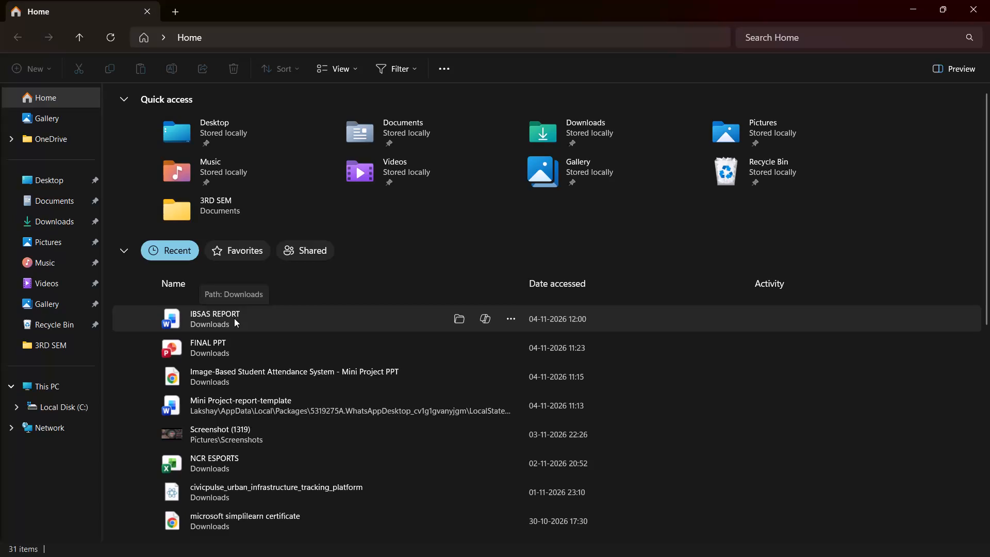
Open the IBSAS REPORT document from the recent files.
double_click(227, 317)
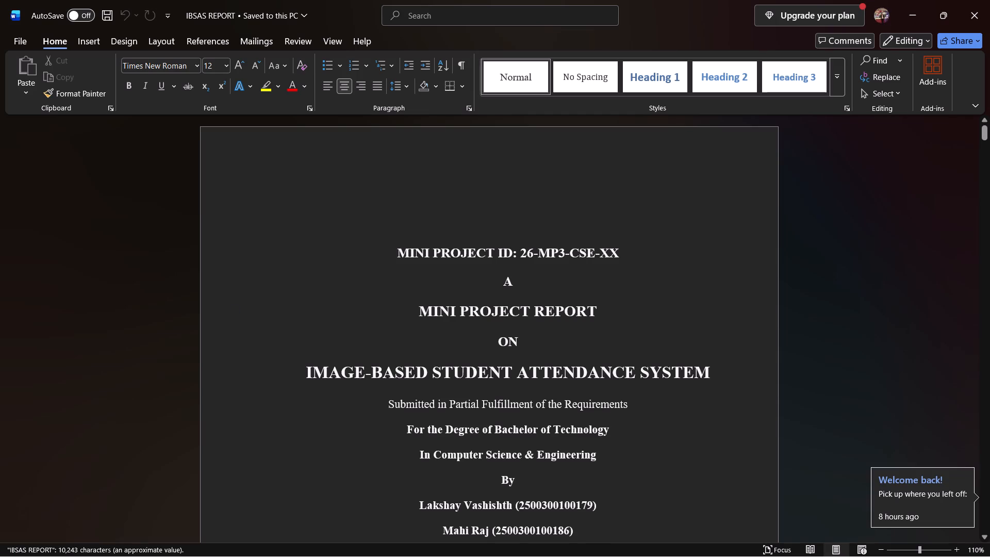
Examine the report's title page, including the student names, supervisor, college and session lines.
scroll(441, 399, down, 1)
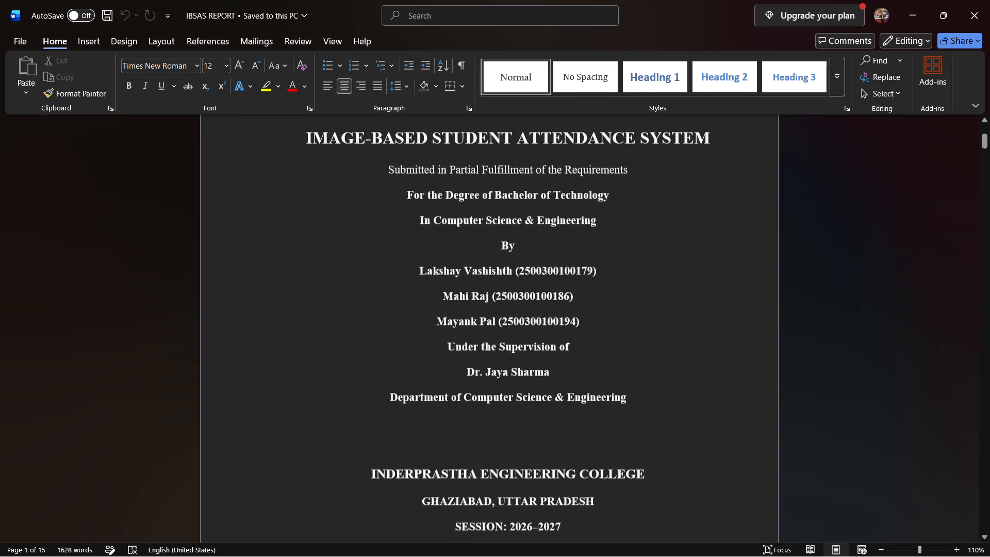
scroll(441, 399, down, 1)
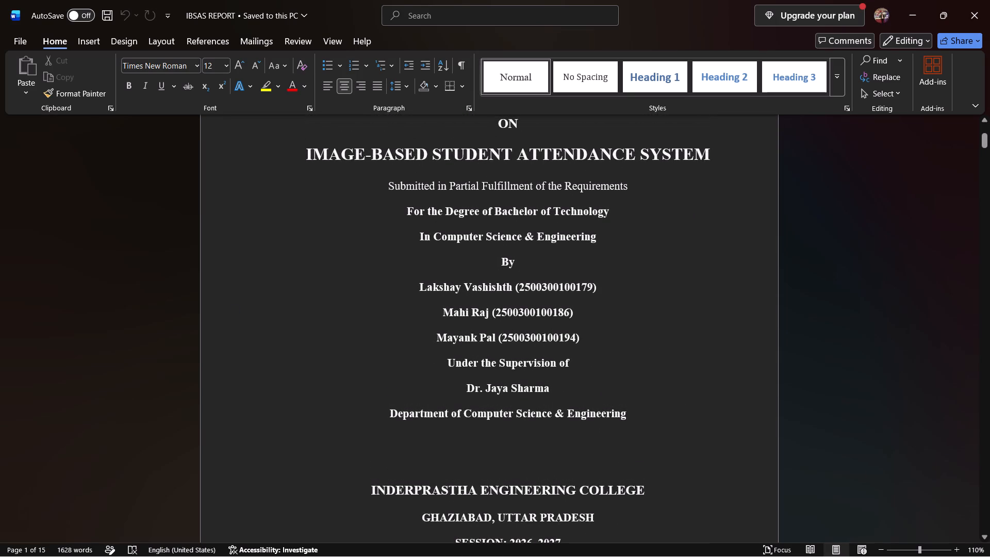
click(457, 301)
click(599, 302)
drag(418, 285, 602, 382)
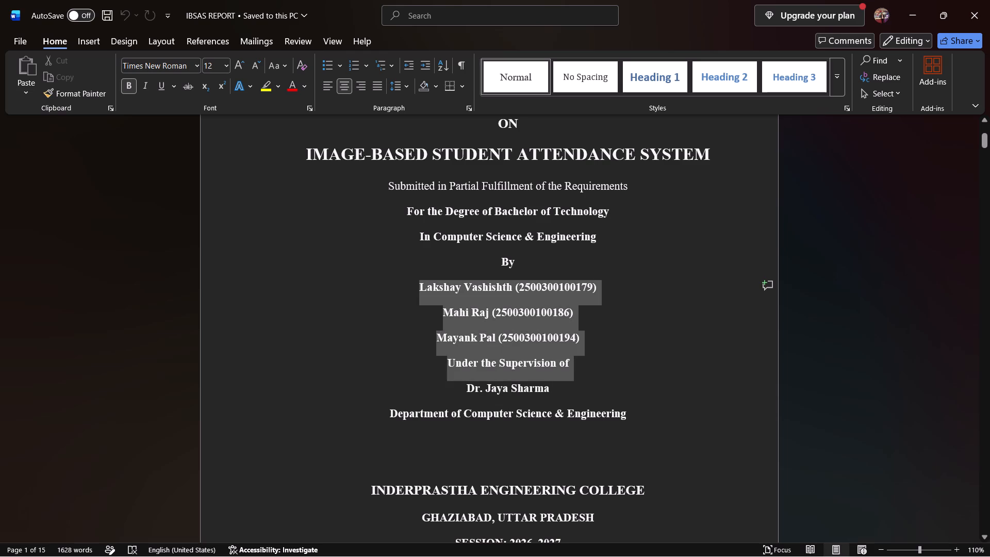
drag(602, 382, 602, 340)
click(602, 340)
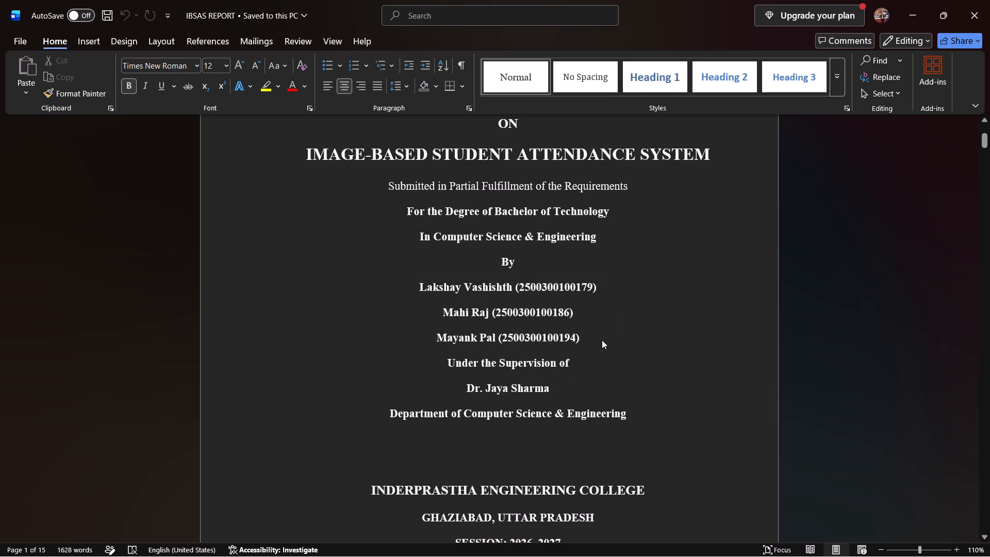
scroll(602, 340, down, 2)
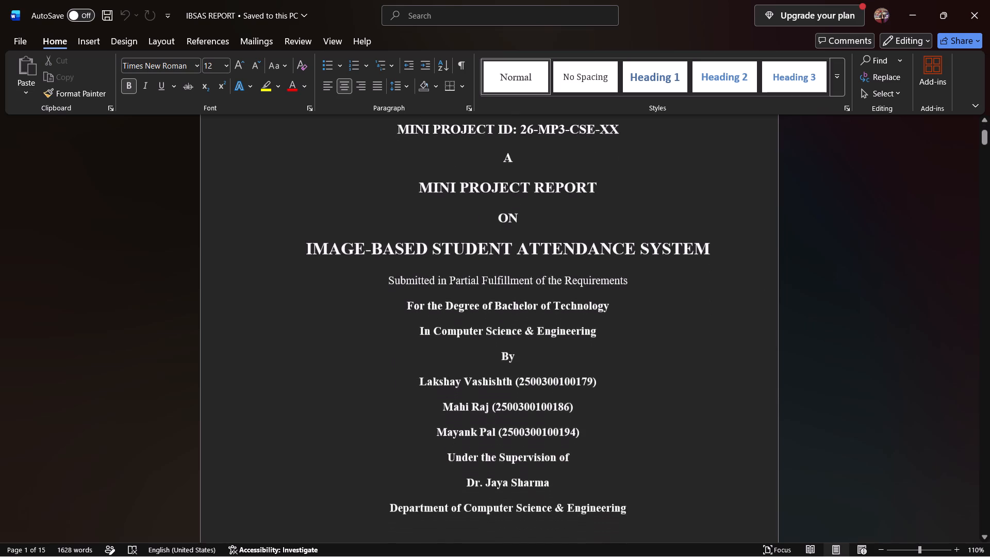
scroll(602, 340, down, 2)
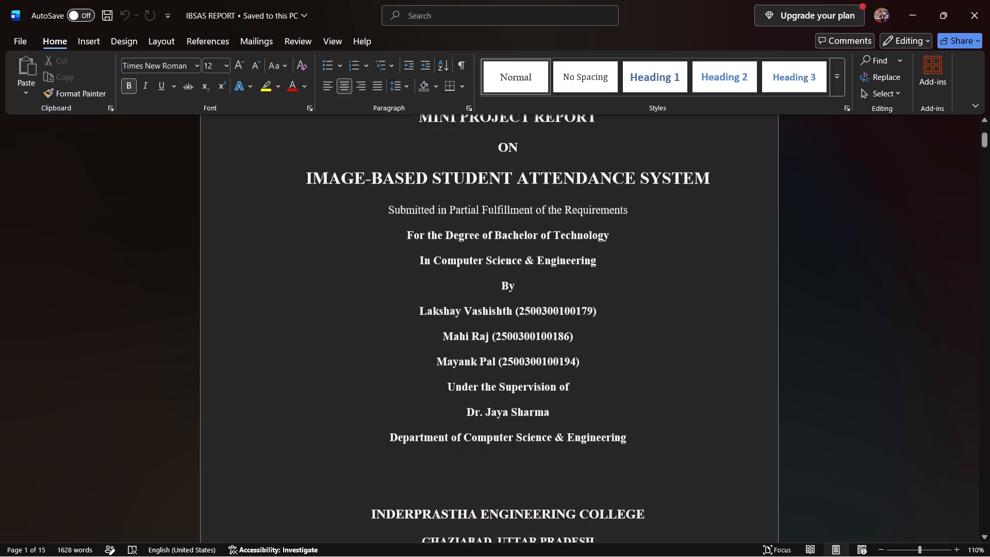
scroll(602, 340, down, 1)
scroll(602, 340, right, 1)
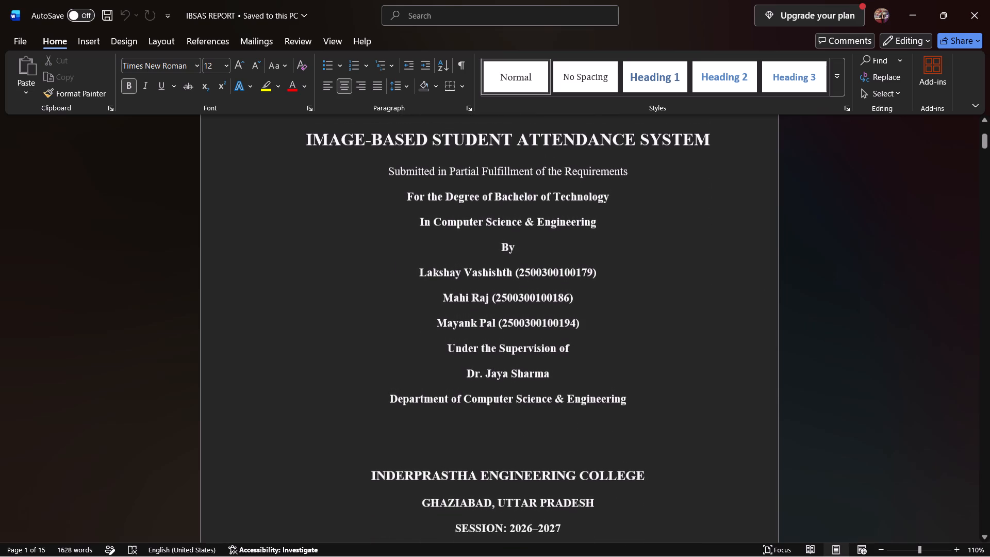
scroll(602, 340, right, 1)
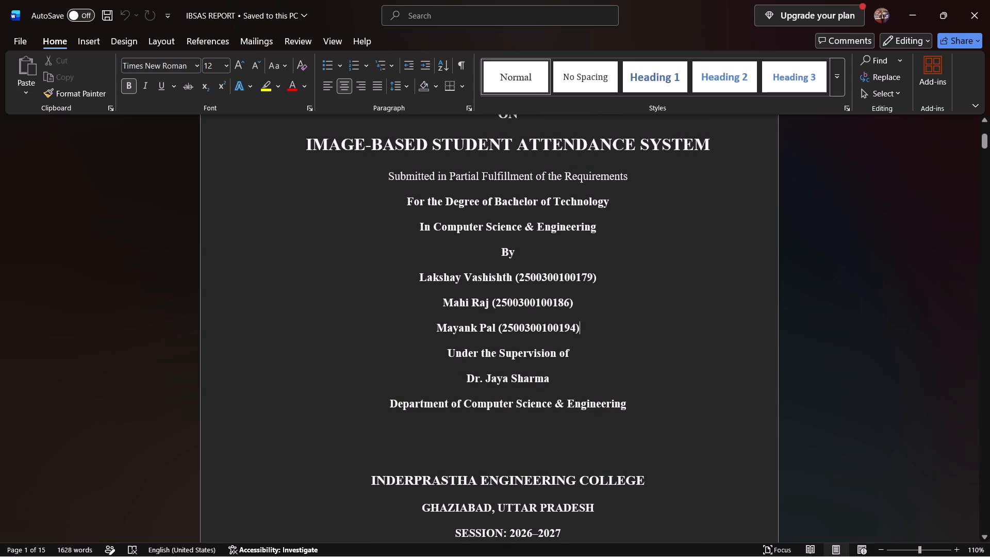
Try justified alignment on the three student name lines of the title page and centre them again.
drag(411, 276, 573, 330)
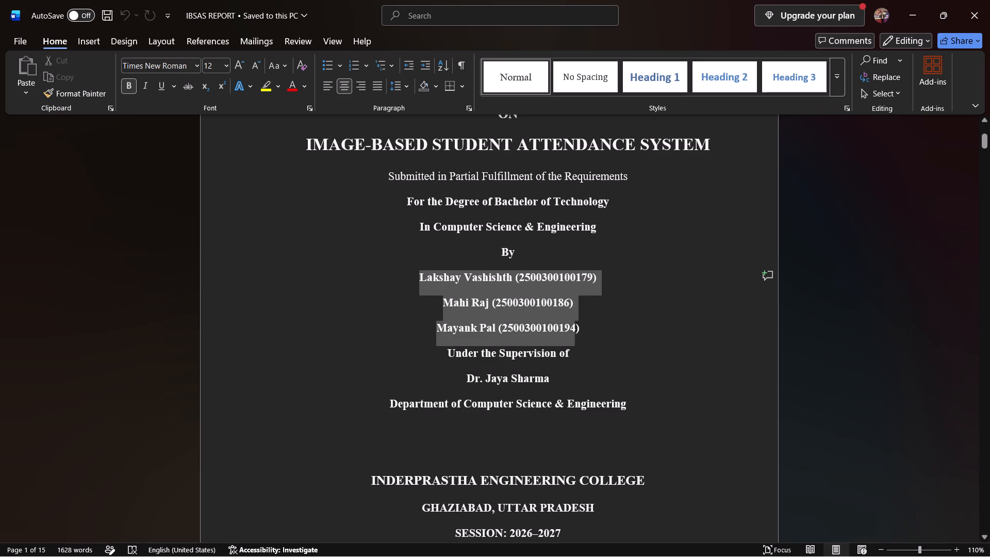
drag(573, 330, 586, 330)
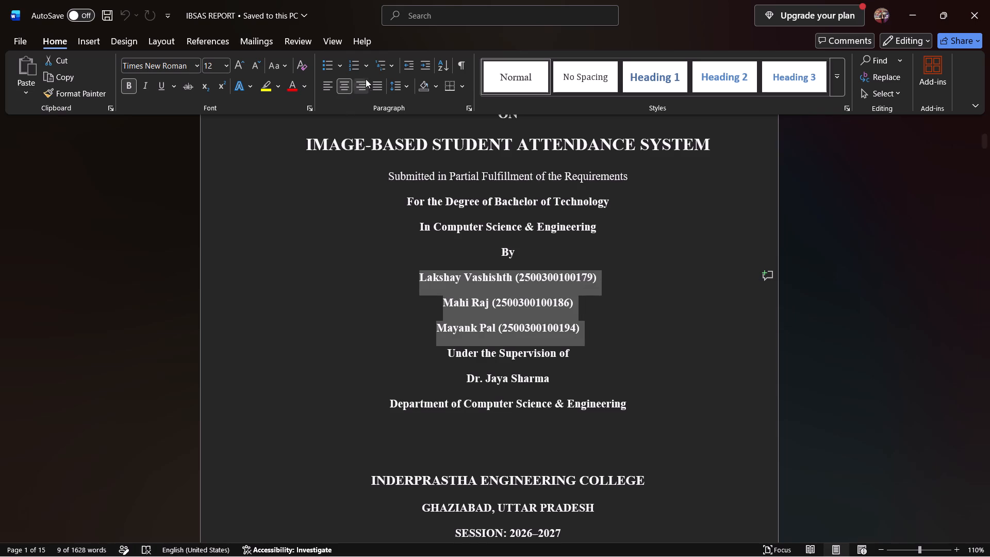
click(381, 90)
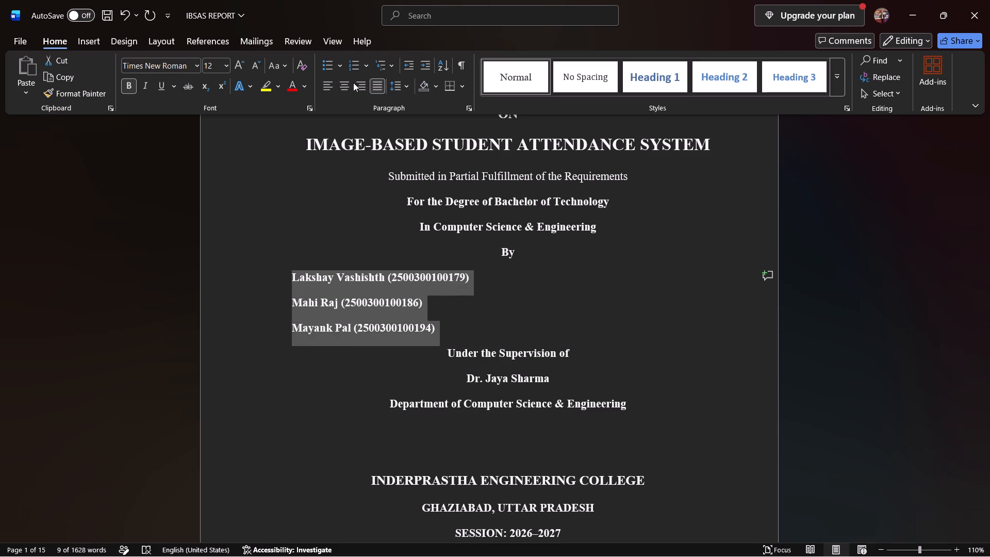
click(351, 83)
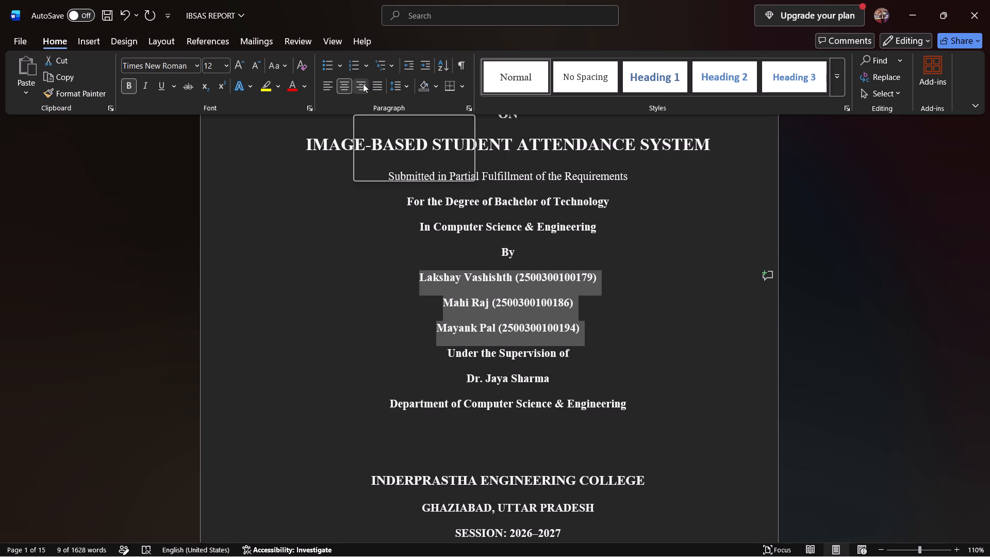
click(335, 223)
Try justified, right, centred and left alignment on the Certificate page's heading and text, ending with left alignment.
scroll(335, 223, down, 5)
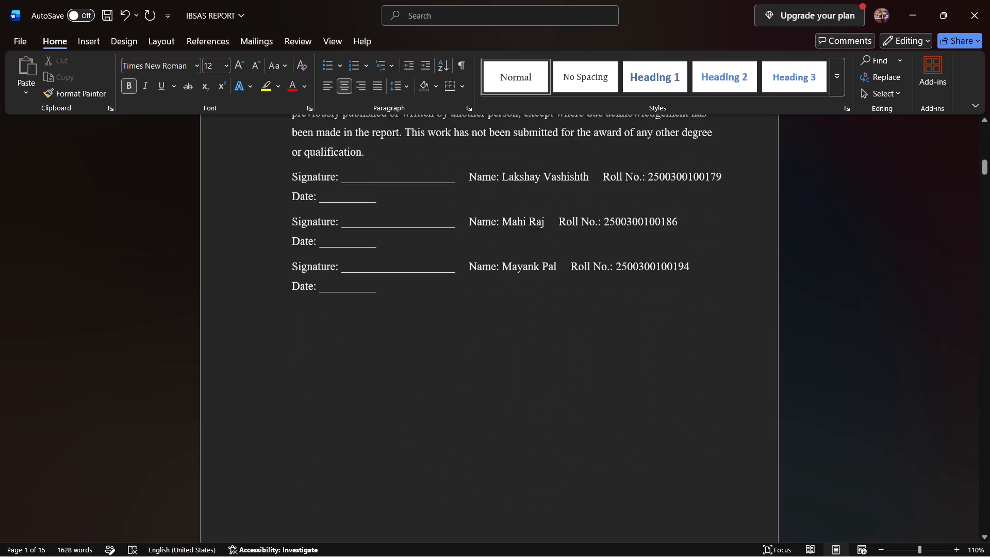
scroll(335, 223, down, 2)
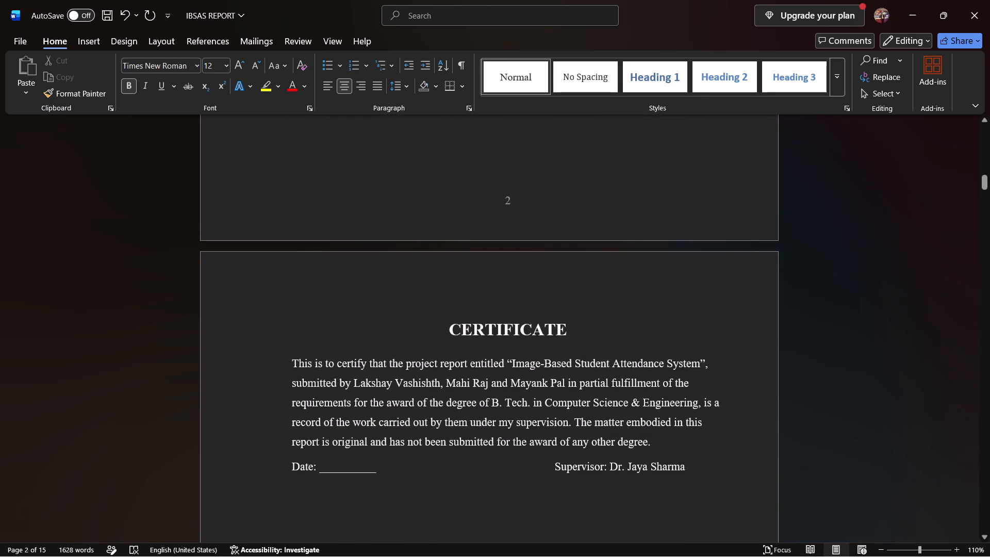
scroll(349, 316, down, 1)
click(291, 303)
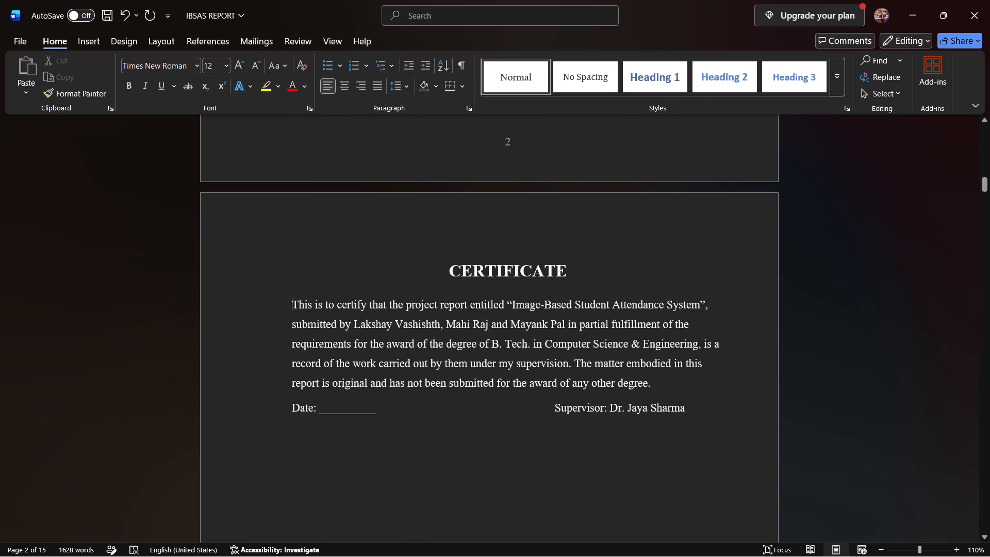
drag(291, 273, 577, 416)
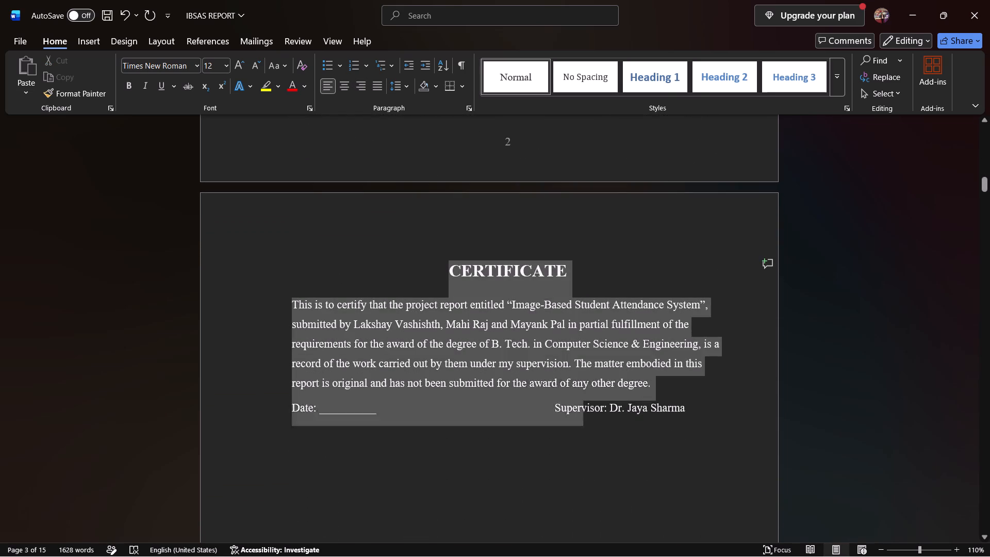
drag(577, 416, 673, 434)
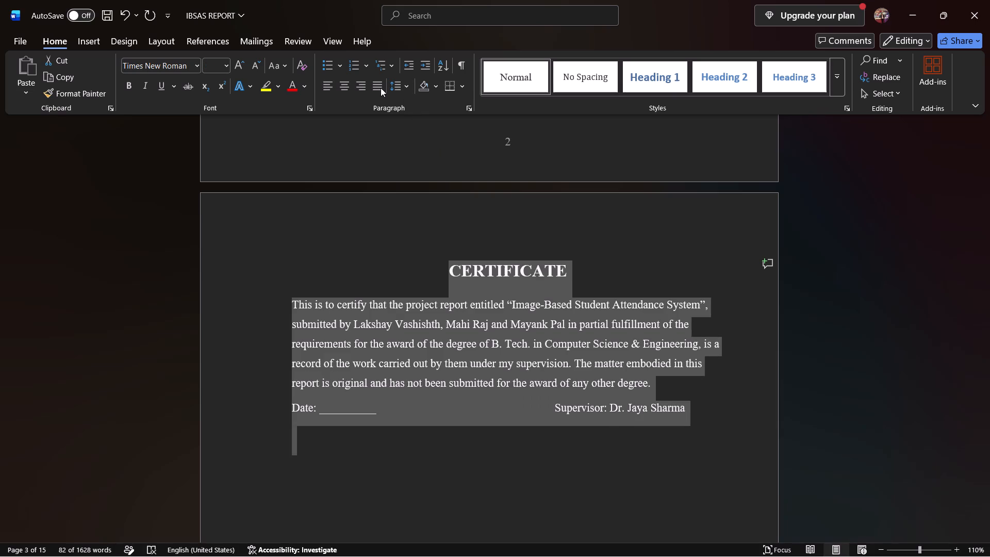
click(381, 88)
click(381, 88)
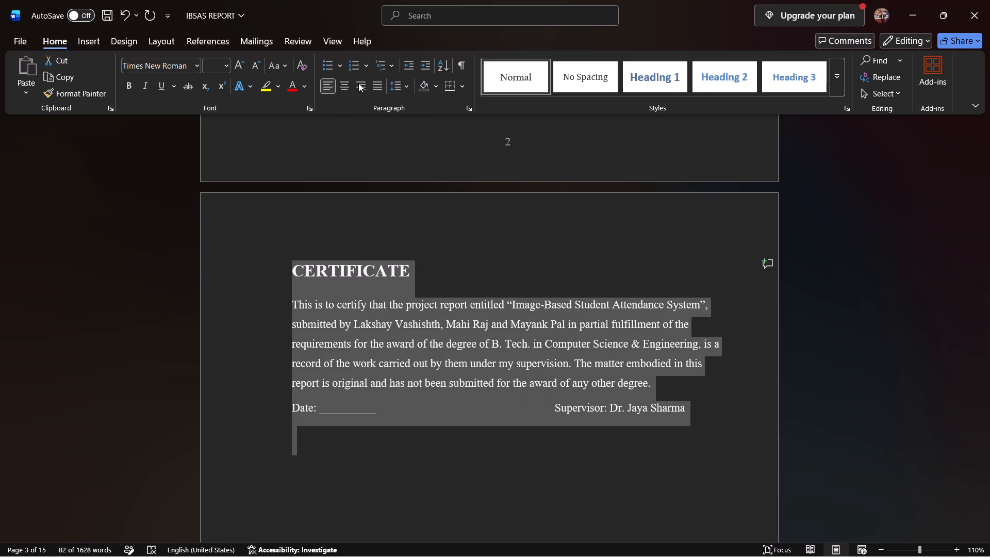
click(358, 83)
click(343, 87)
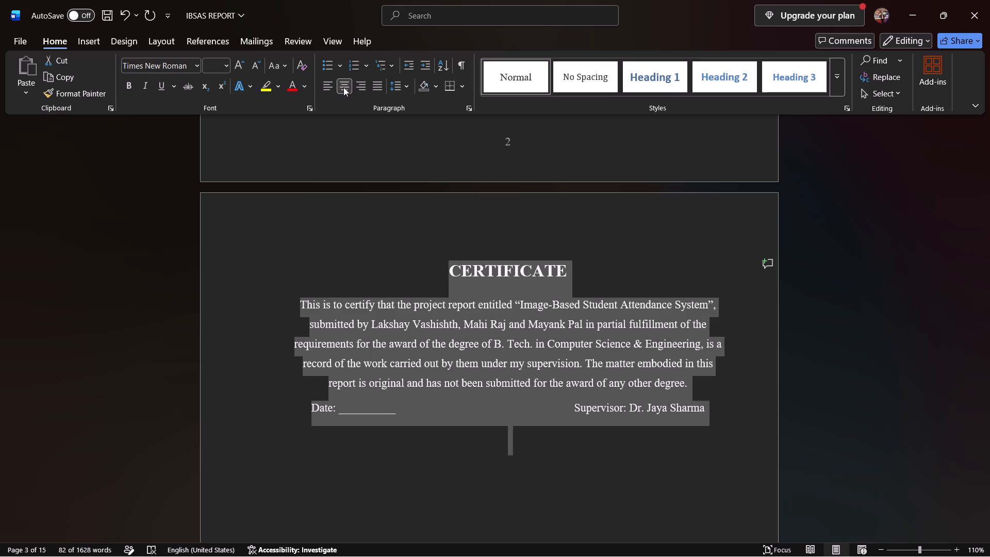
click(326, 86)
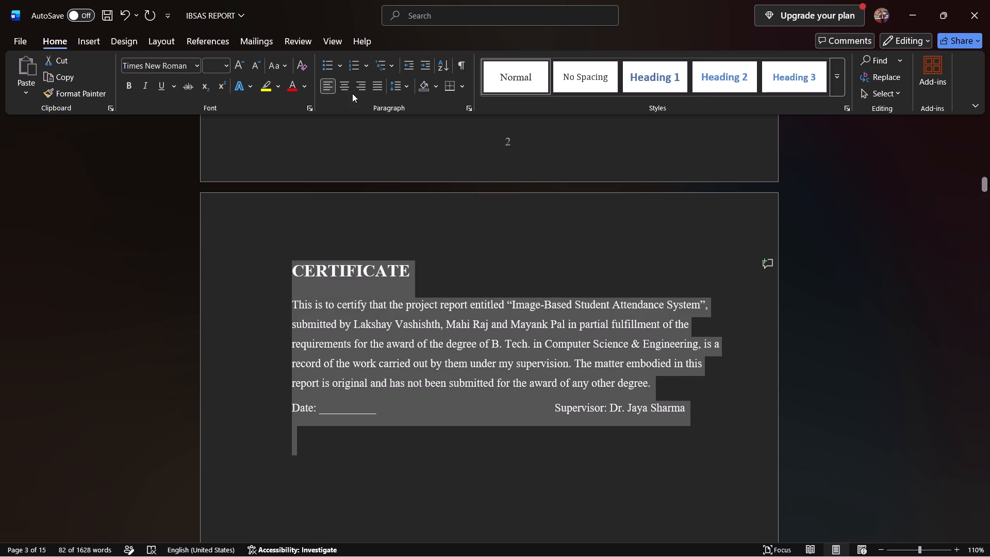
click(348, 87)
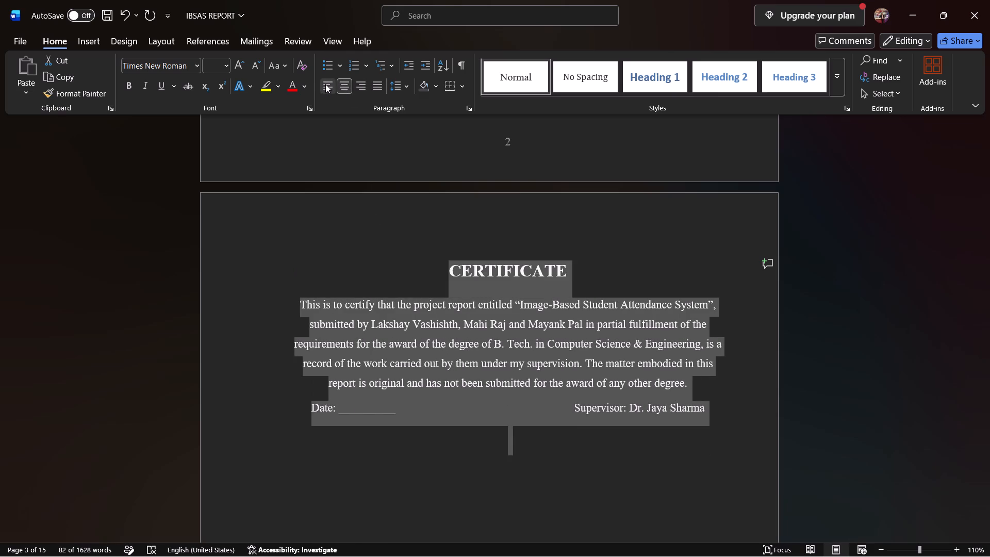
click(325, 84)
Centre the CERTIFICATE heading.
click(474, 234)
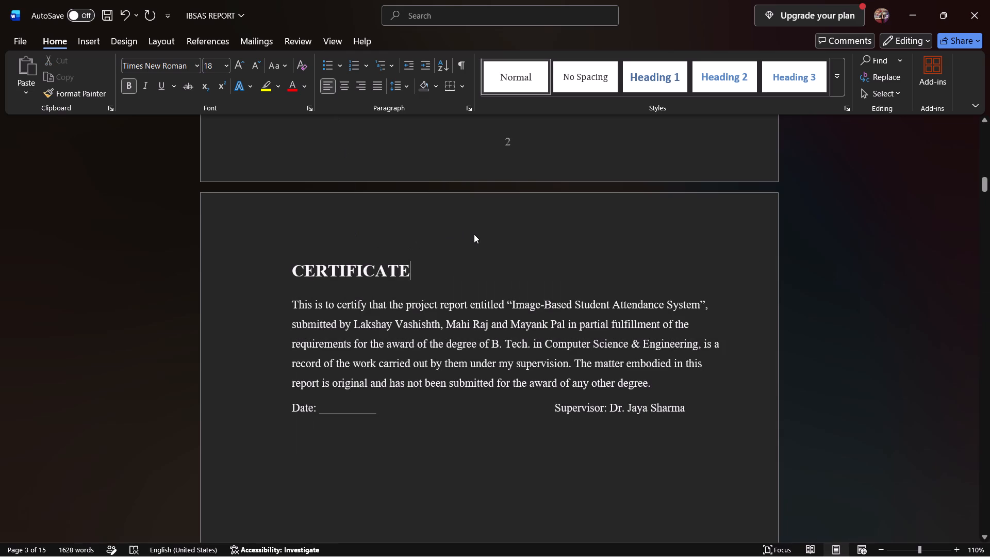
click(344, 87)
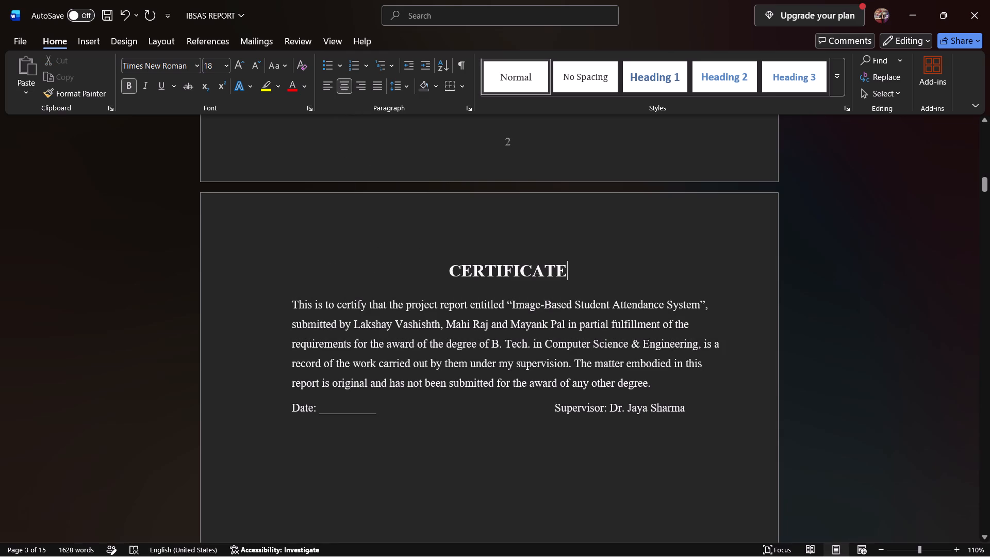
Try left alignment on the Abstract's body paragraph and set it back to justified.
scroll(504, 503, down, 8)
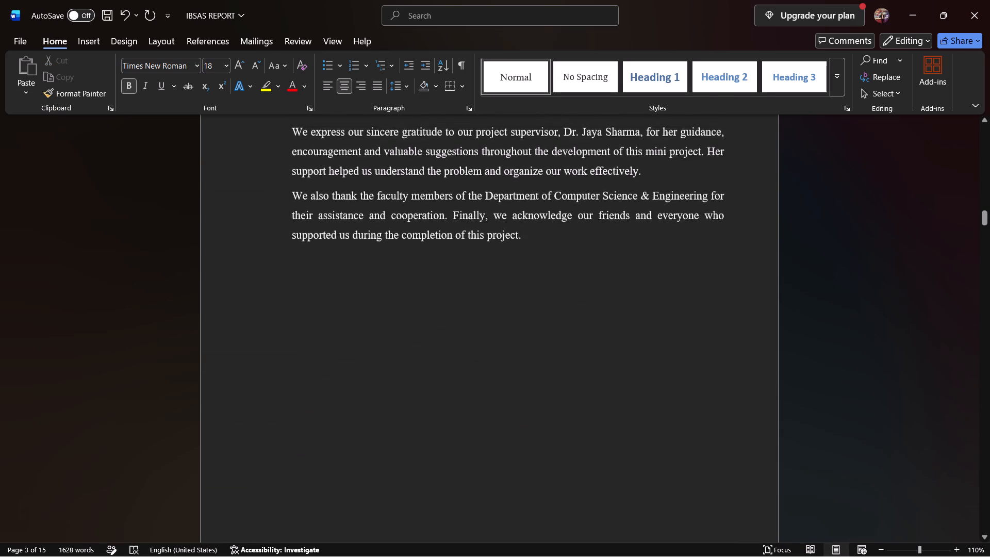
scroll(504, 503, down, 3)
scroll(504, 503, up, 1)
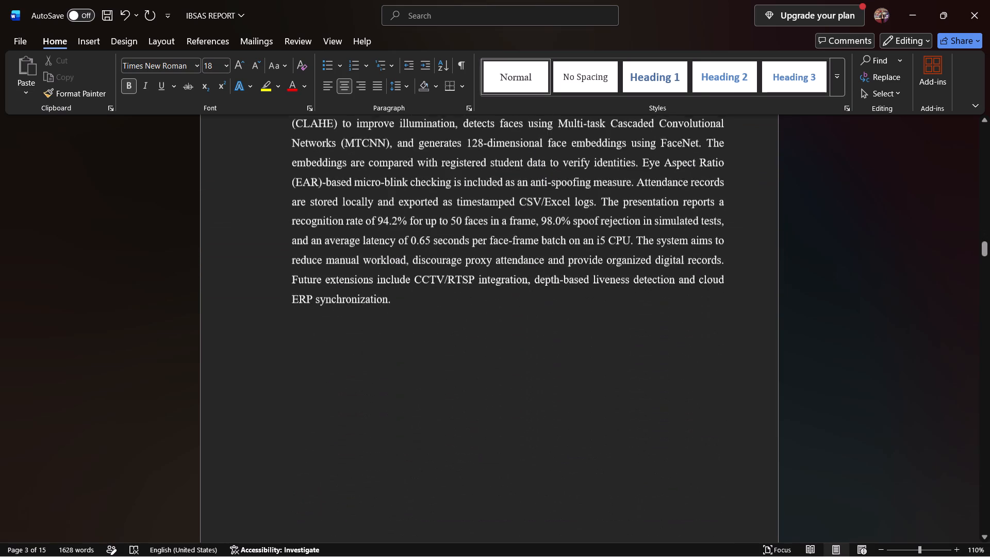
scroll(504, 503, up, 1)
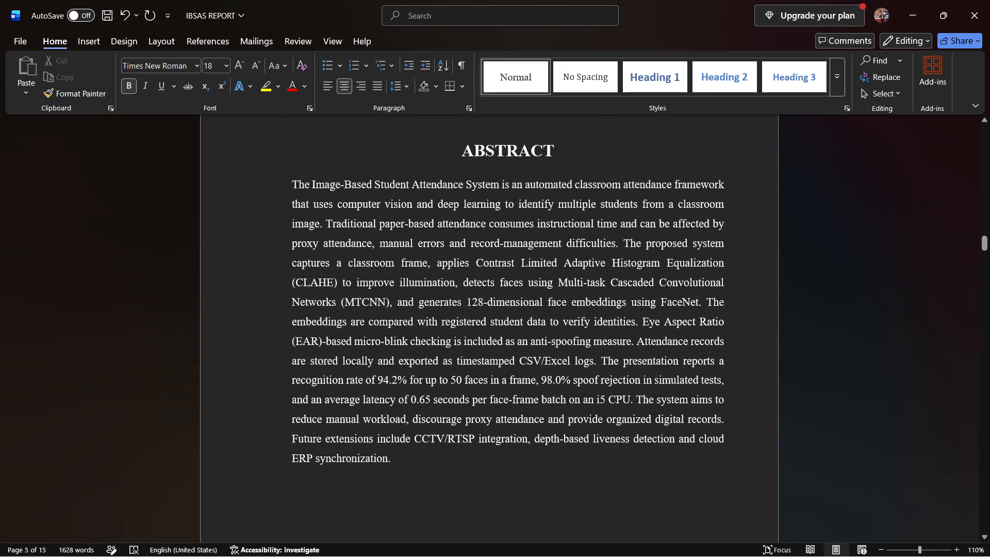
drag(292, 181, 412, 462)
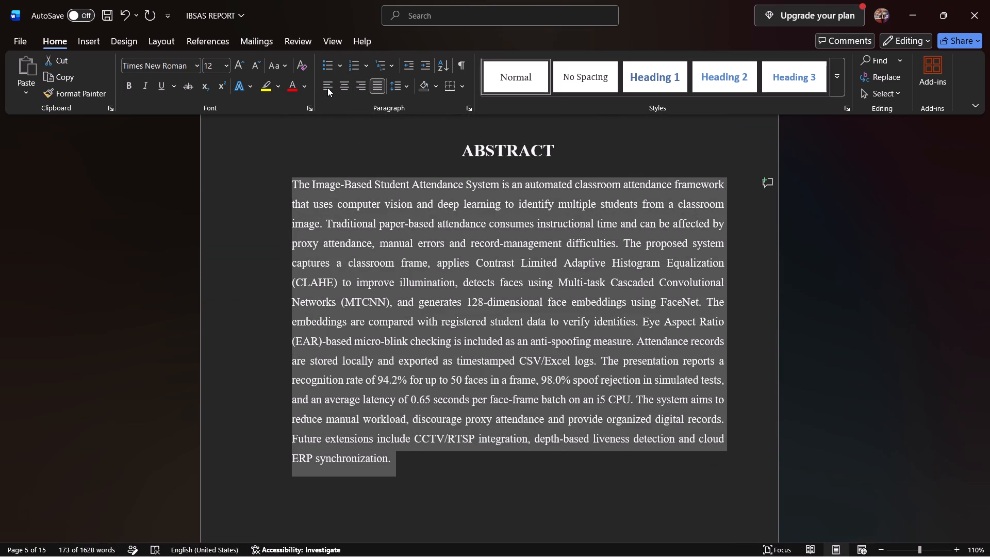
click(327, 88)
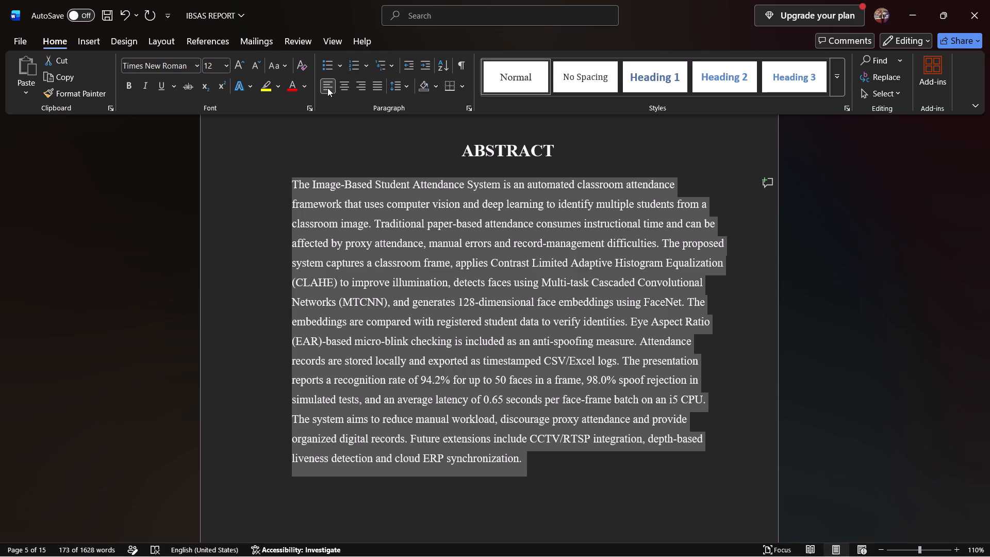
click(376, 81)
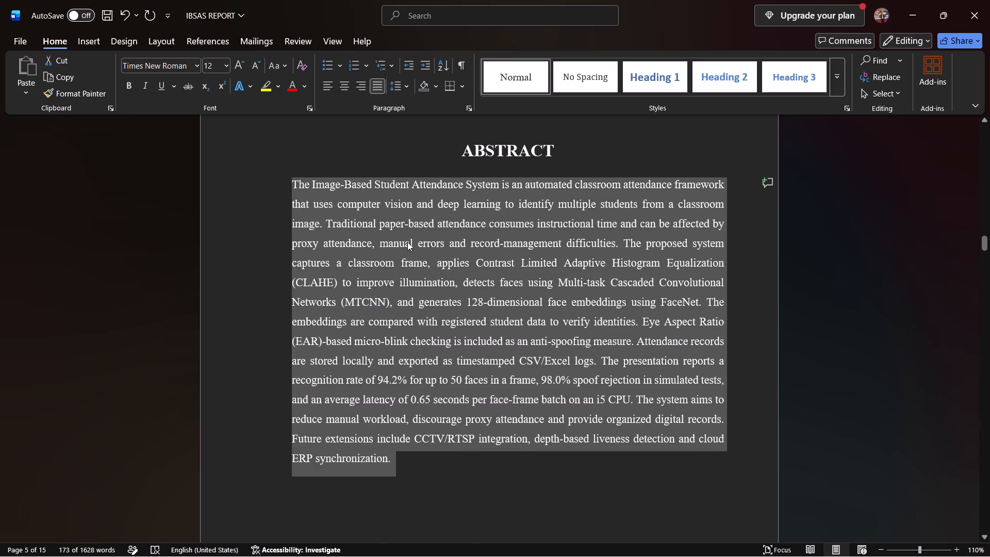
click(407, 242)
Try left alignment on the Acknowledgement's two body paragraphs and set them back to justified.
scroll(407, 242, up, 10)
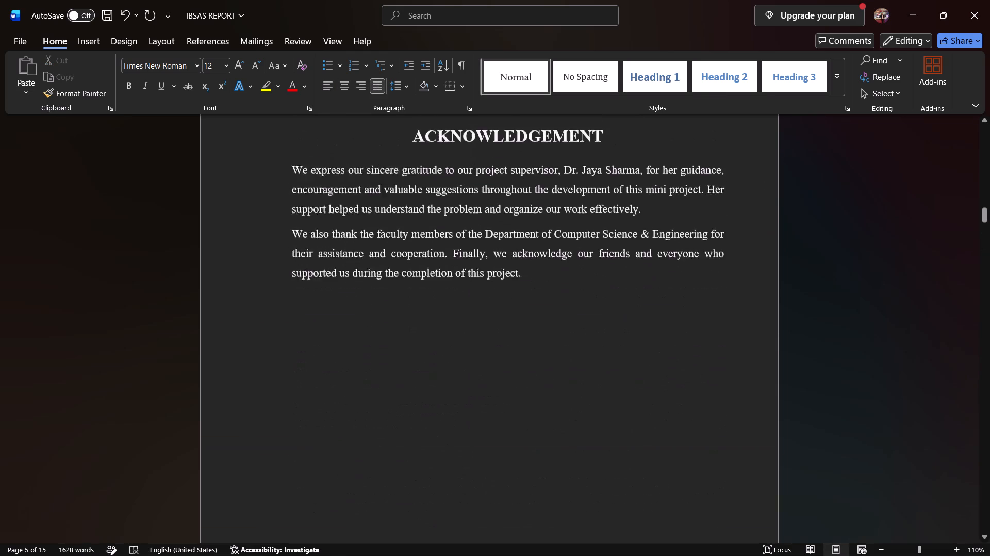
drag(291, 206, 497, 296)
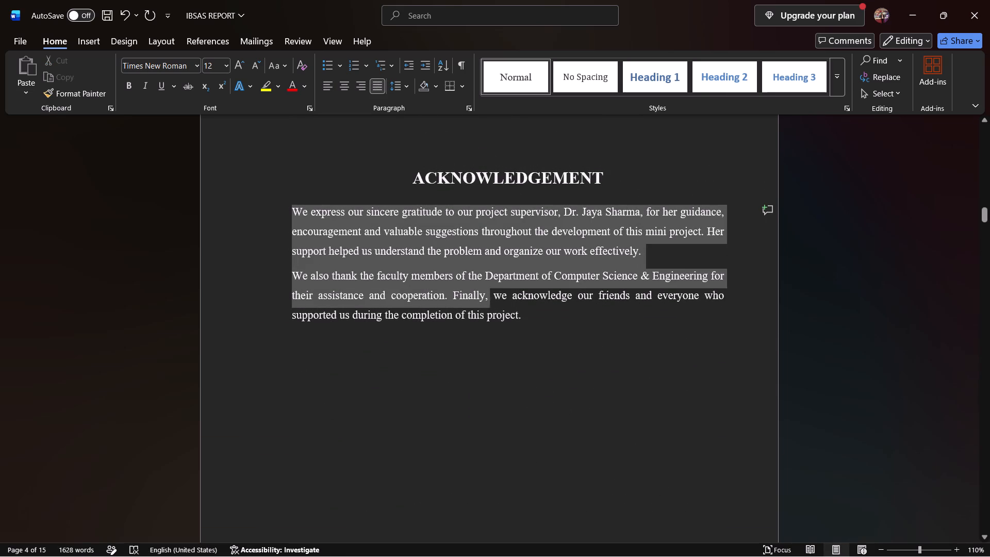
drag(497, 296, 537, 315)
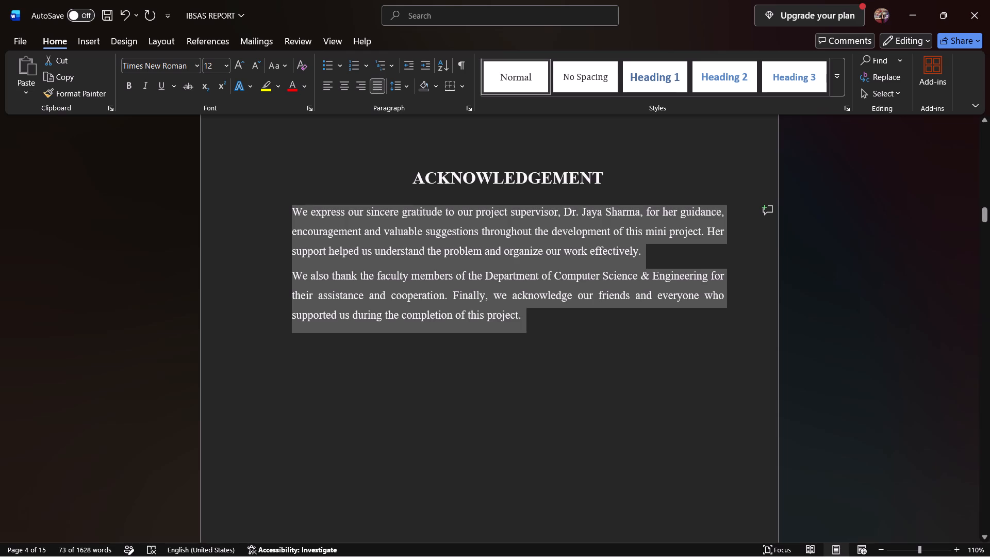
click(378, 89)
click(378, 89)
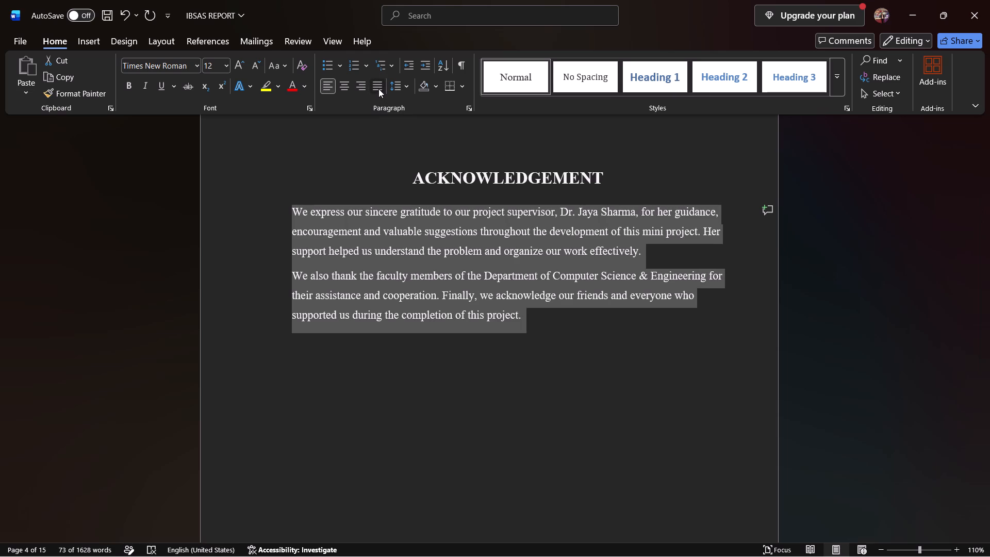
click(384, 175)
Justify the Certificate page's body paragraph together with its date and supervisor line.
scroll(384, 175, up, 3)
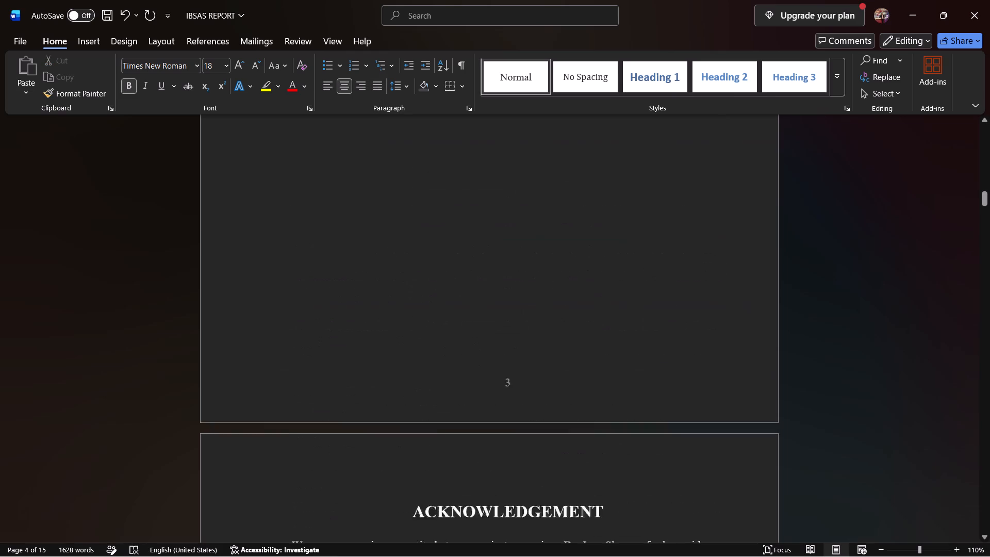
scroll(384, 175, up, 4)
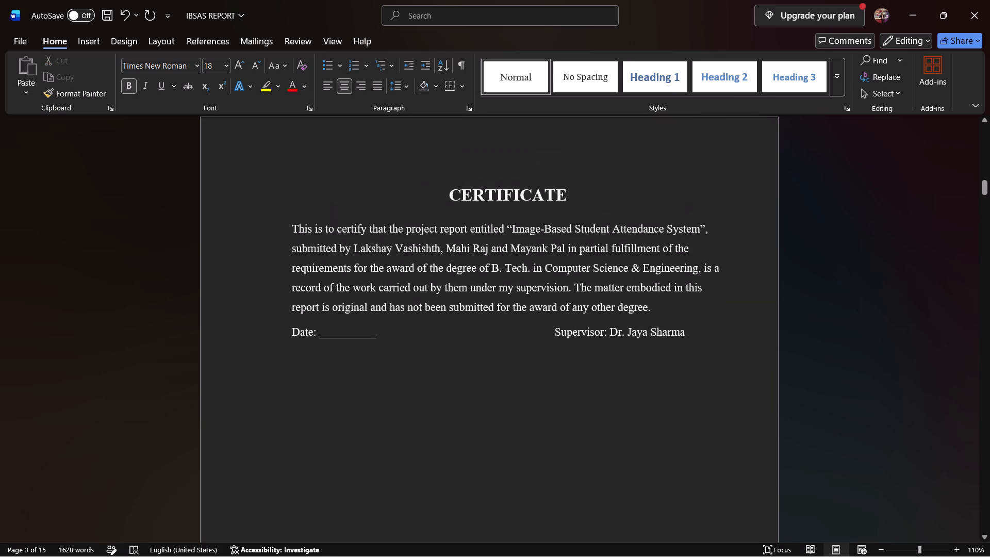
drag(291, 264, 537, 379)
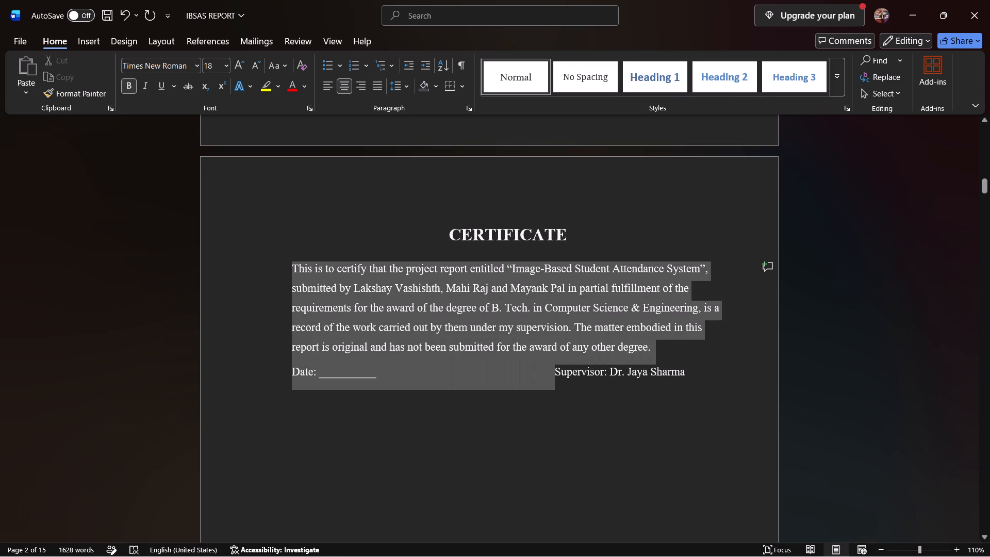
drag(537, 379, 685, 374)
click(377, 87)
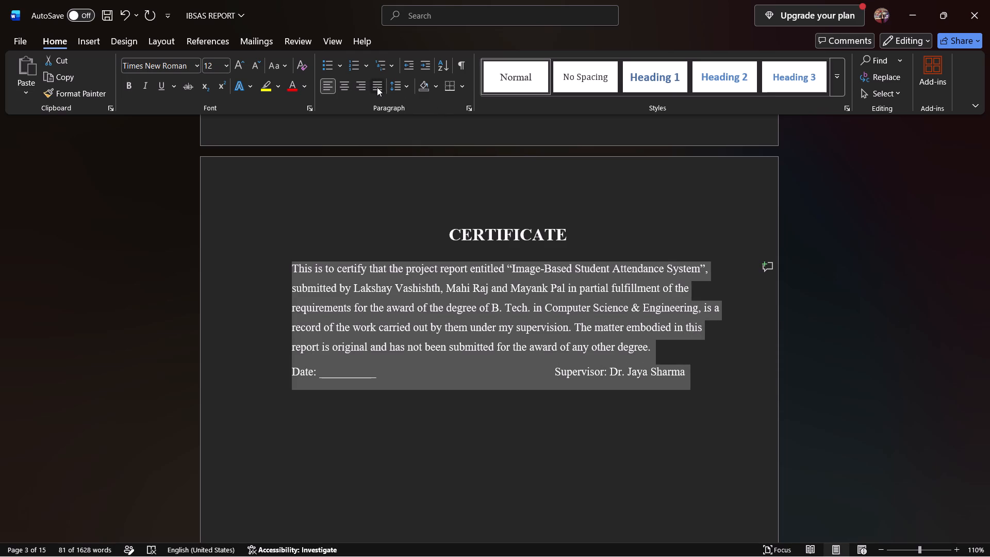
click(332, 226)
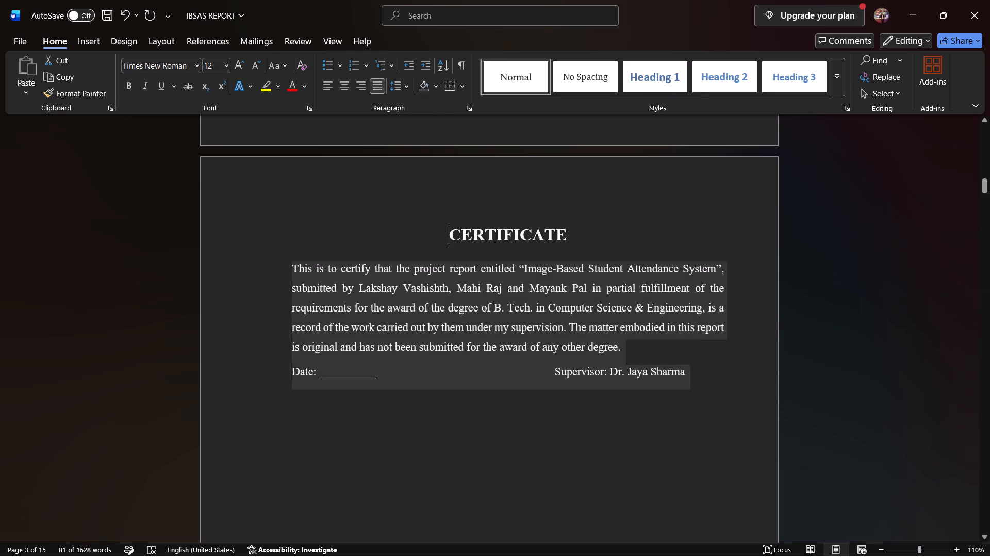
Justify the Declaration's body paragraph and its three signature entries, leaving out the heading.
scroll(332, 226, up, 6)
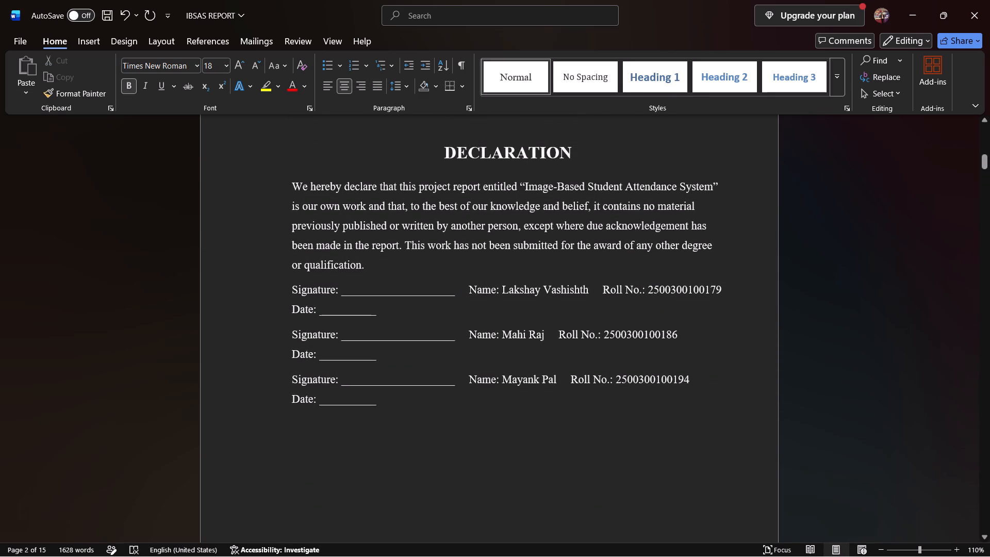
drag(291, 183, 679, 395)
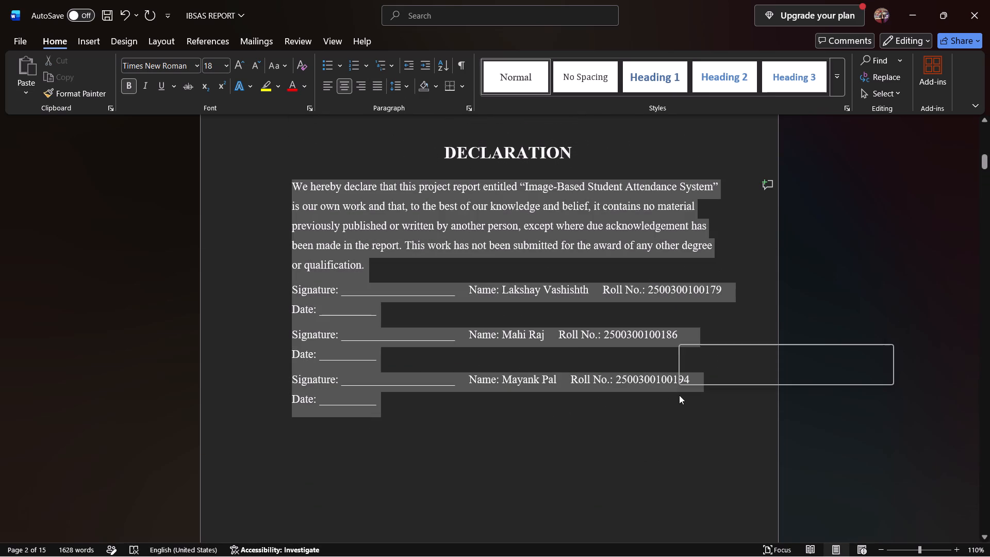
click(378, 84)
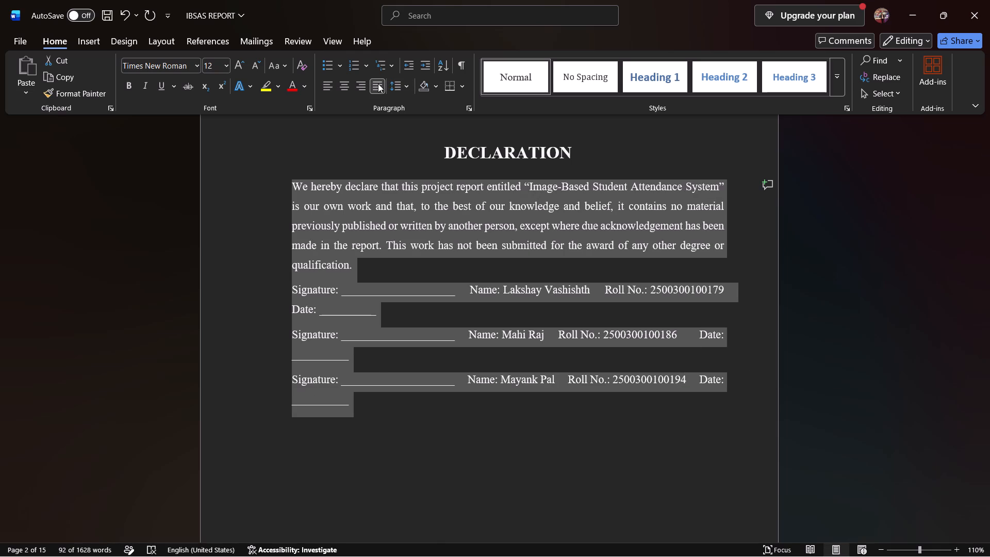
click(329, 159)
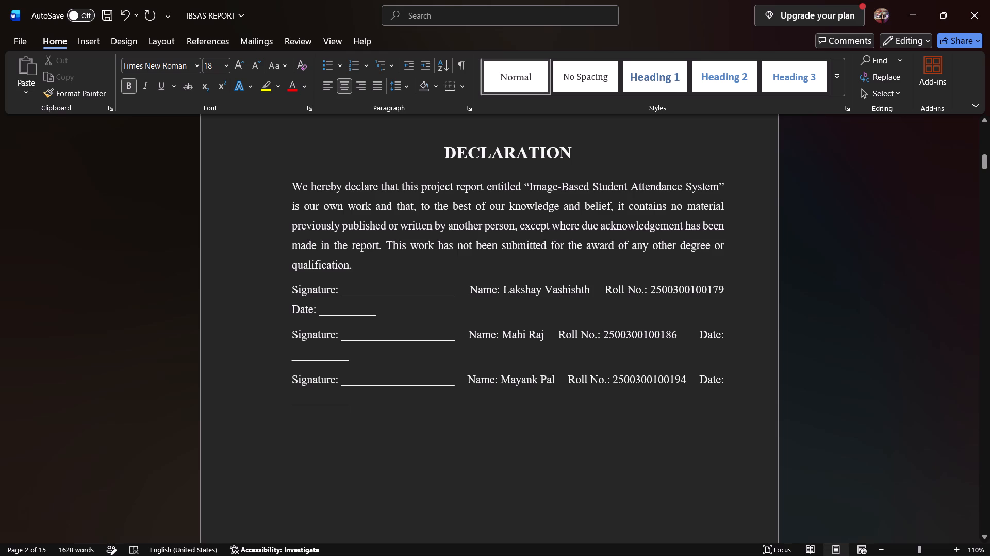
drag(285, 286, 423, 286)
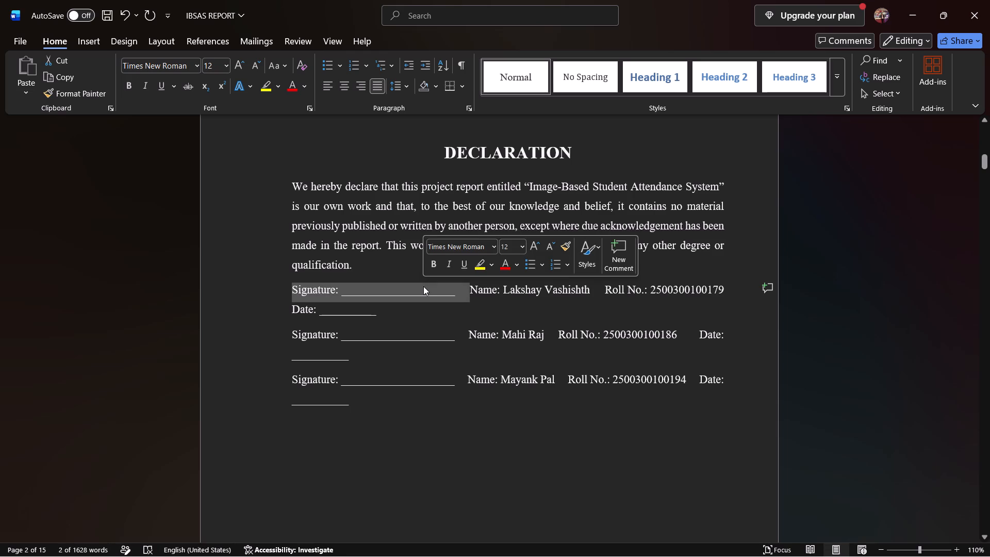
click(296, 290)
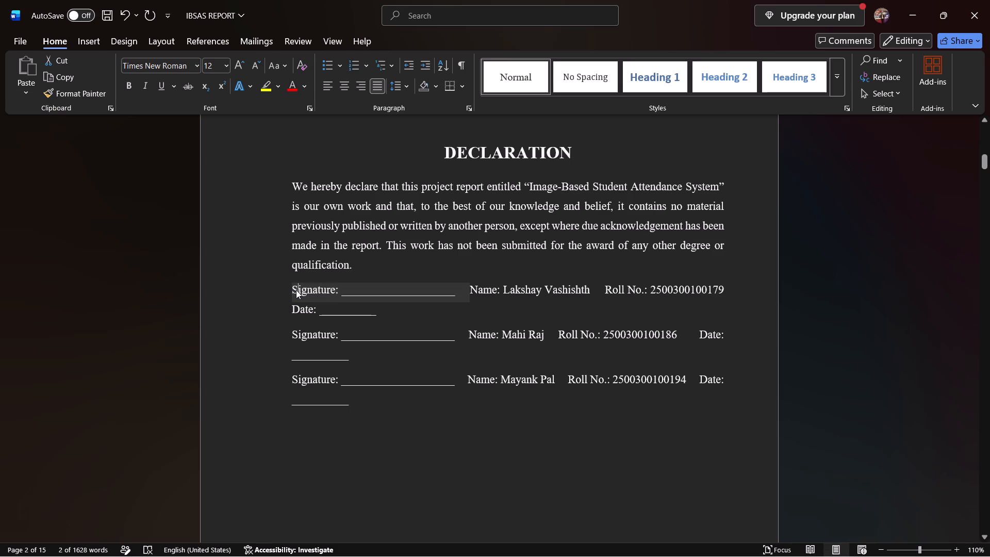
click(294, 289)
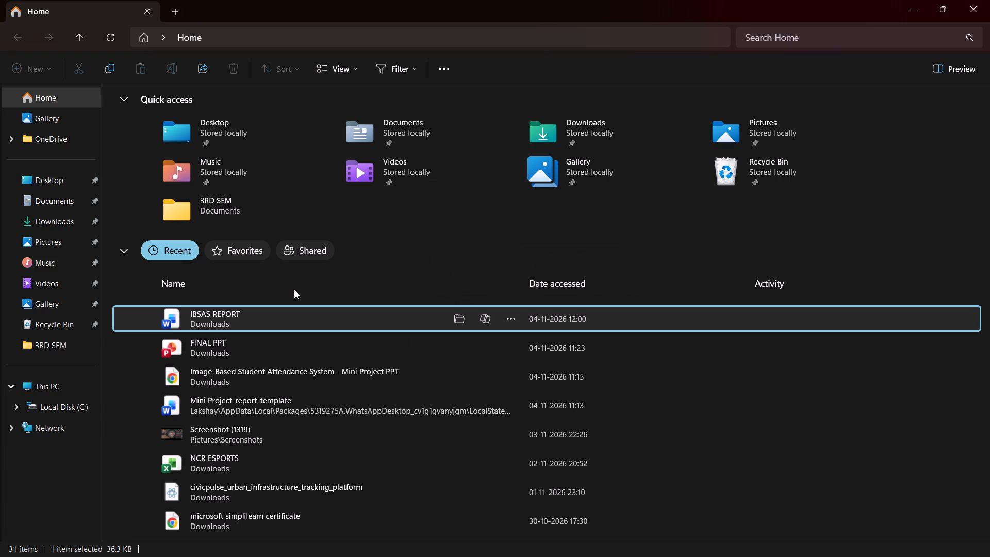
Switch to File Explorer and open the Downloads folder.
click(76, 247)
click(68, 224)
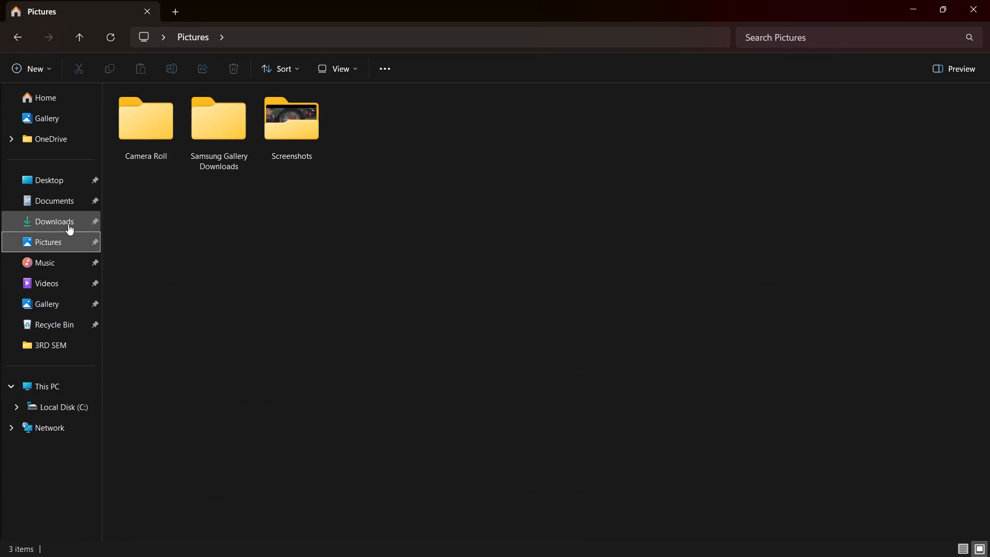
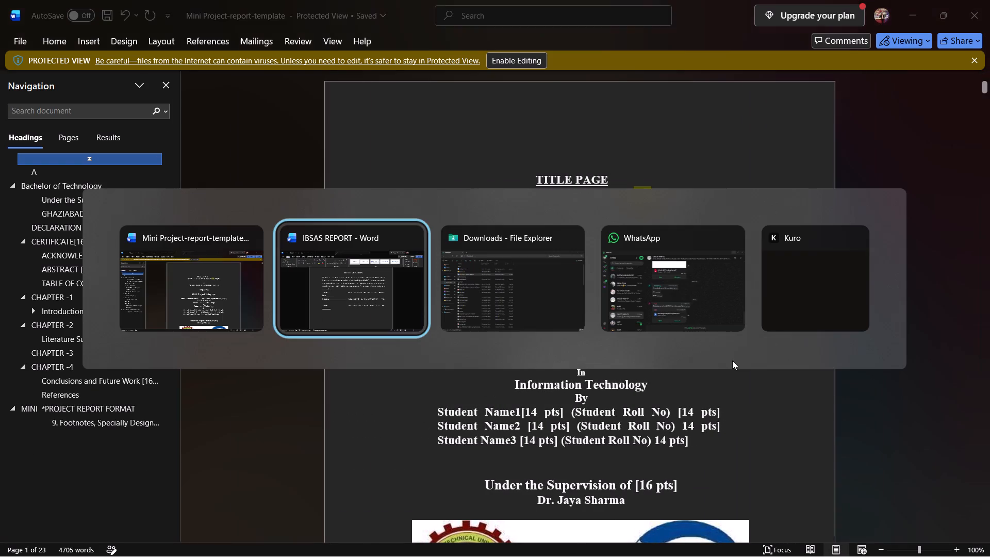
Enable editing in the mini project report template and copy the two-logo image from its title page.
scroll(732, 361, down, 1)
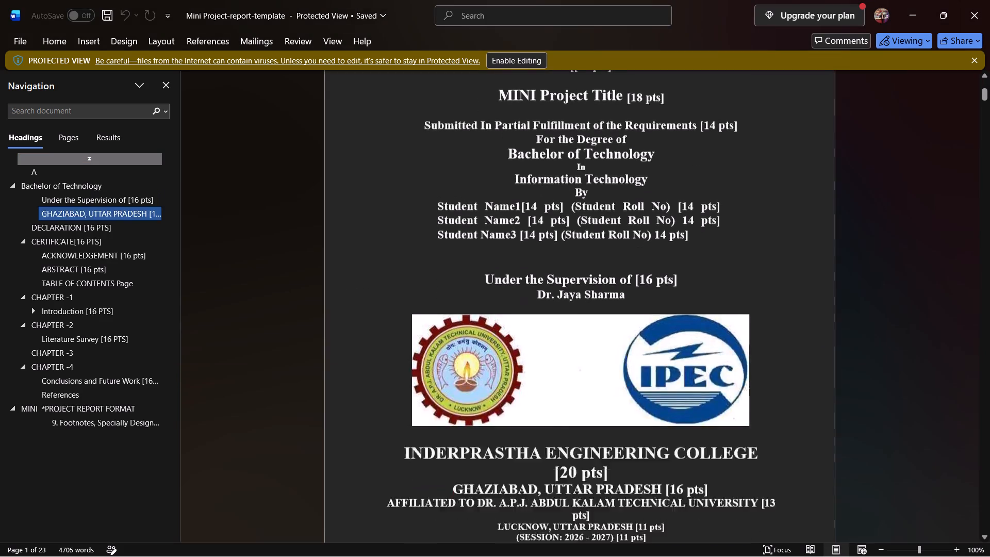
scroll(732, 361, down, 2)
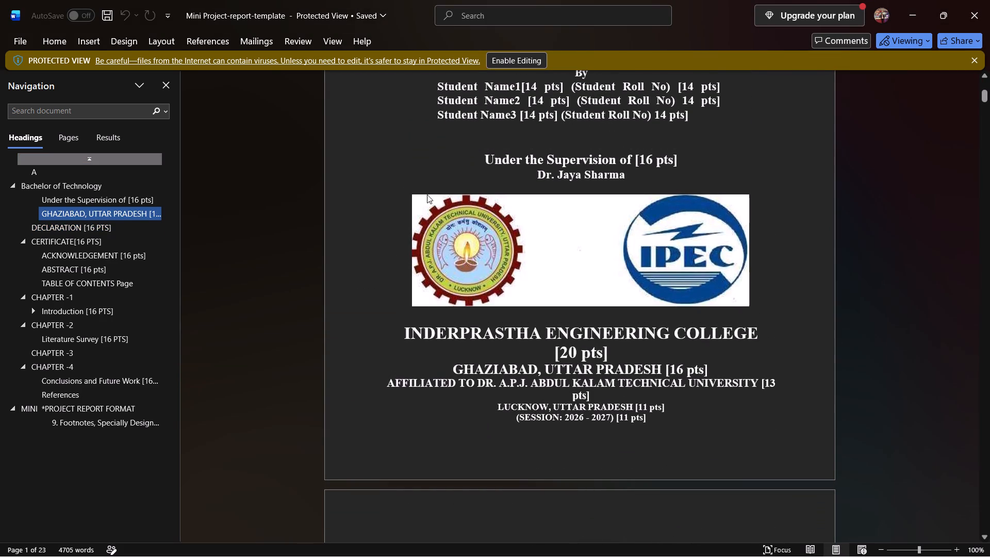
click(525, 250)
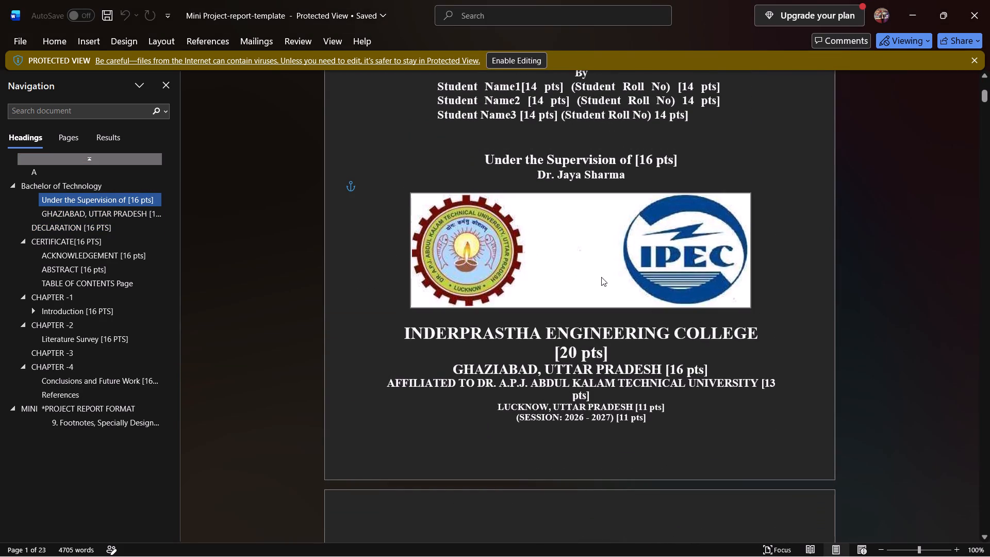
click(601, 277)
click(504, 62)
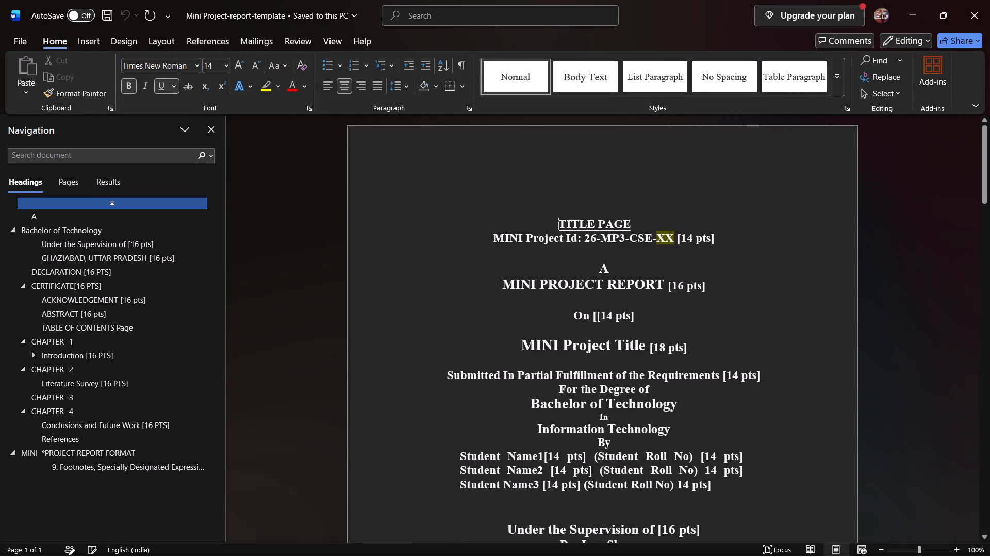
scroll(497, 359, down, 1)
click(591, 304)
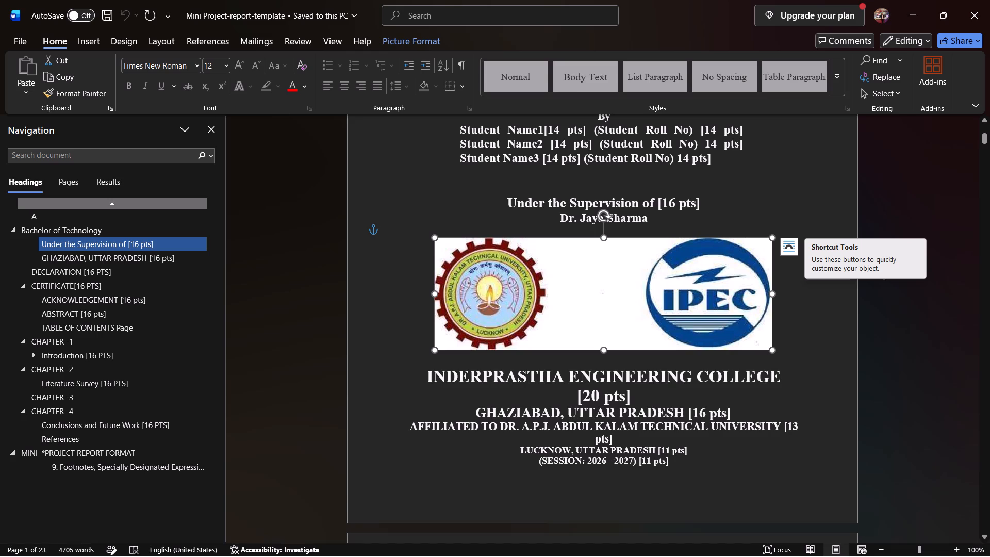
click(65, 77)
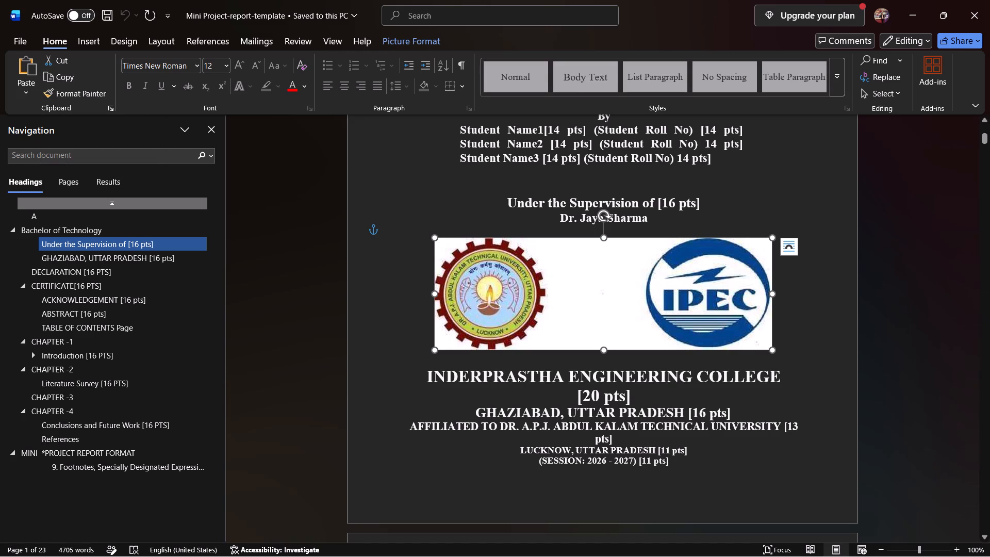
Switch to the IBSAS REPORT document and add four blank lines after the supervisor's name on the title page.
scroll(499, 318, up, 7)
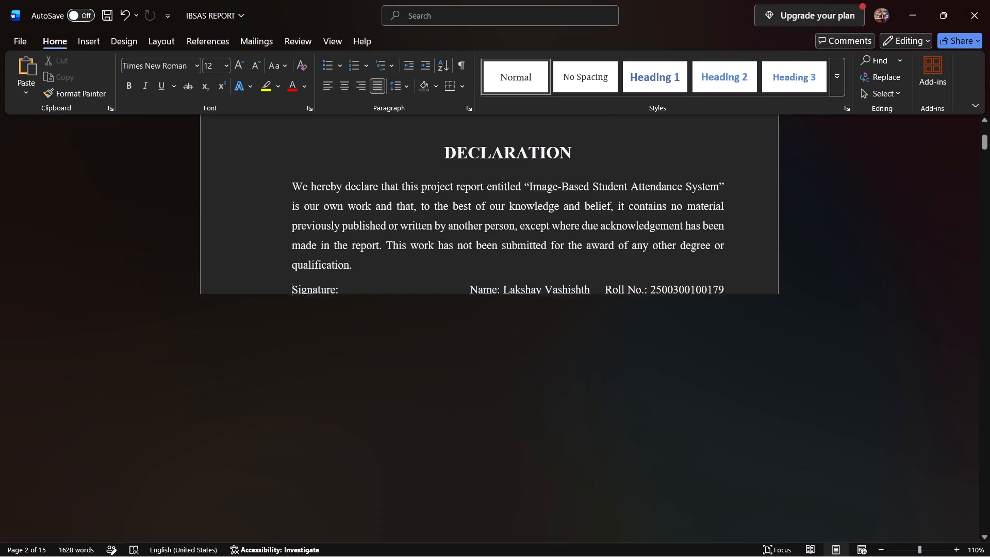
scroll(499, 318, up, 3)
scroll(499, 318, down, 3)
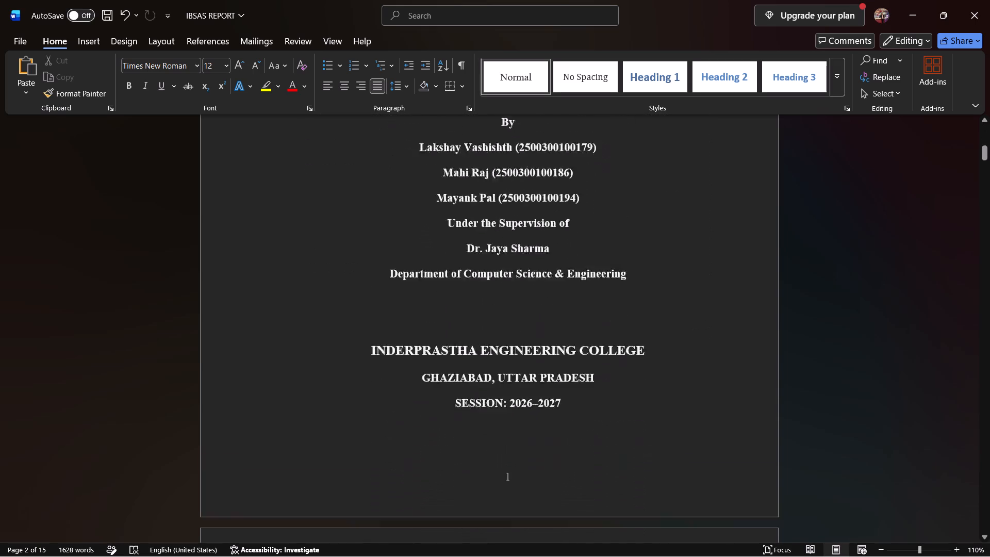
scroll(499, 318, down, 1)
scroll(499, 318, up, 7)
scroll(499, 318, down, 2)
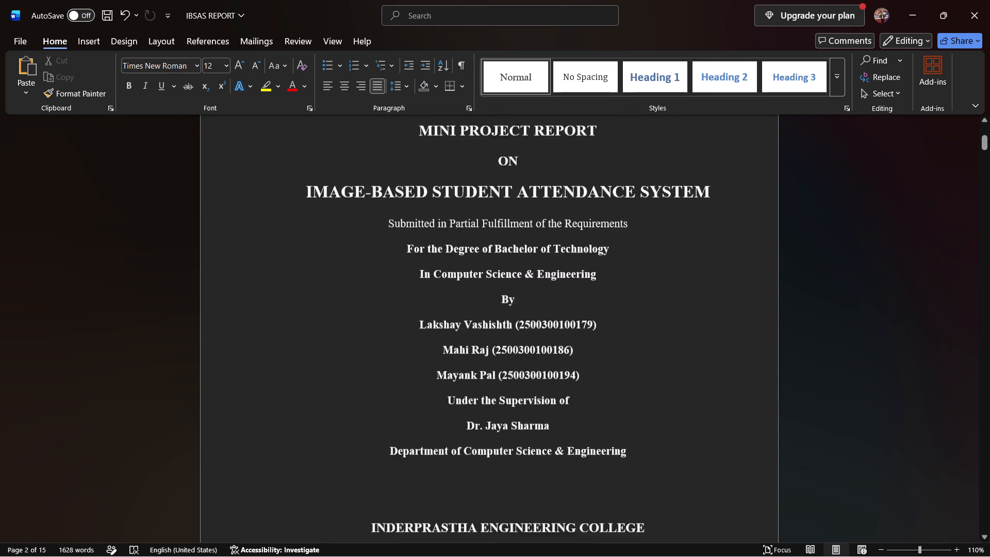
scroll(499, 318, down, 1)
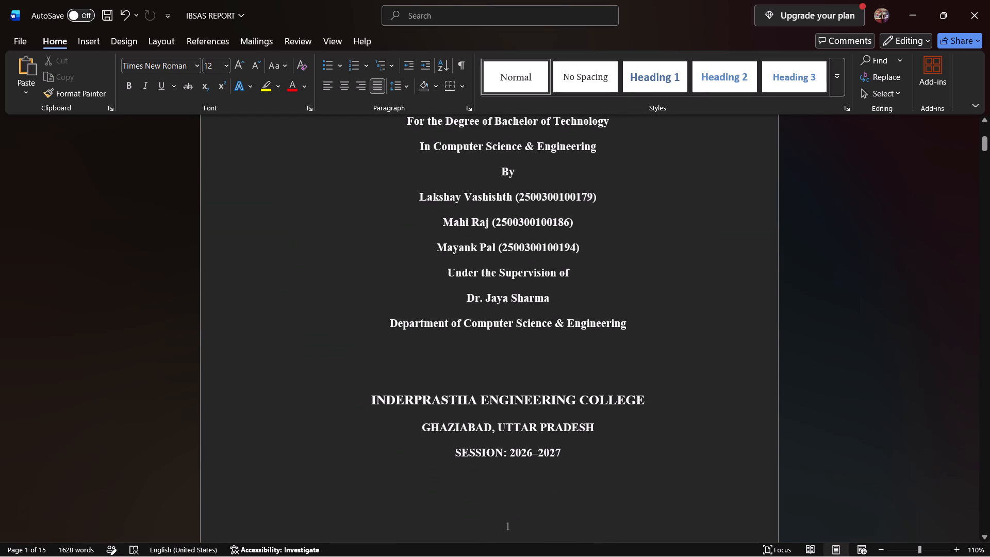
click(574, 292)
key(Return)
key(Return)
key(Return)
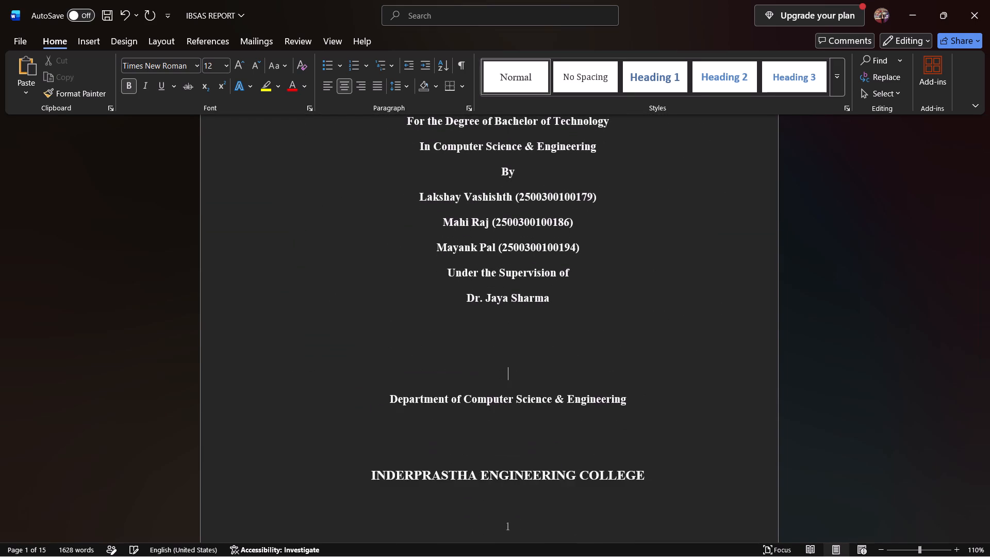
key(Return)
scroll(612, 285, right, 1)
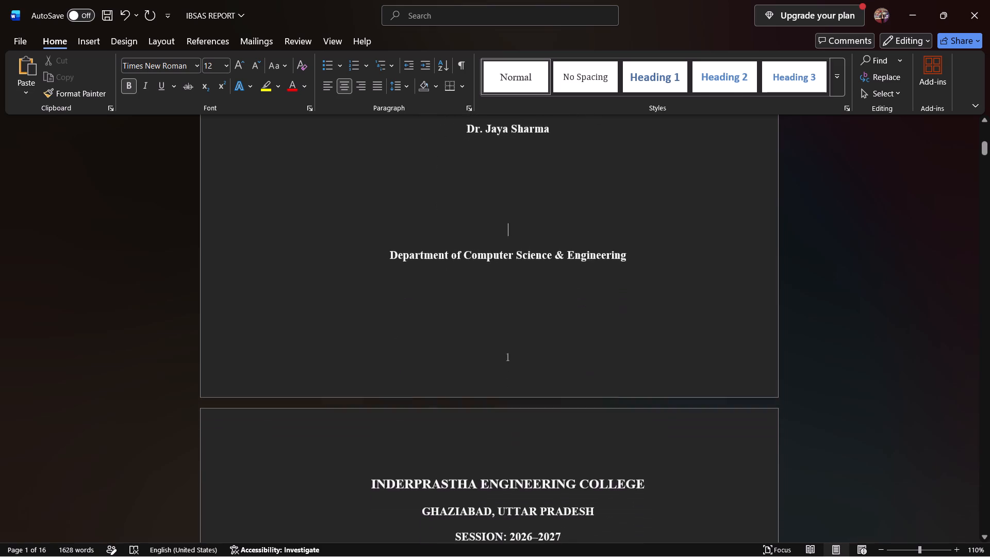
scroll(612, 285, right, 1)
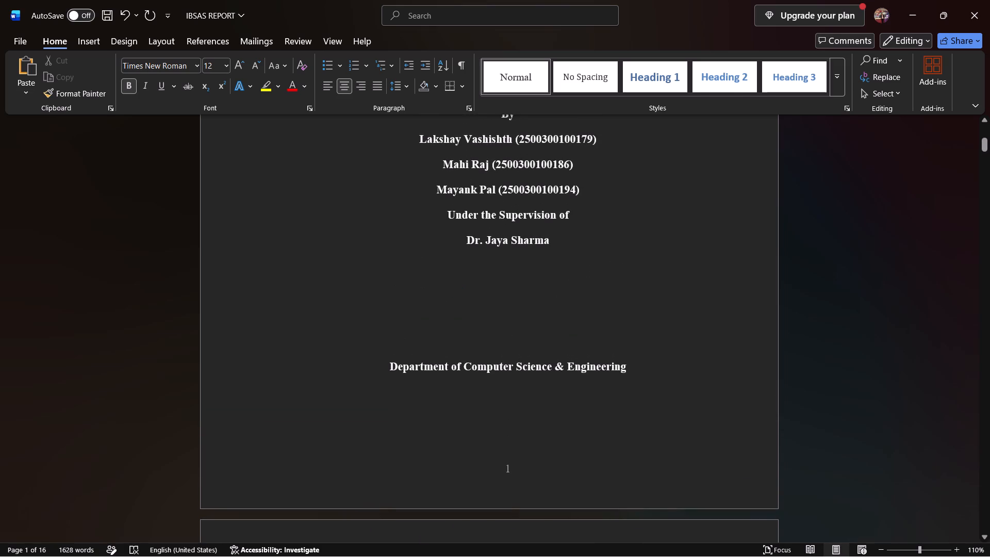
Paste the copied logo image and position it centred directly under the supervisor's name on the title page.
key(ctrl+v)
scroll(537, 229, up, 2)
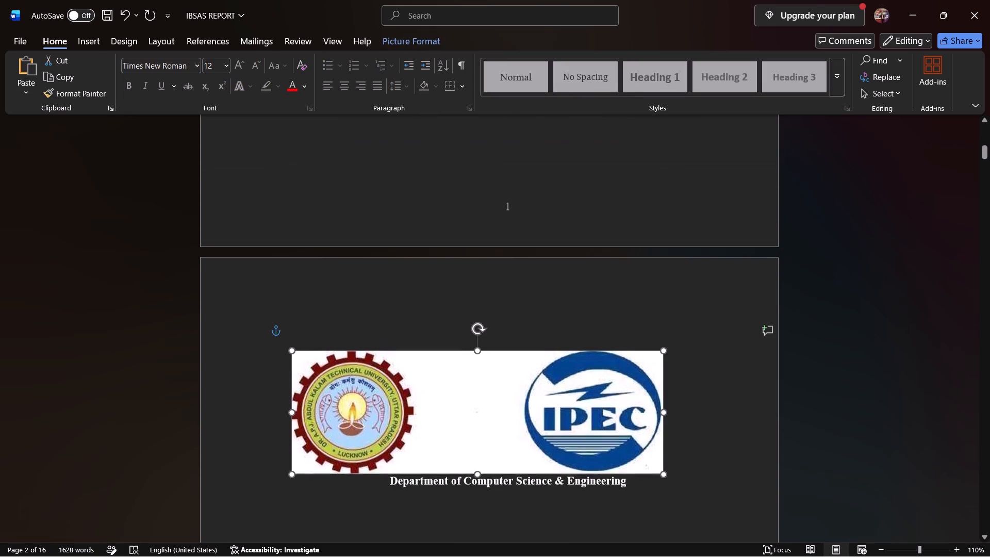
scroll(537, 229, up, 3)
scroll(537, 229, down, 1)
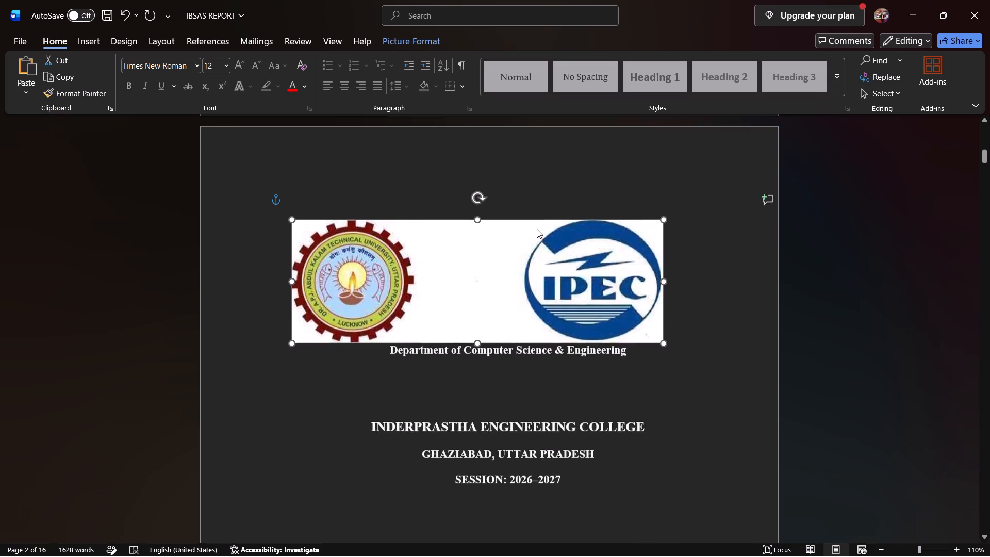
scroll(537, 229, down, 1)
drag(538, 322, 551, 113)
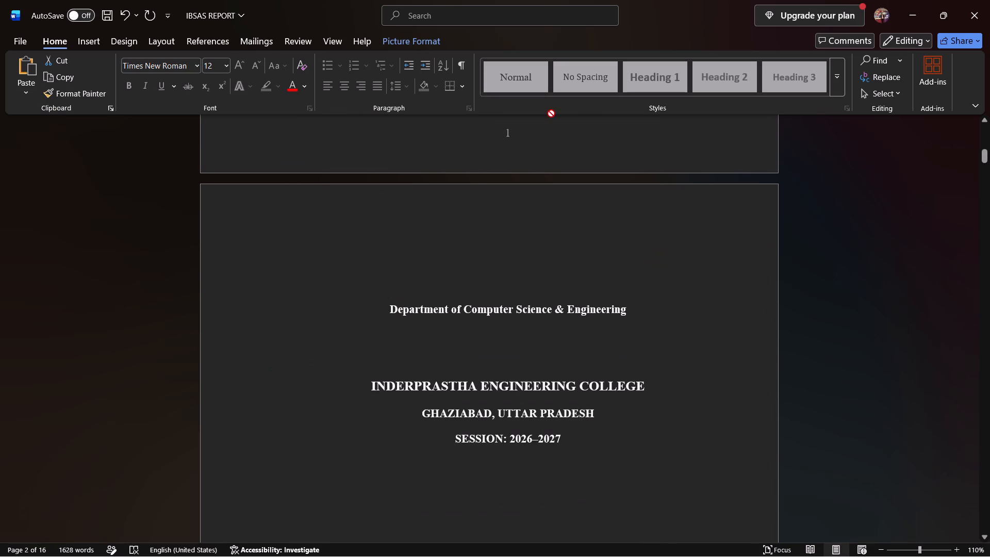
drag(551, 113, 526, 154)
scroll(526, 154, up, 1)
drag(520, 340, 582, 299)
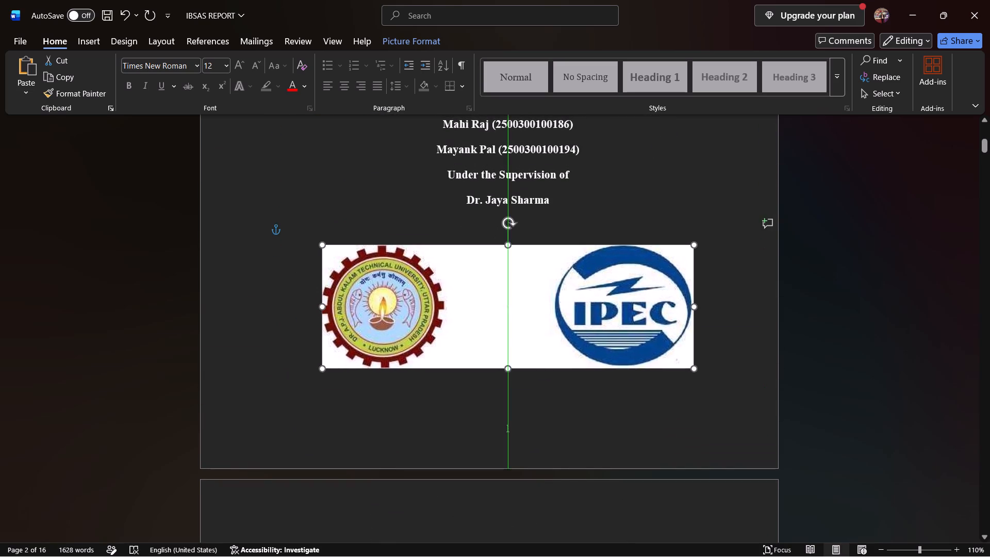
drag(582, 299, 565, 282)
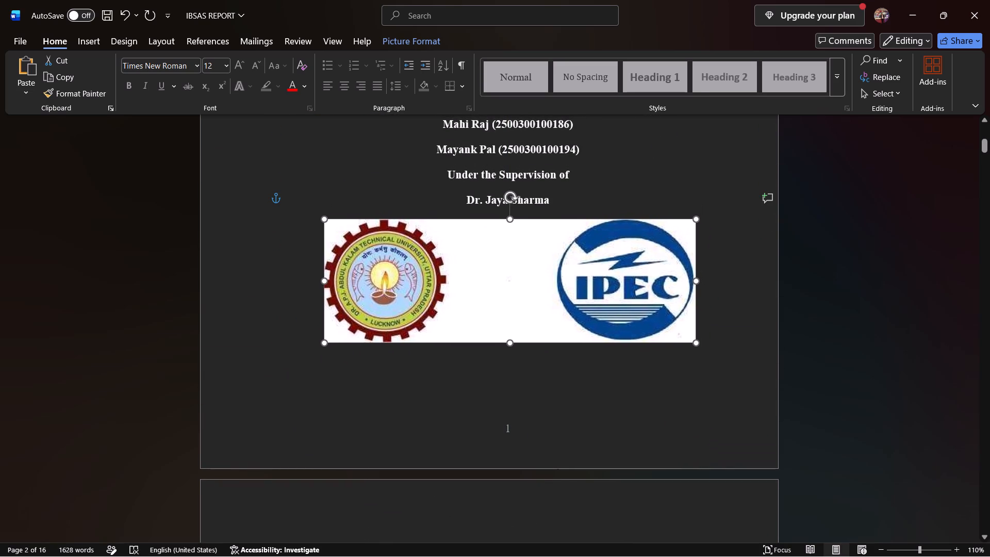
drag(565, 282, 562, 282)
click(573, 436)
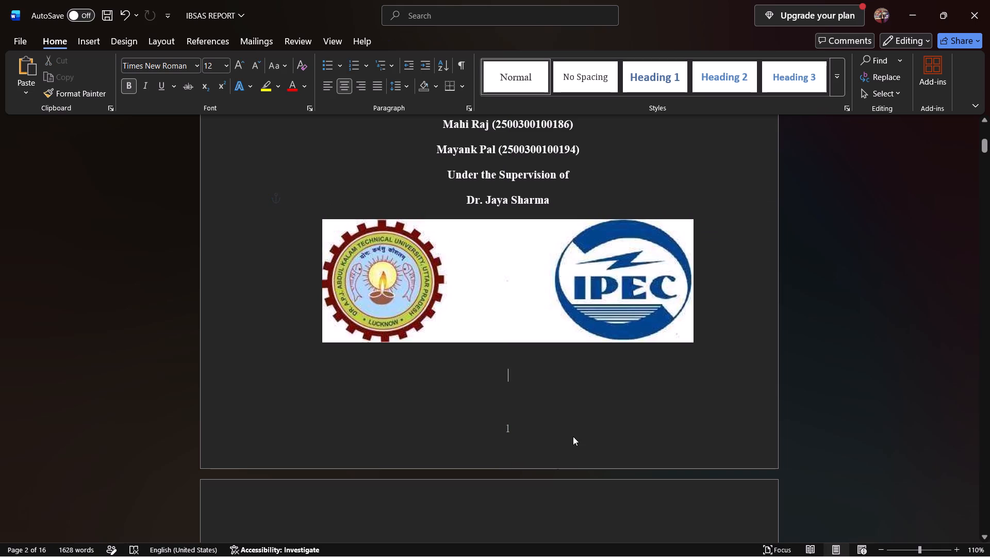
Remove the blank lines before "Department of Computer Science & Engineering" to bring it directly under the logo image on page 1.
scroll(573, 436, down, 1)
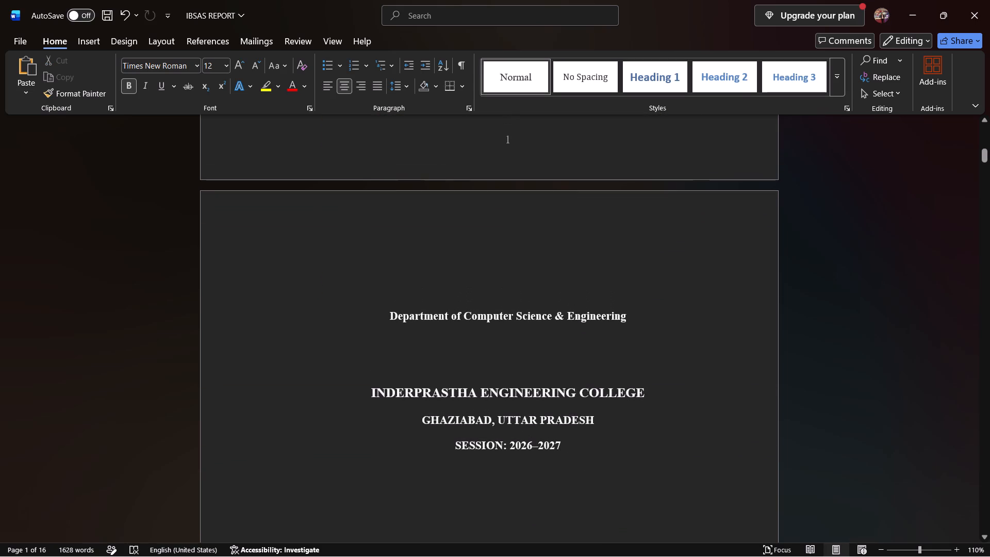
click(381, 318)
key(BackSpace)
key(BackSpace)
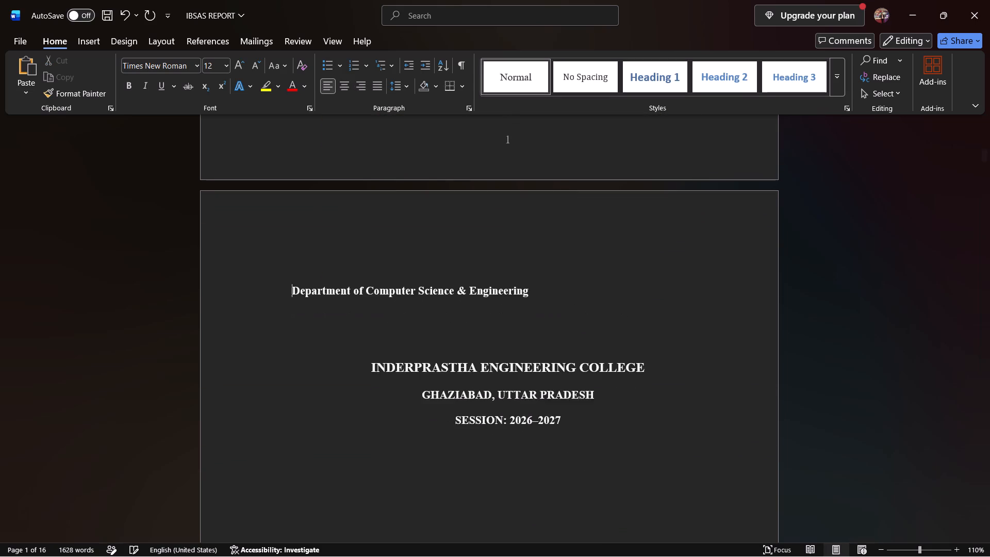
key(BackSpace)
key(BackSpace)
key(BackSpace)
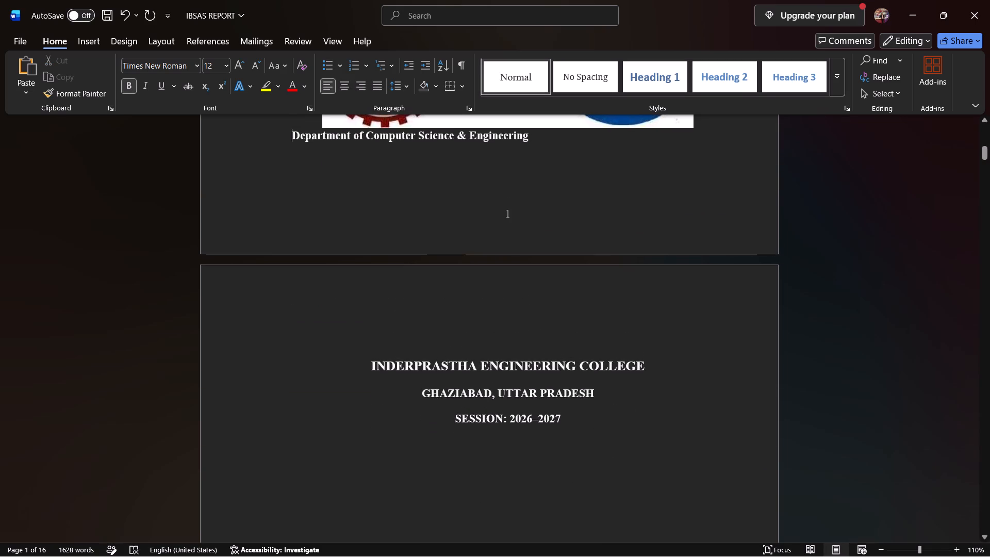
Centre the "Department of Computer Science & Engineering" line beneath the logos, adding leading spaces and trying justified and left alignment first.
key(space)
key(space)
key(space)
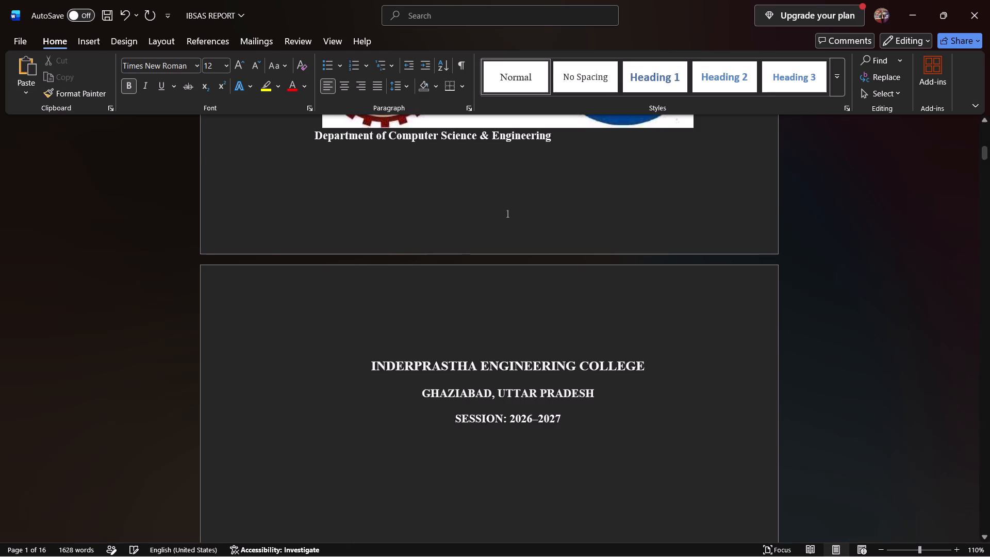
click(385, 83)
click(329, 84)
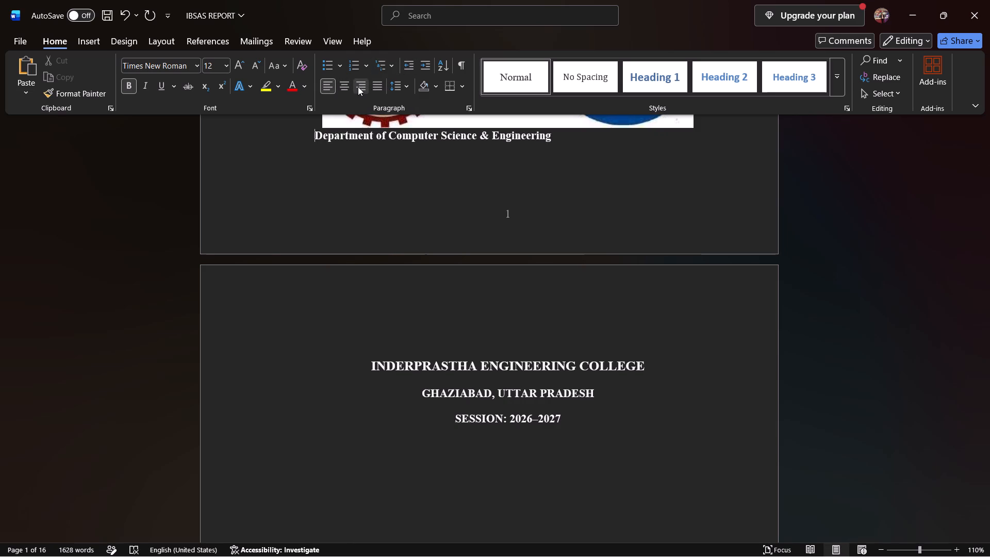
click(348, 85)
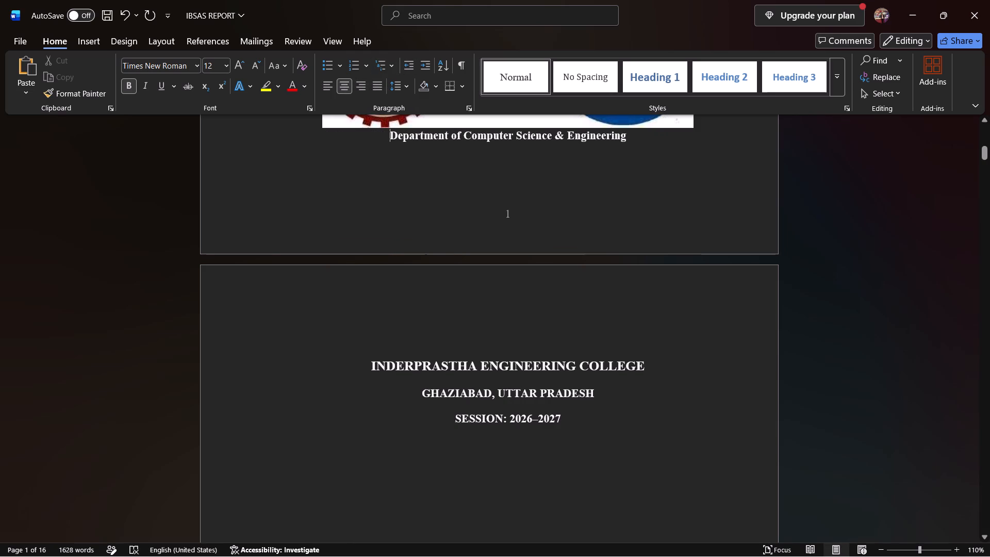
Move the college name, "GHAZIABAD, UTTAR PRADESH" and session lines directly below the department line.
drag(365, 369, 567, 425)
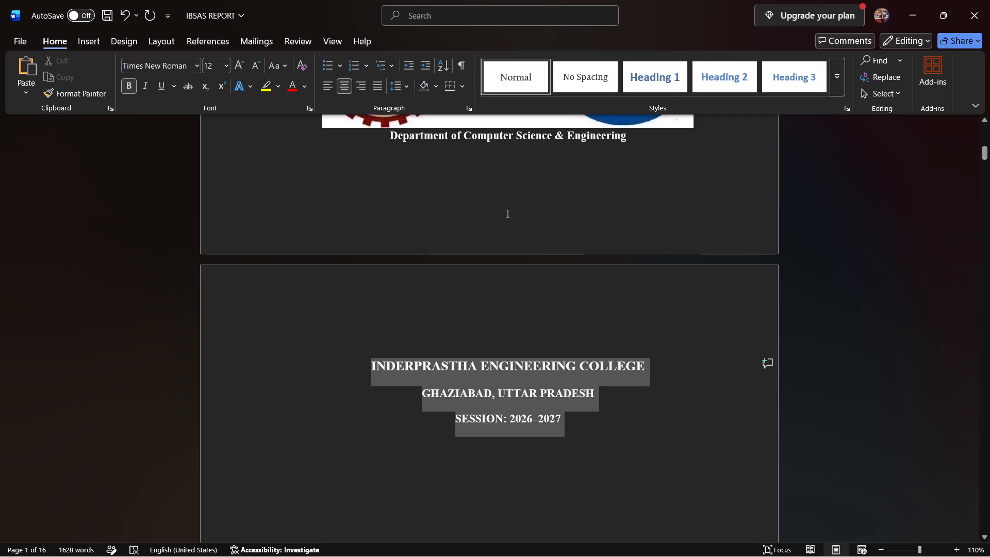
drag(567, 425, 569, 425)
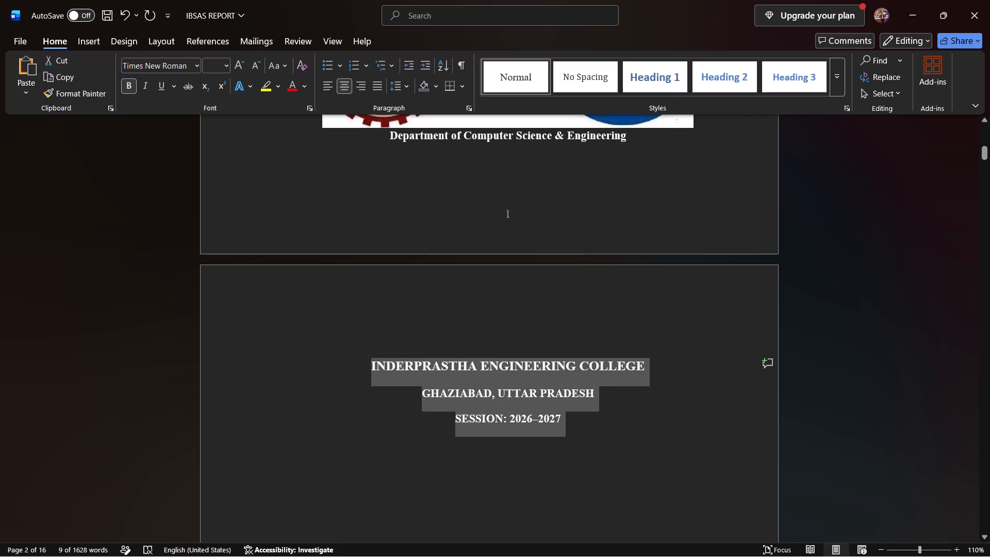
key(ctrl+x)
click(482, 159)
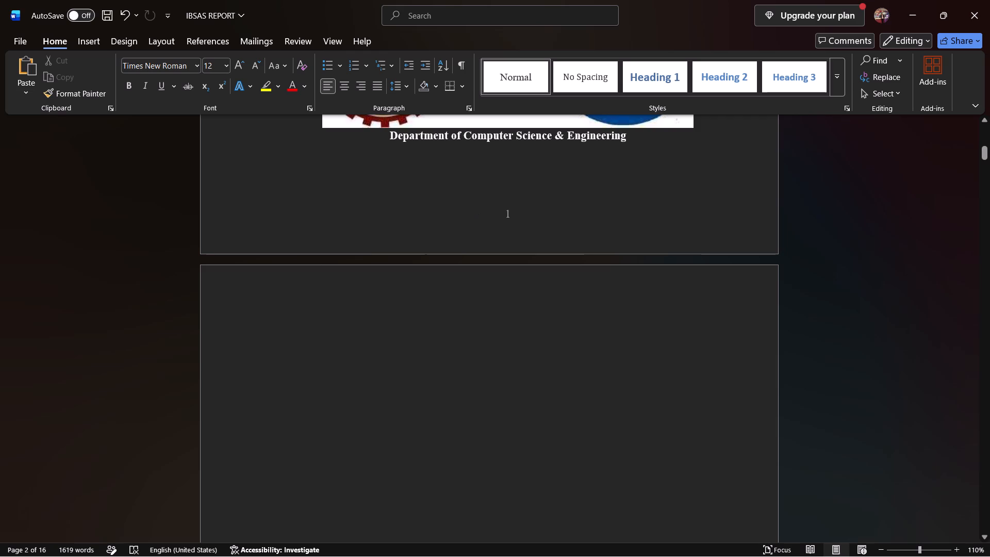
key(ctrl+v)
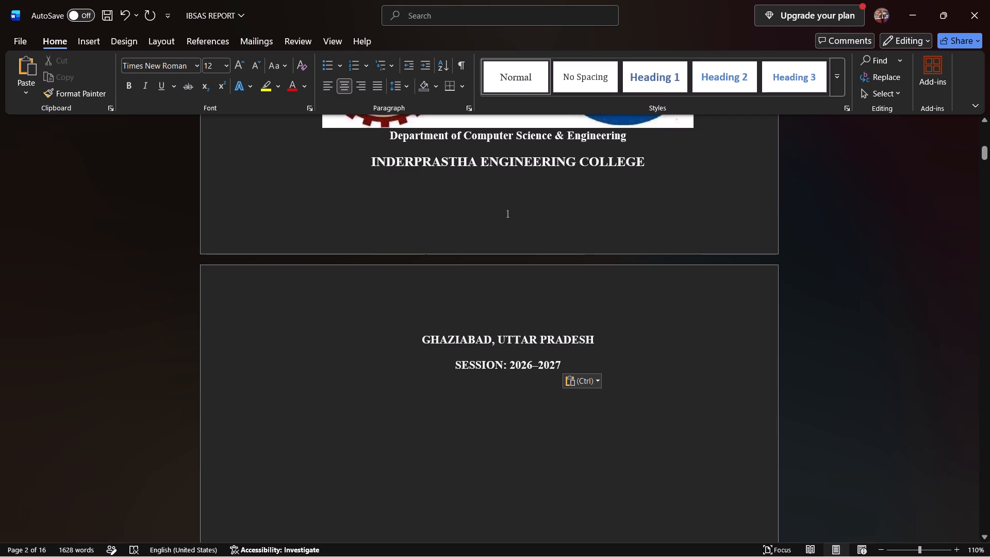
Cut the "GHAZIABAD, UTTAR PRADESH" line from page 2 and start a new line below "INDERPRASTHA ENGINEERING COLLEGE" on page 1.
drag(423, 339, 600, 342)
key(ctrl+x)
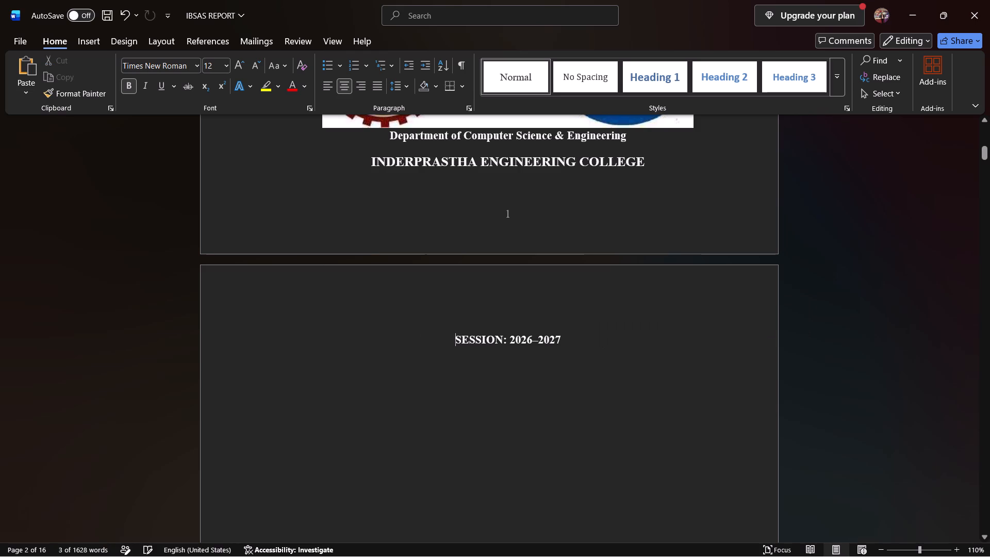
click(489, 188)
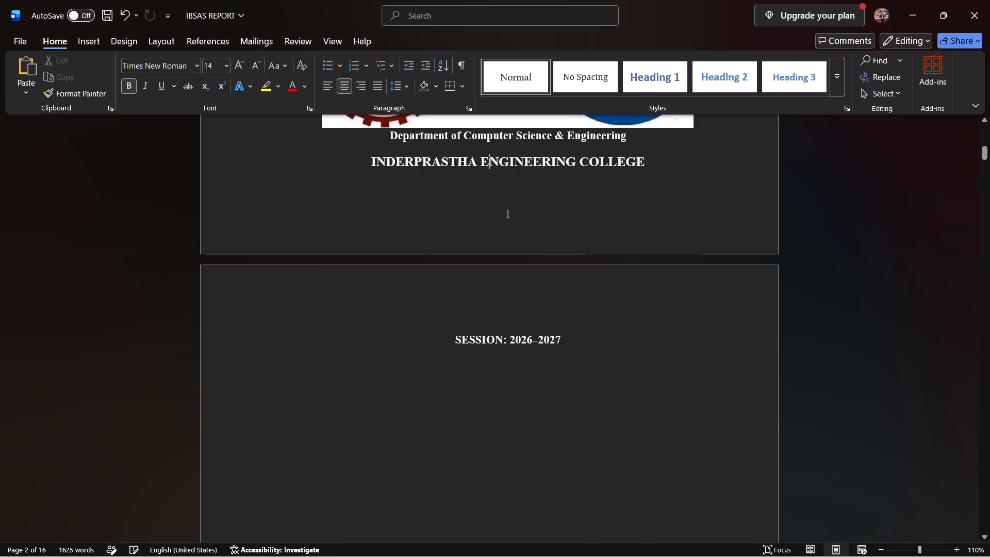
click(663, 168)
key(Return)
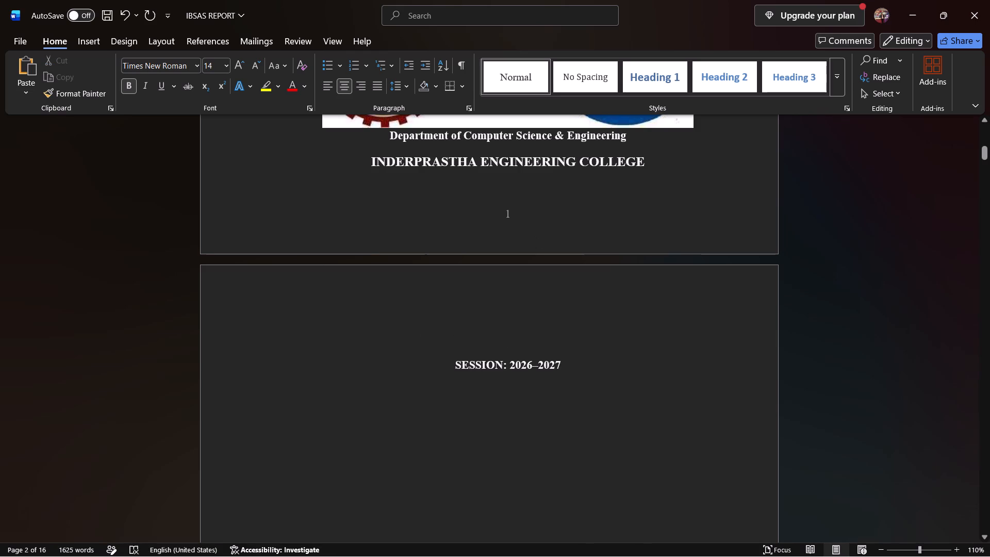
click(491, 195)
Remove the blank lines above "MINI PROJECT ID: 26-MP3-CSE-XX" on the title page and keep that line centred.
scroll(519, 237, up, 3)
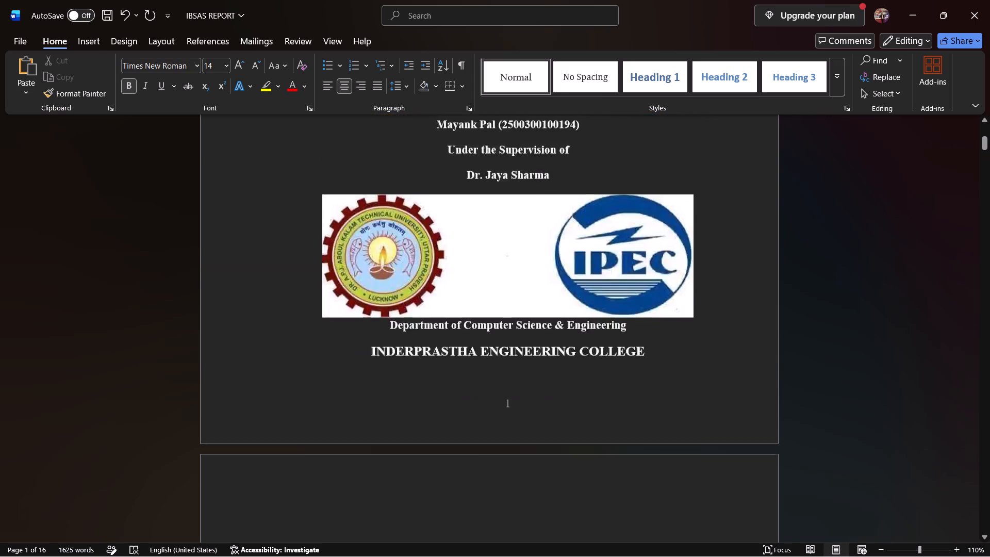
scroll(519, 237, up, 3)
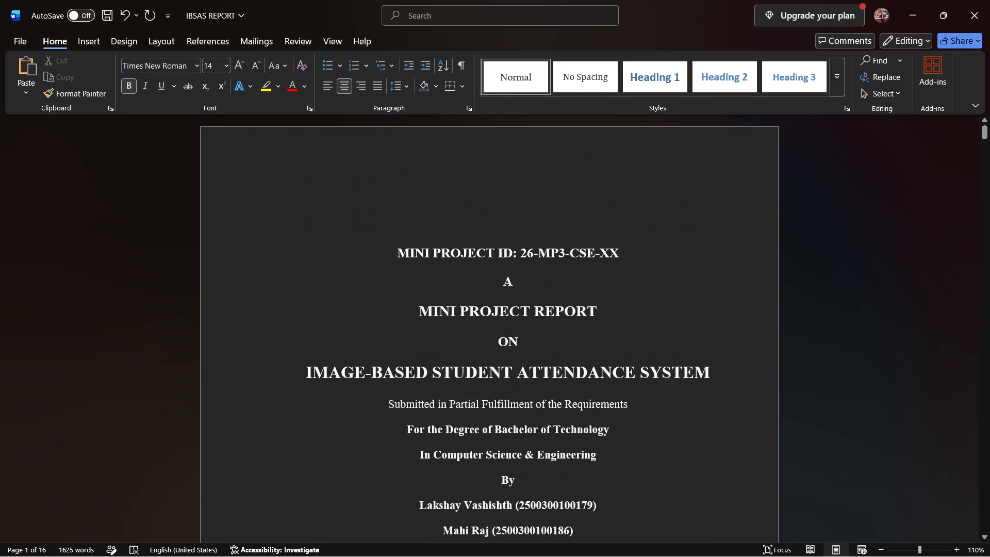
scroll(490, 237, up, 5)
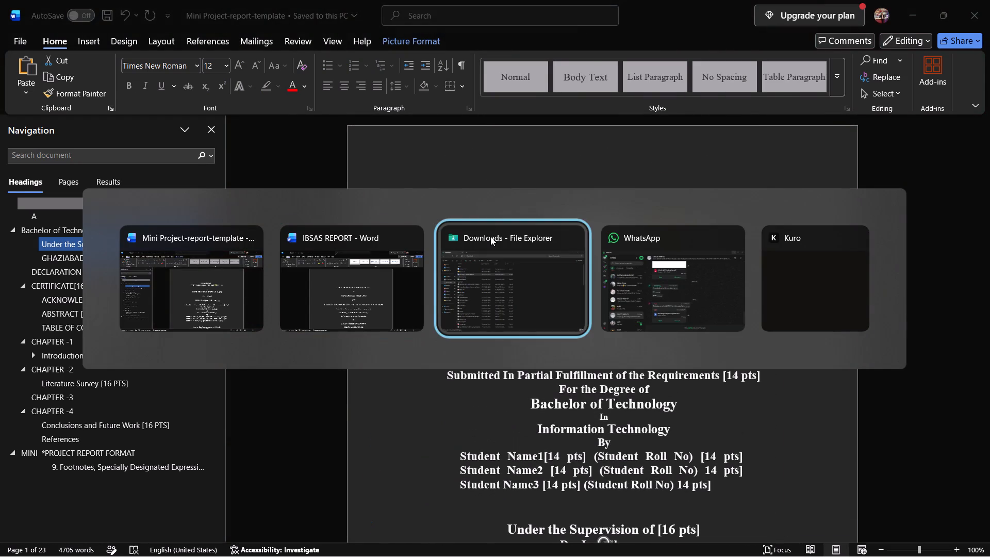
click(393, 252)
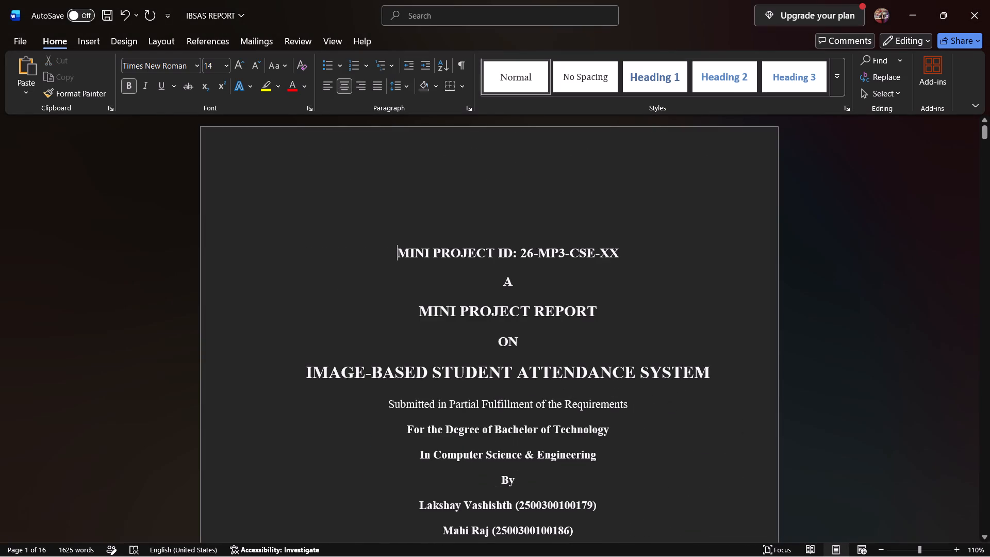
key(BackSpace)
key(BackSpace)
key(BackSpace)
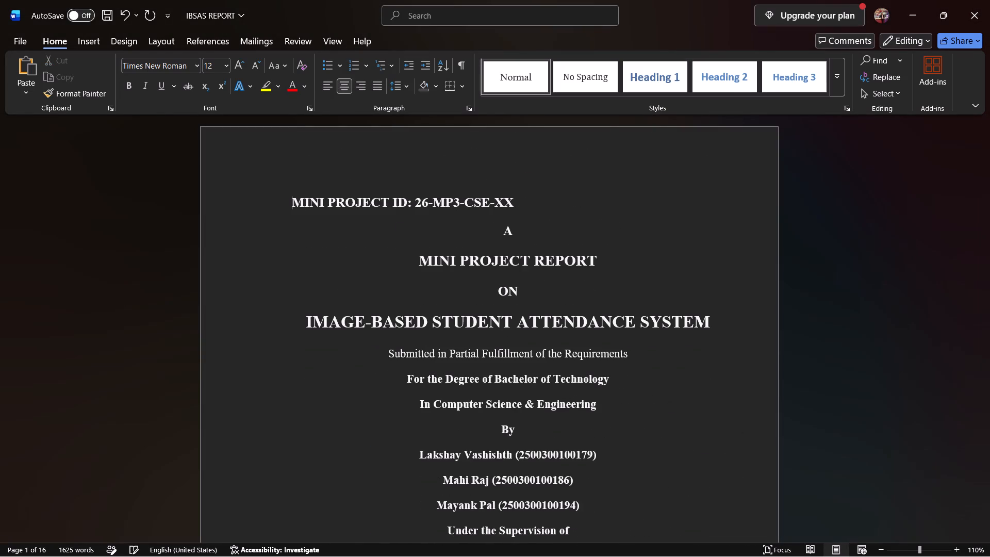
key(BackSpace)
key(space)
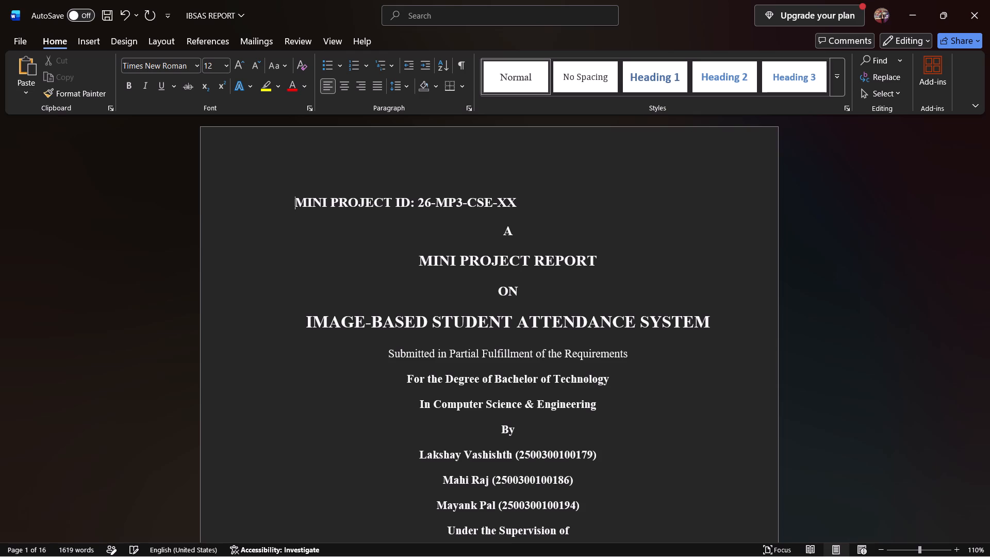
click(384, 193)
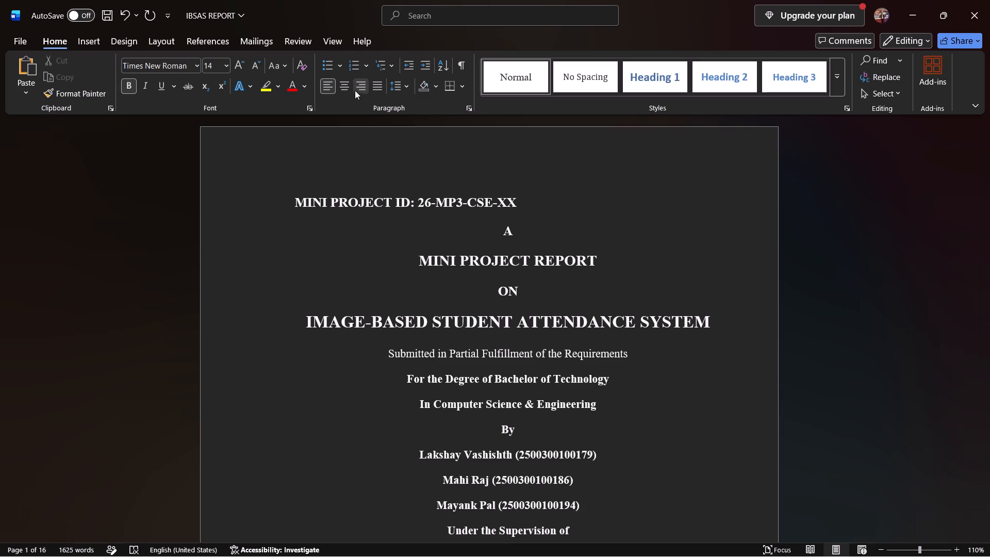
click(350, 86)
Remove the blank line before "SESSION: 2026–2027" and keep it centred on its own line directly below the college name.
scroll(577, 370, down, 1)
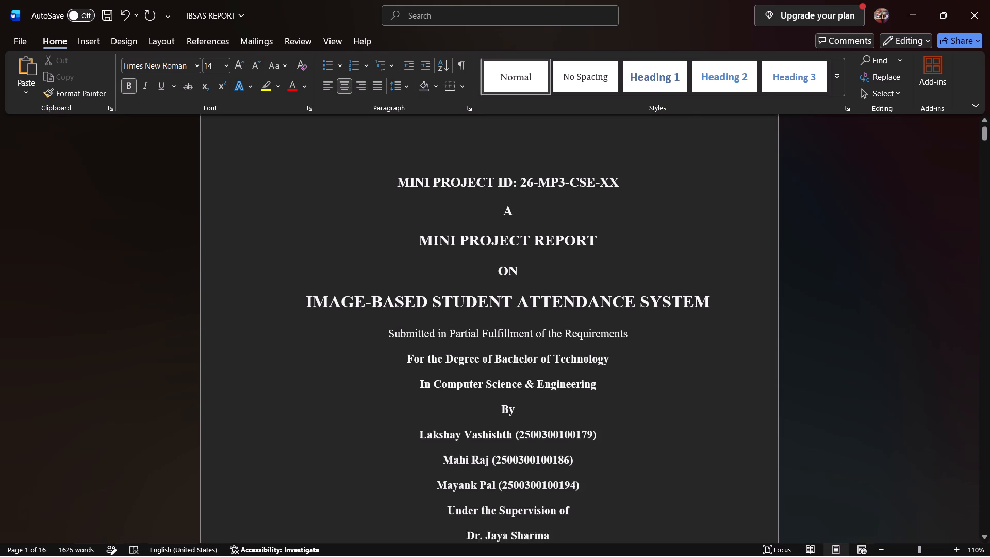
scroll(577, 370, down, 3)
click(453, 294)
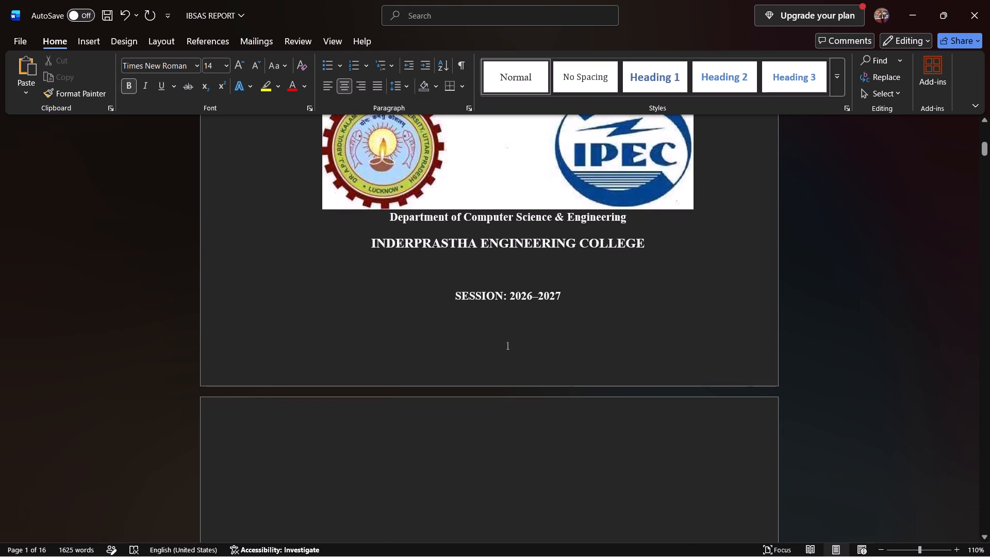
key(BackSpace)
key(BackSpace)
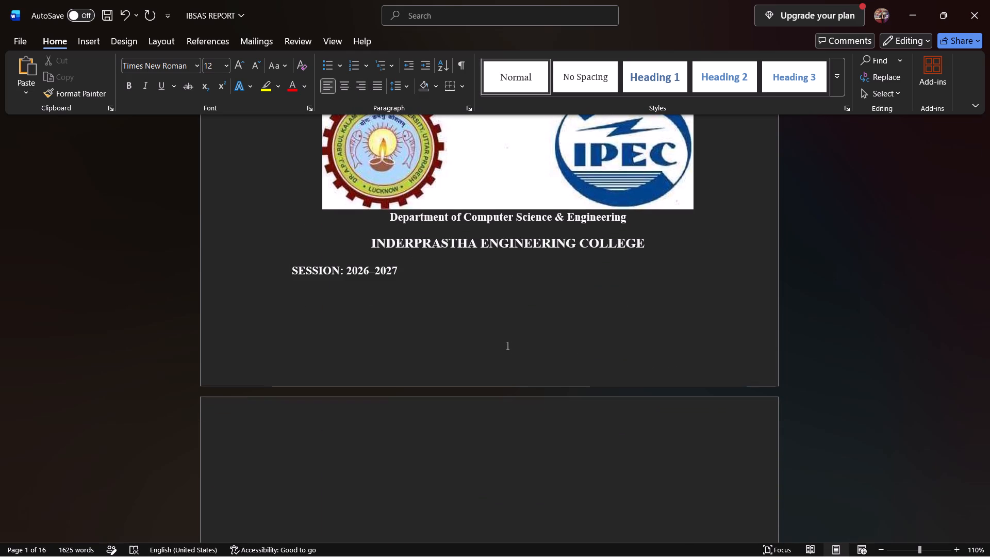
key(BackSpace)
key(Return)
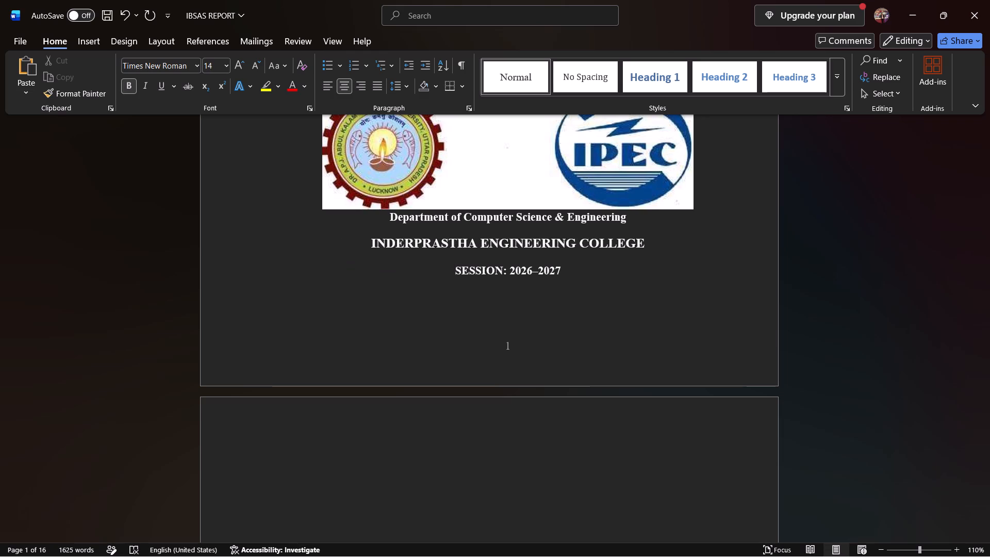
Delete the empty page after the title page so the declaration content follows it directly.
scroll(495, 341, down, 3)
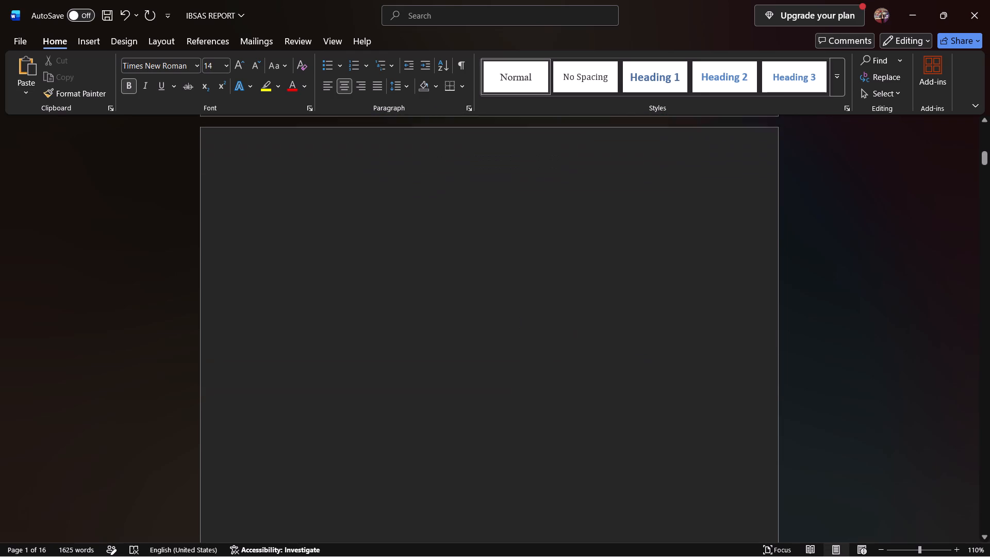
scroll(495, 341, down, 3)
scroll(495, 341, up, 4)
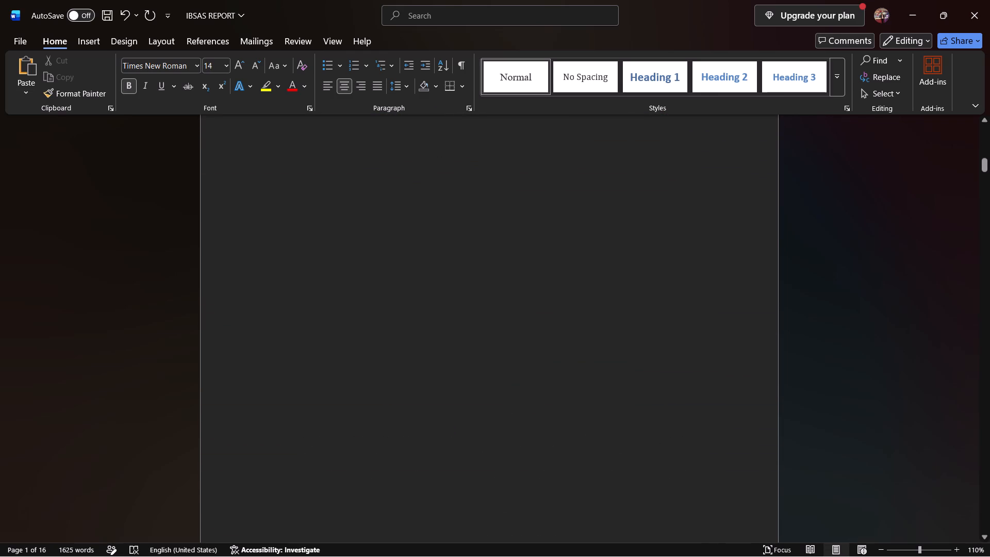
scroll(495, 341, up, 4)
click(529, 398)
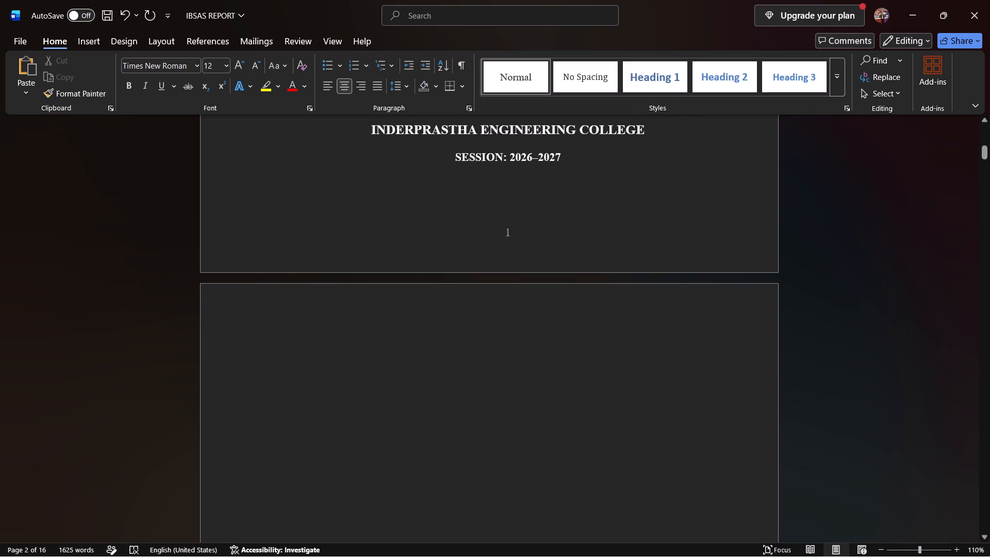
scroll(606, 365, down, 1)
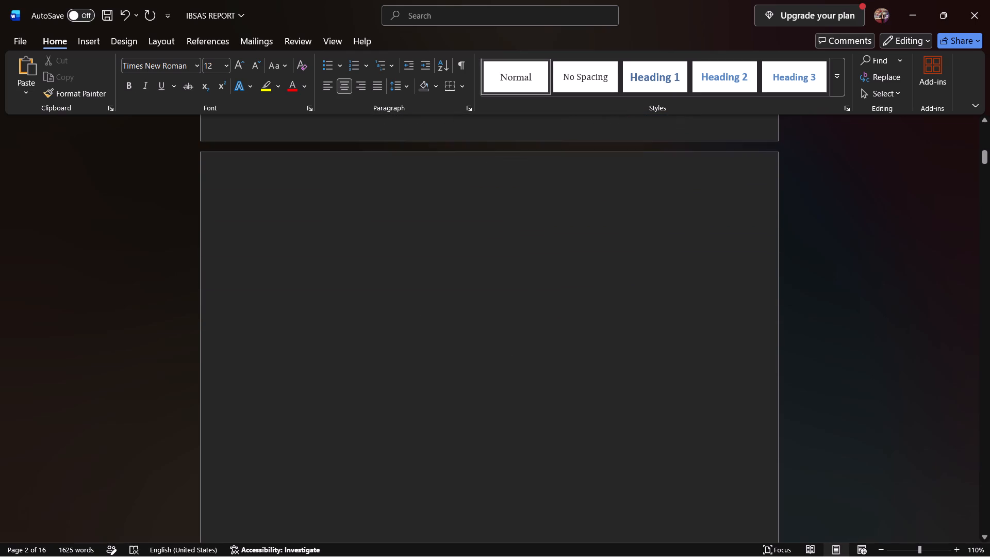
key(Delete)
key(Delete)
scroll(606, 365, up, 1)
scroll(606, 365, down, 4)
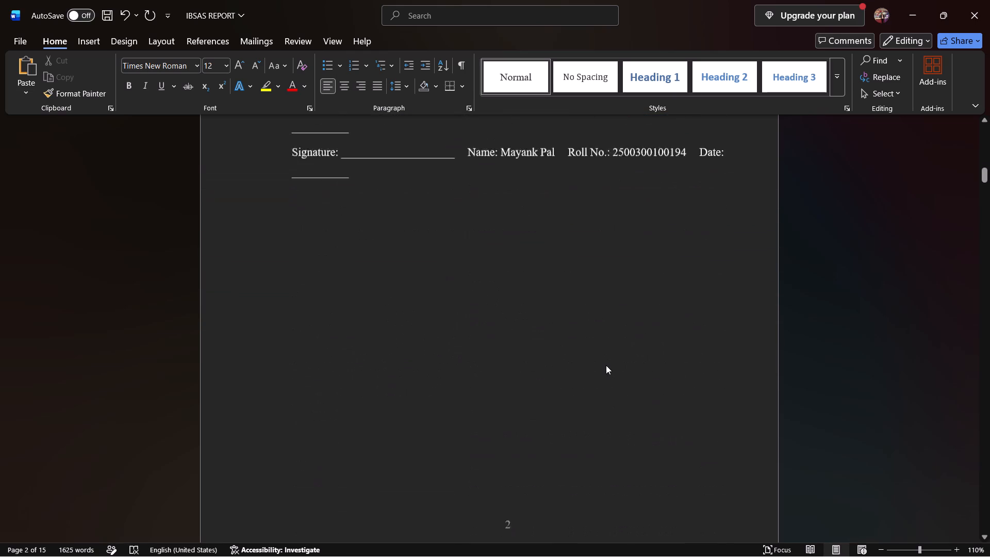
scroll(606, 365, up, 5)
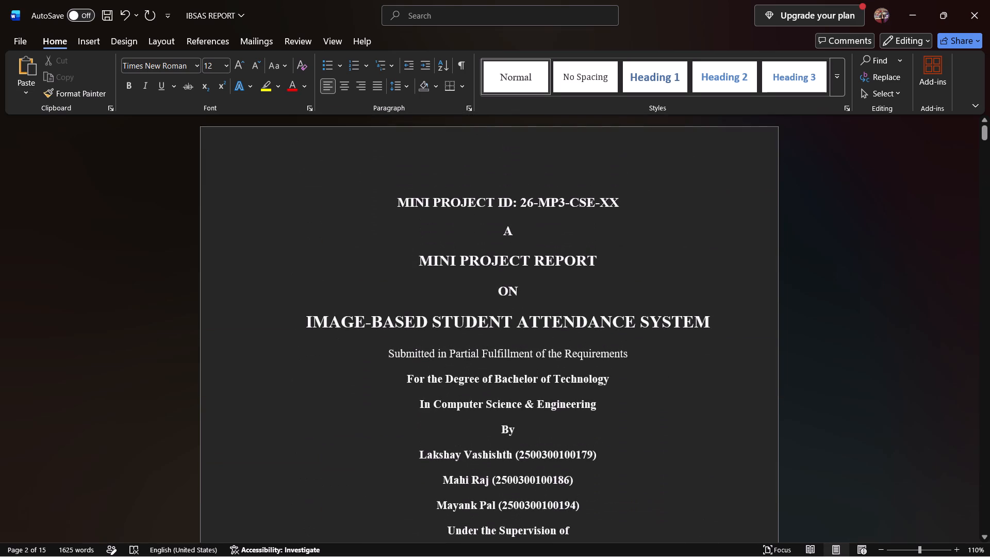
Set the font size of the three student name and roll number lines on the title page to 11.
scroll(606, 365, down, 2)
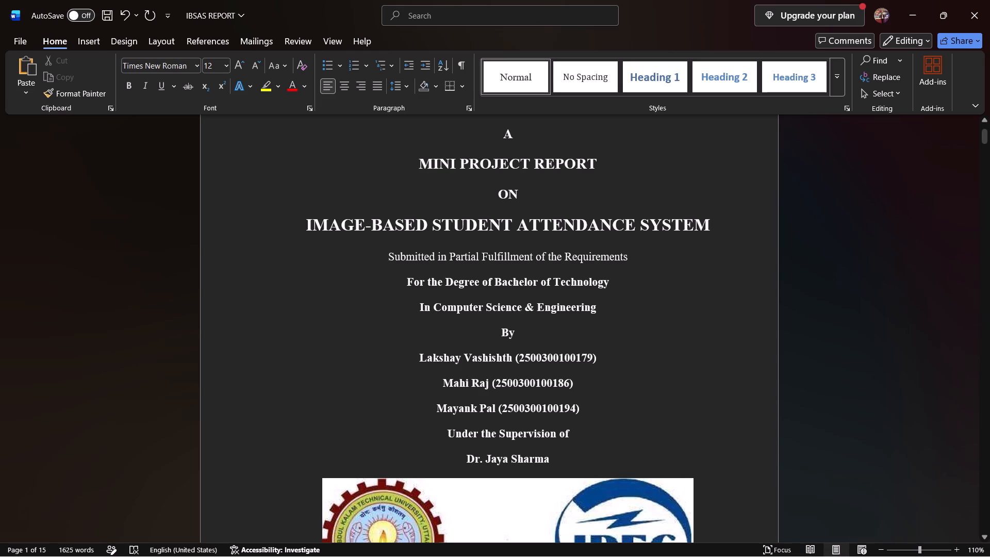
scroll(611, 412, down, 1)
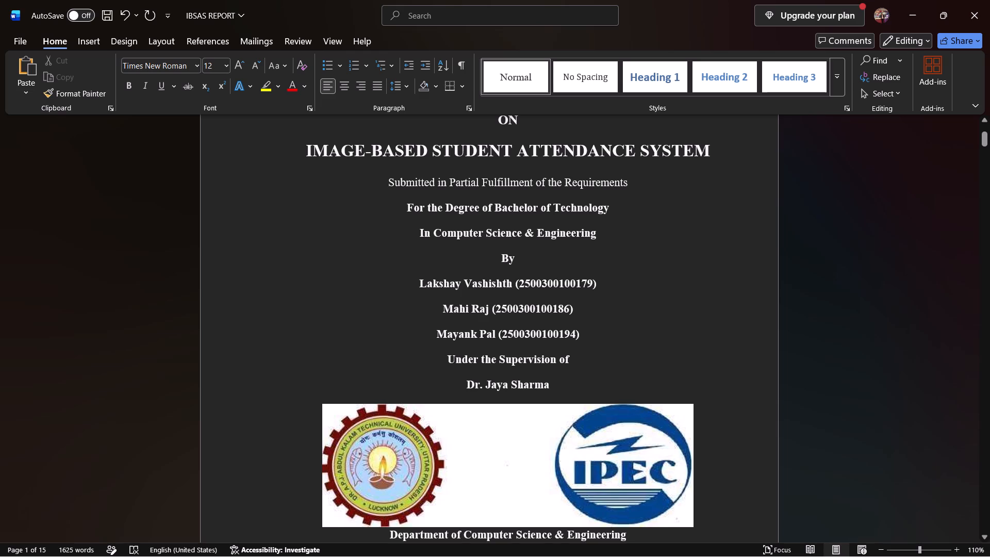
drag(418, 281, 582, 332)
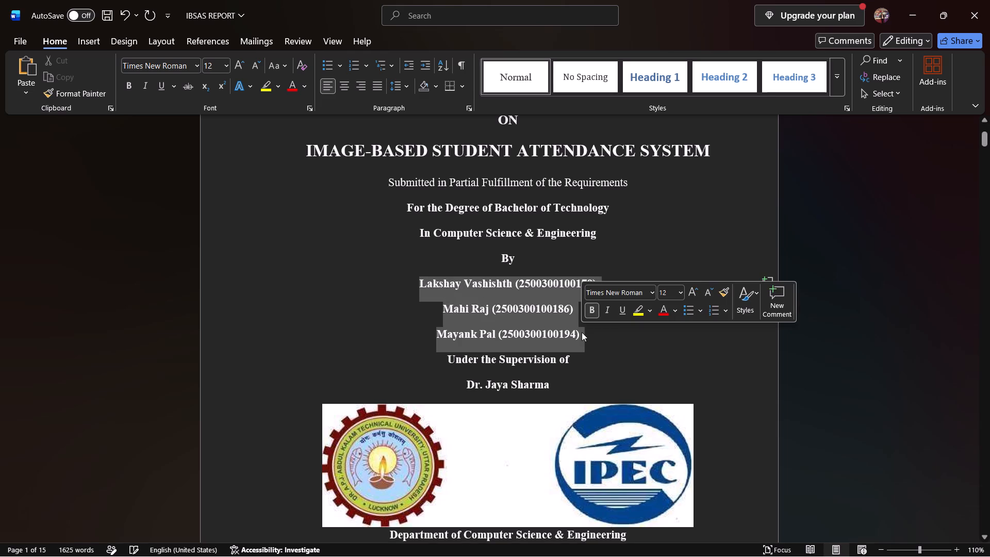
click(680, 293)
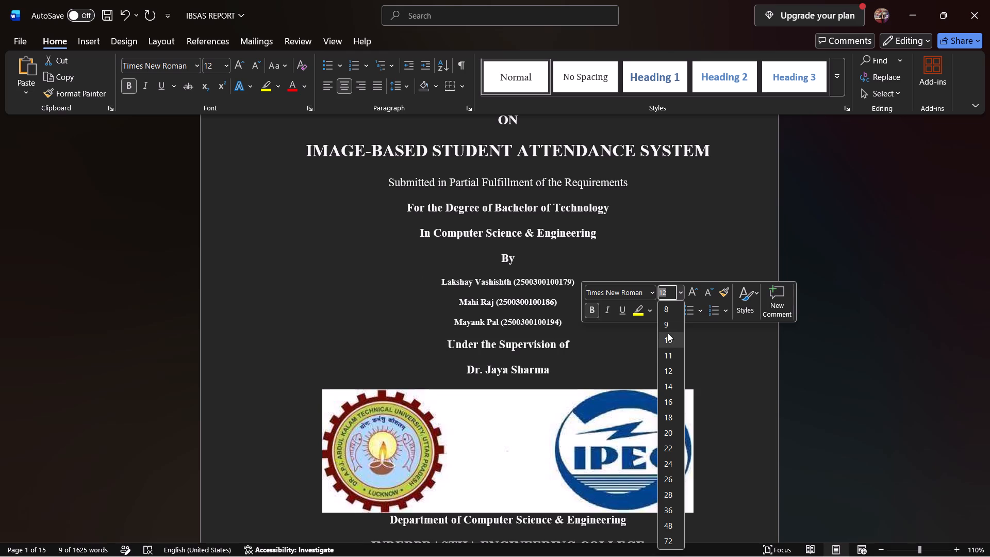
click(672, 358)
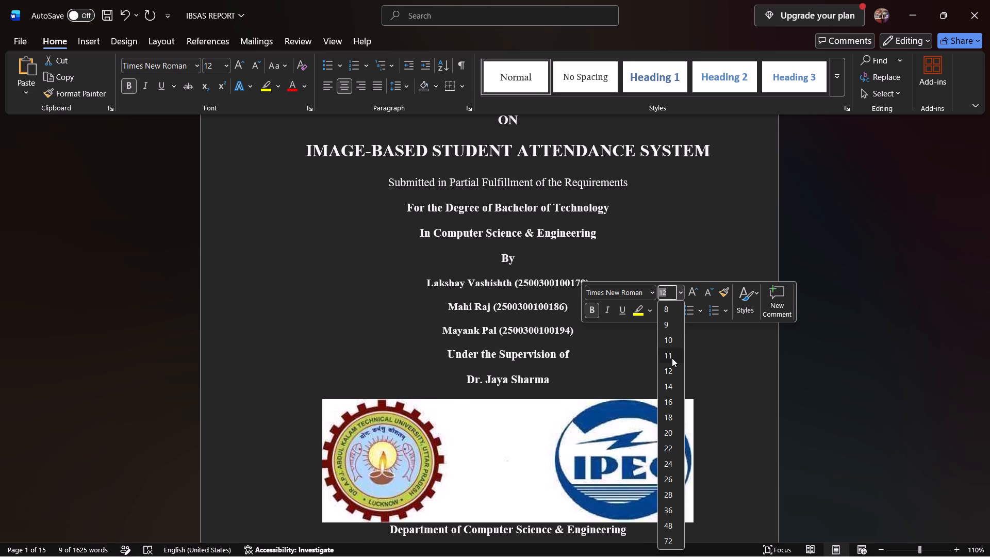
click(615, 355)
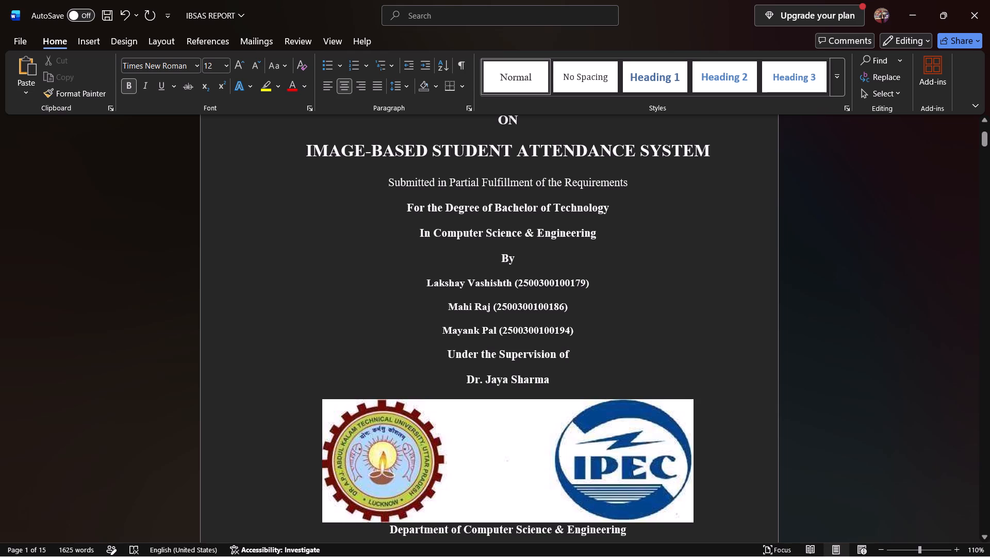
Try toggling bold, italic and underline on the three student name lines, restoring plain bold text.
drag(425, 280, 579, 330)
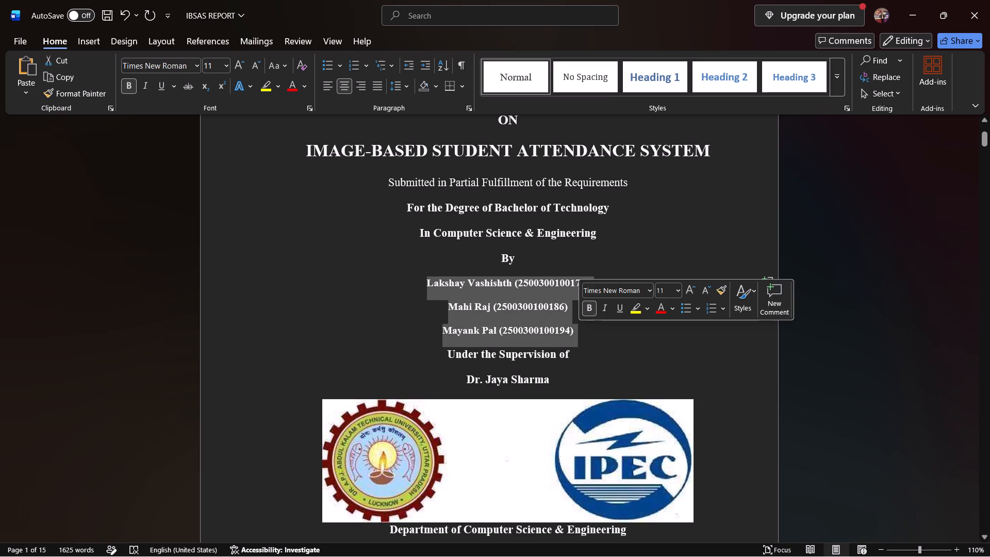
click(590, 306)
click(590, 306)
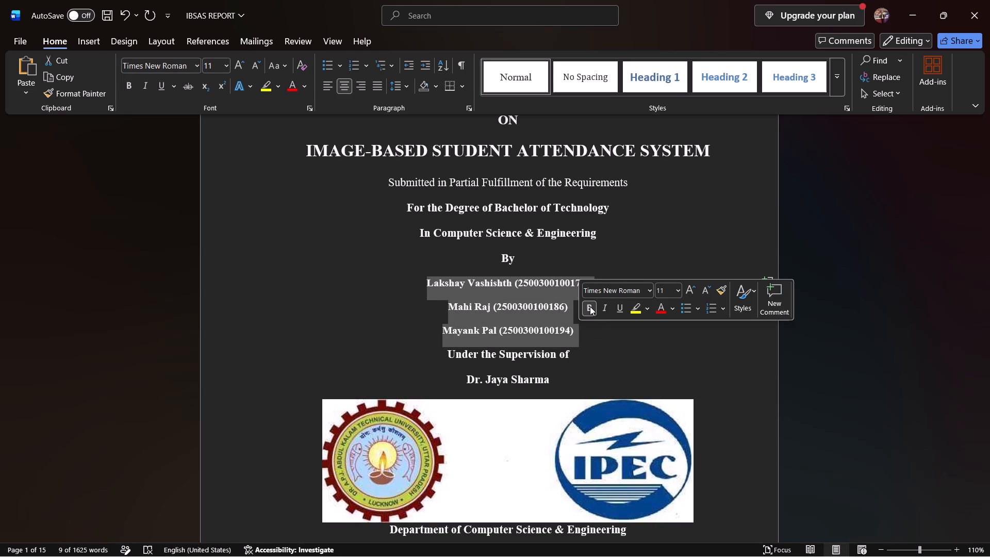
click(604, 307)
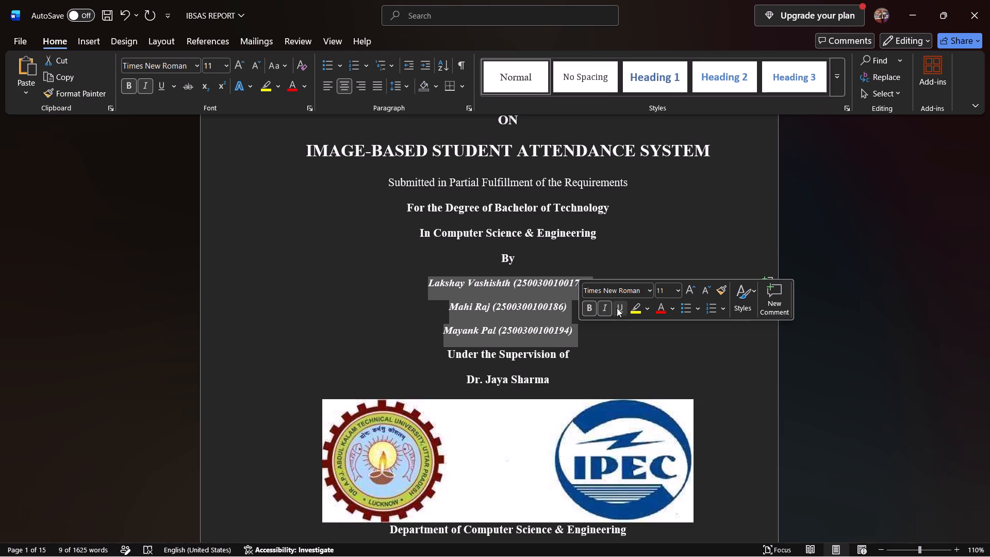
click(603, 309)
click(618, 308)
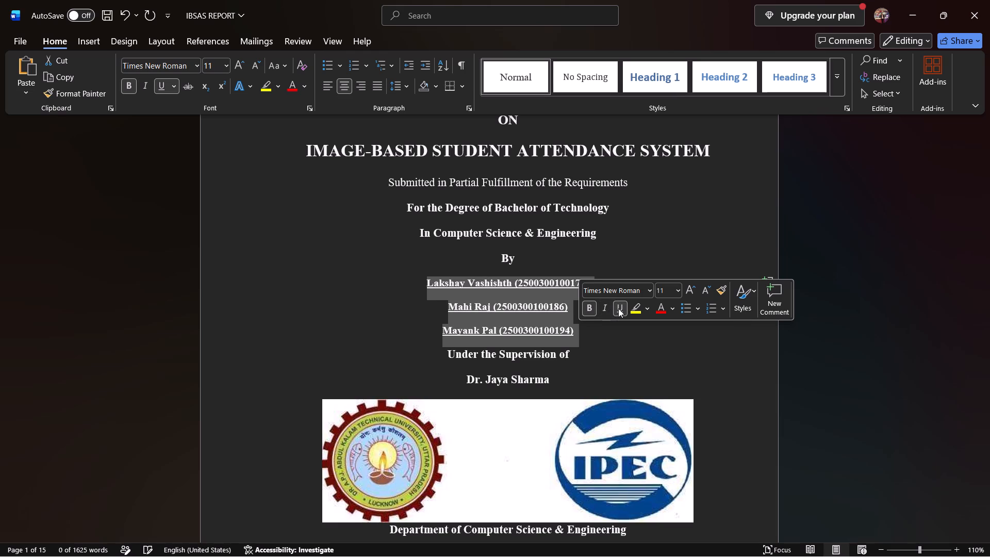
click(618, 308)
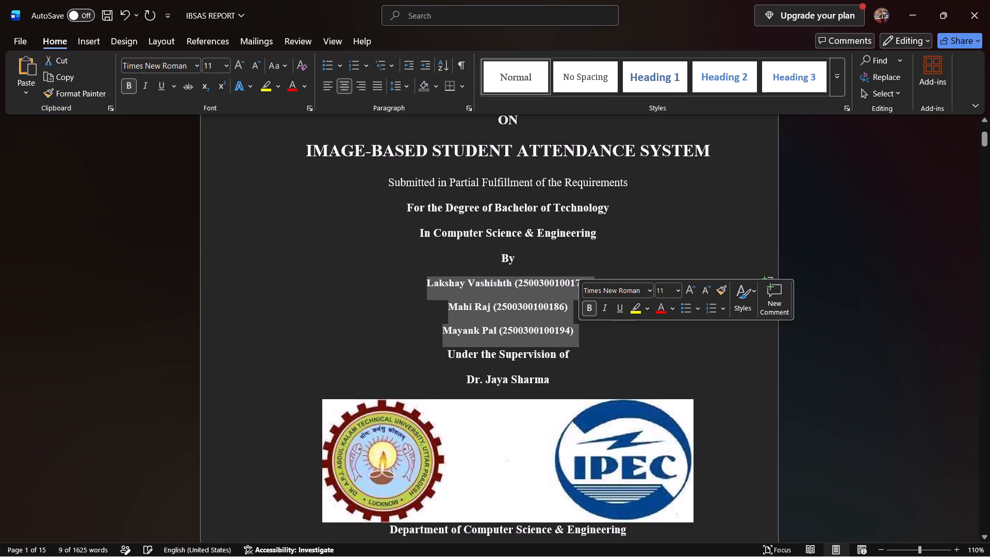
Set the font of the three student name and roll number lines to Arial.
click(650, 293)
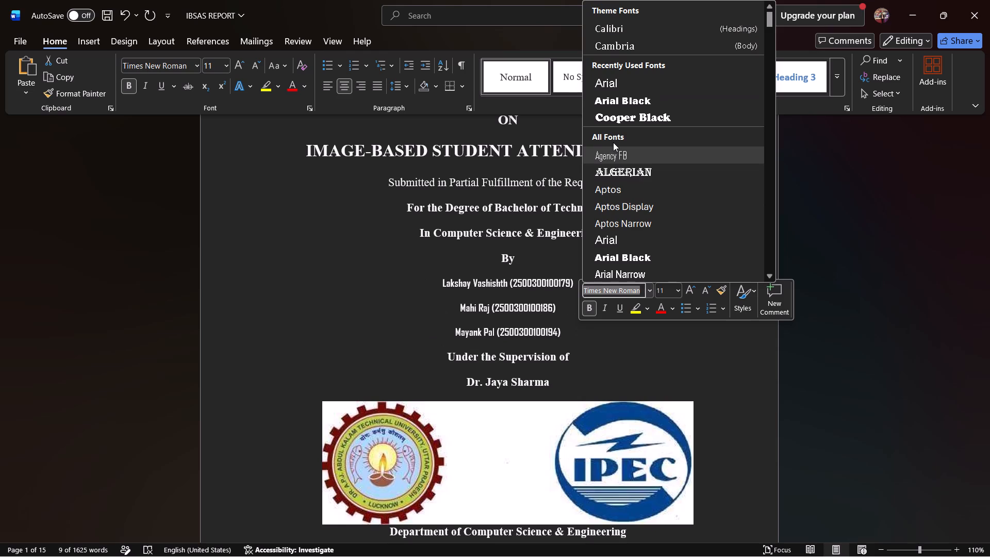
click(607, 85)
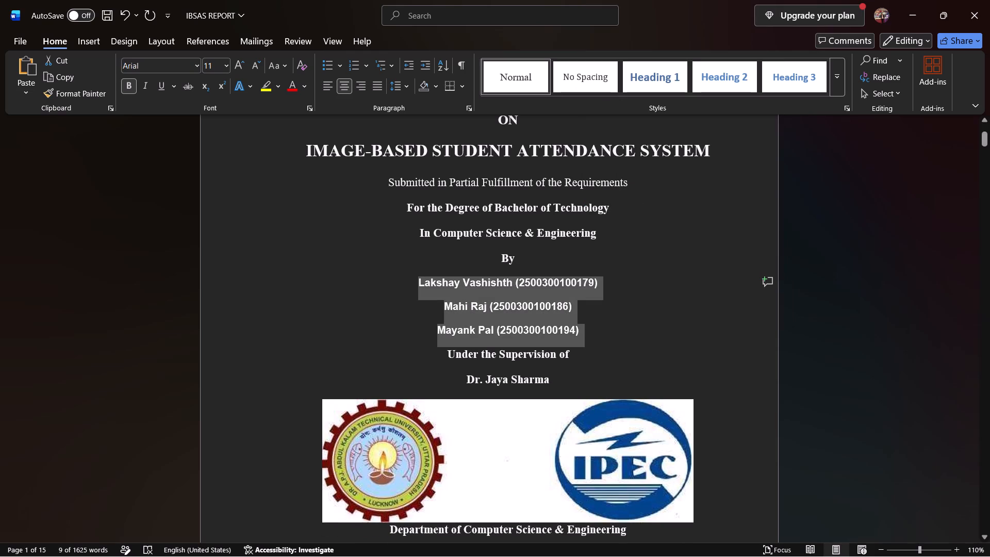
Remove bold from the supervisor's name line on the title page and set its font to Arial.
click(690, 370)
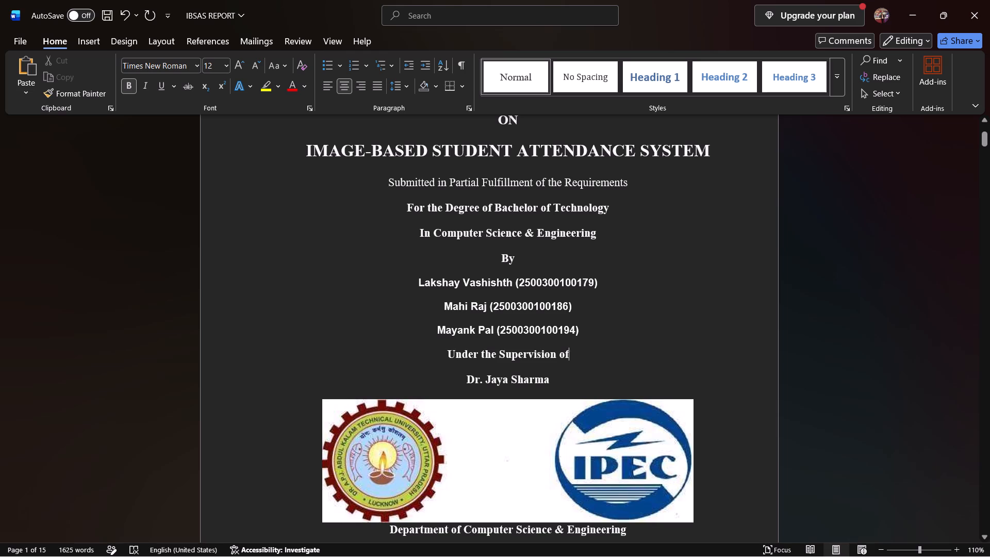
drag(461, 378, 549, 374)
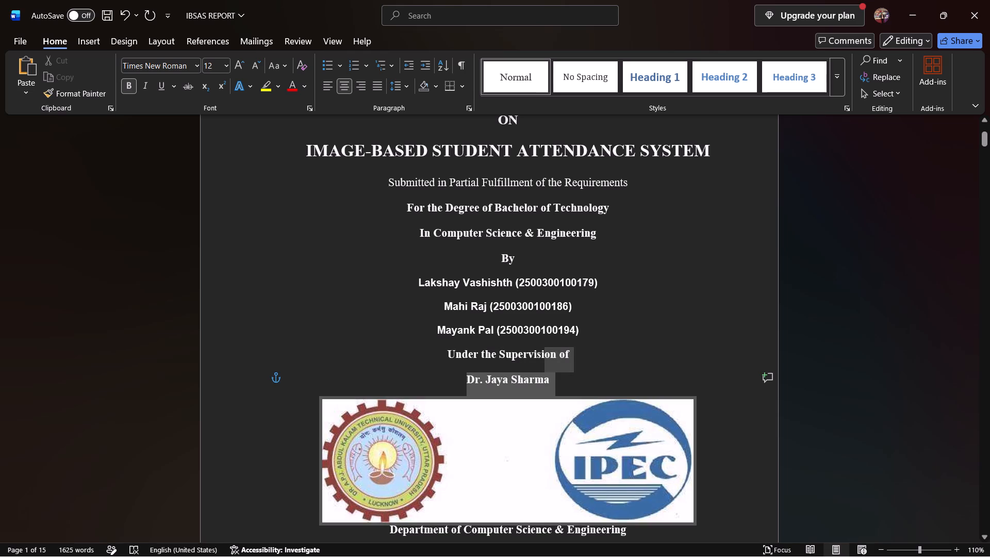
drag(549, 374, 551, 379)
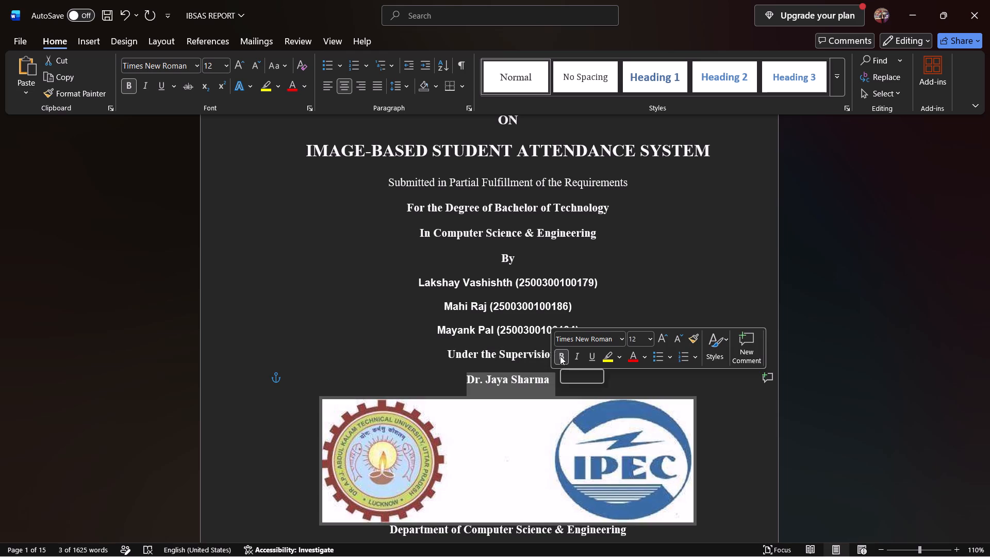
click(560, 356)
click(610, 340)
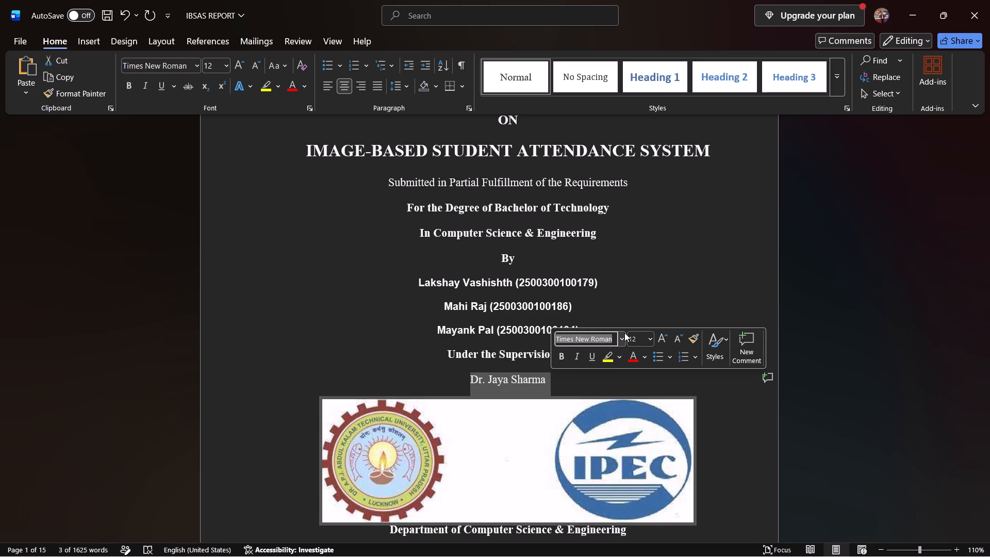
click(624, 333)
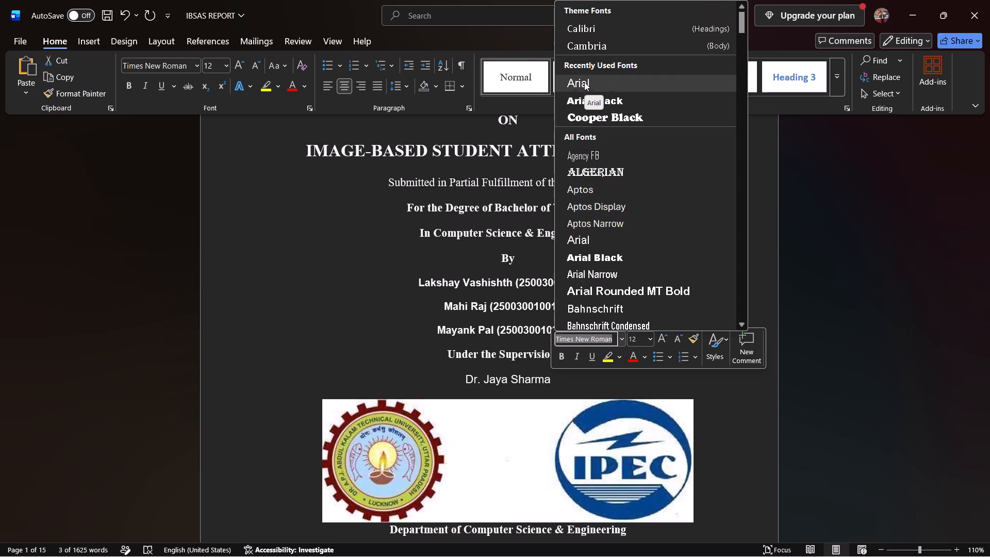
click(584, 82)
click(580, 373)
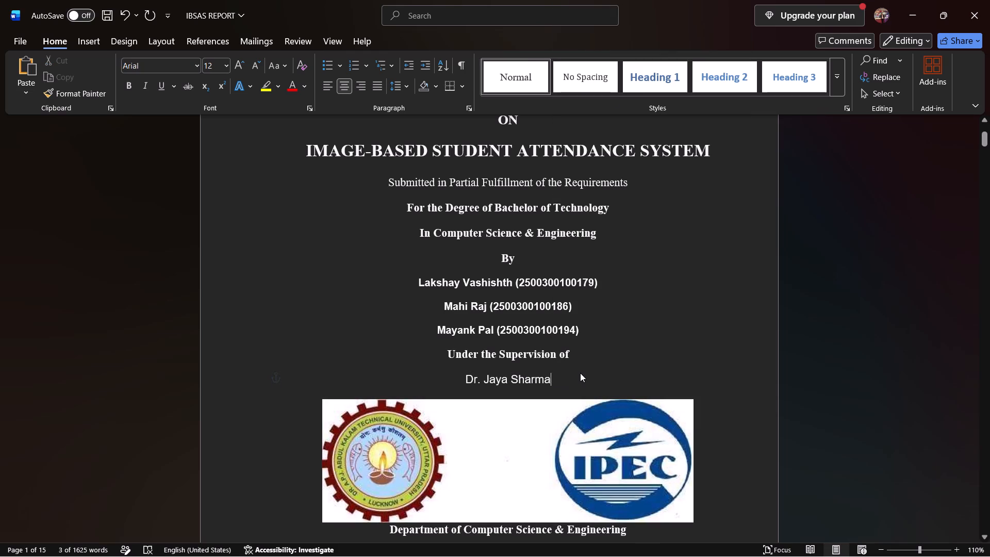
Make the supervisor's name line on the title page bold.
drag(459, 379, 546, 374)
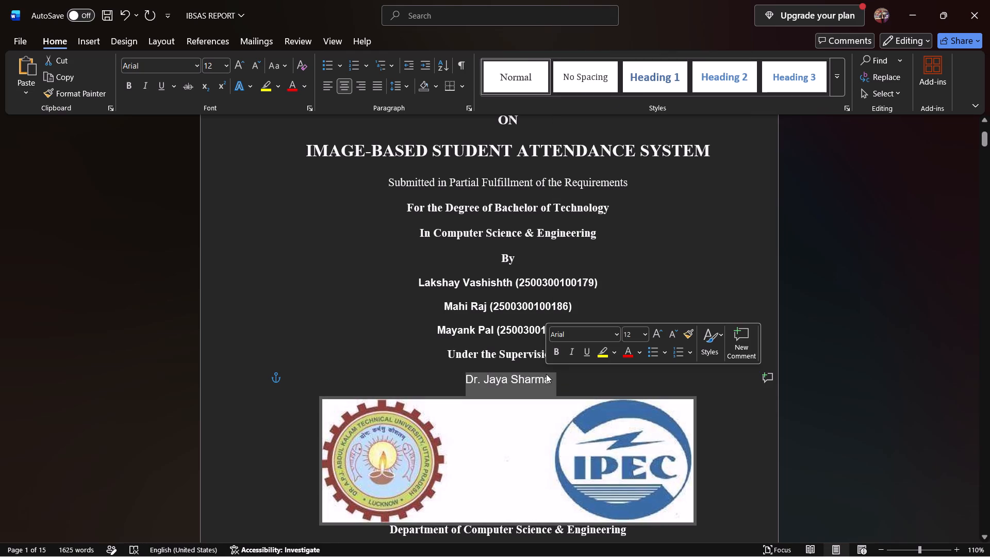
click(560, 378)
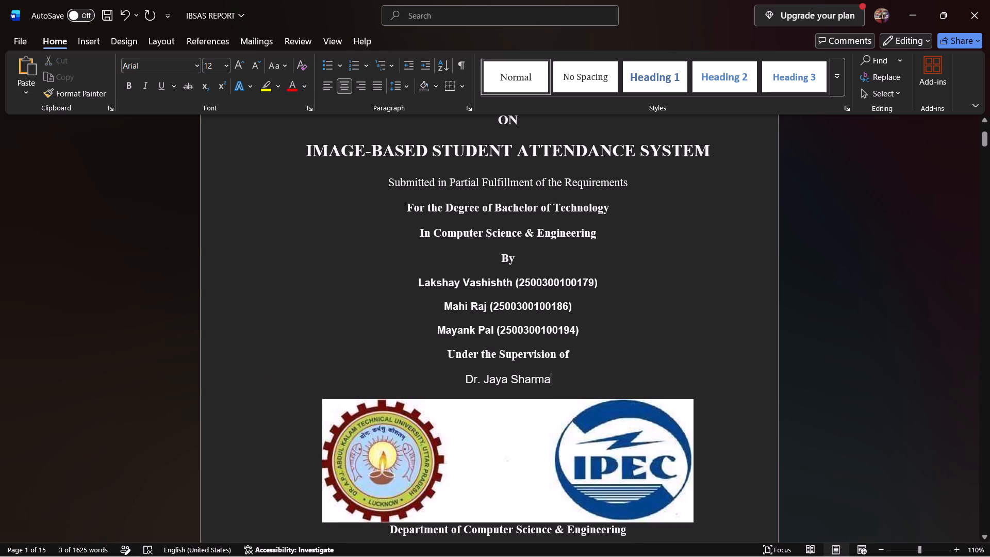
click(556, 377)
drag(556, 377, 472, 378)
click(486, 351)
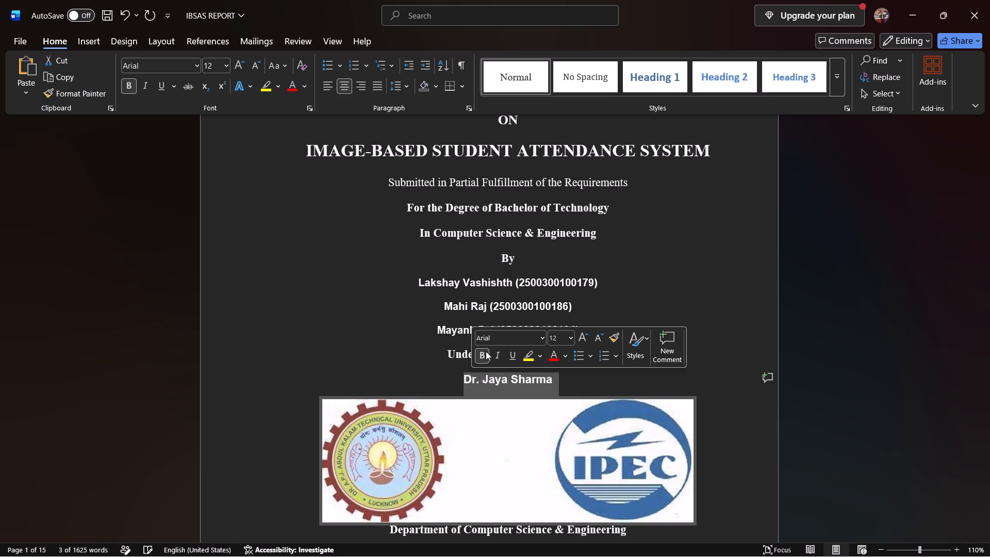
Underline the three student name and roll number lines on the title page.
click(406, 365)
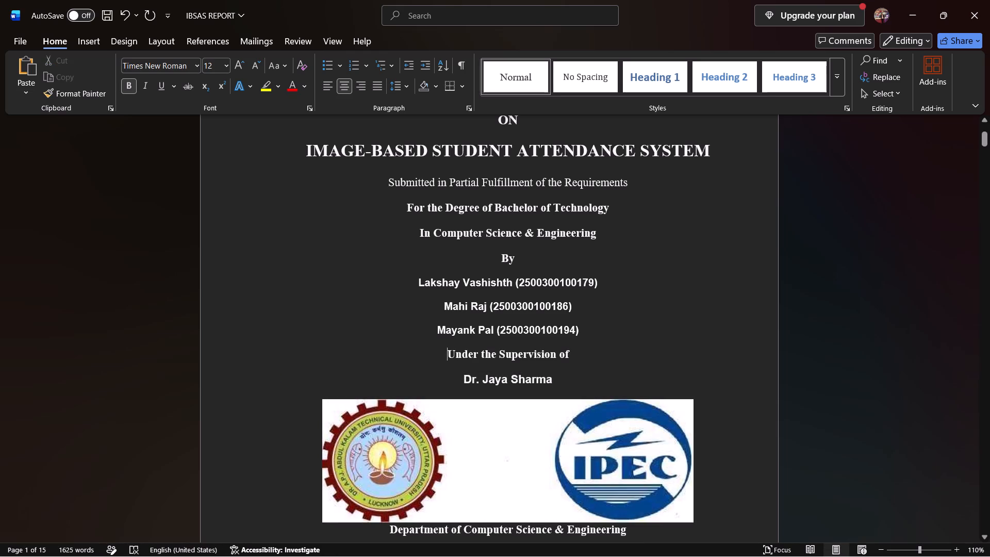
scroll(658, 333, up, 1)
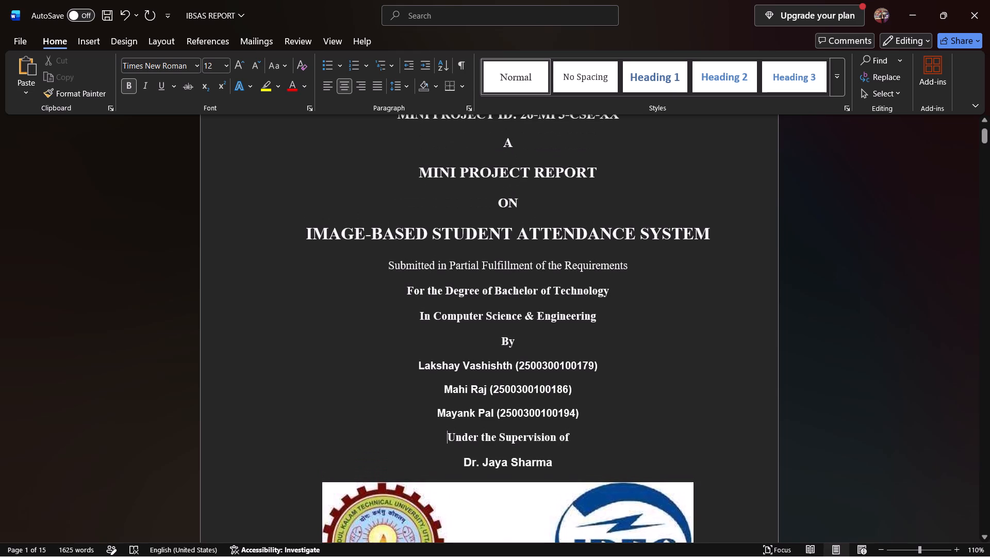
drag(414, 367, 576, 416)
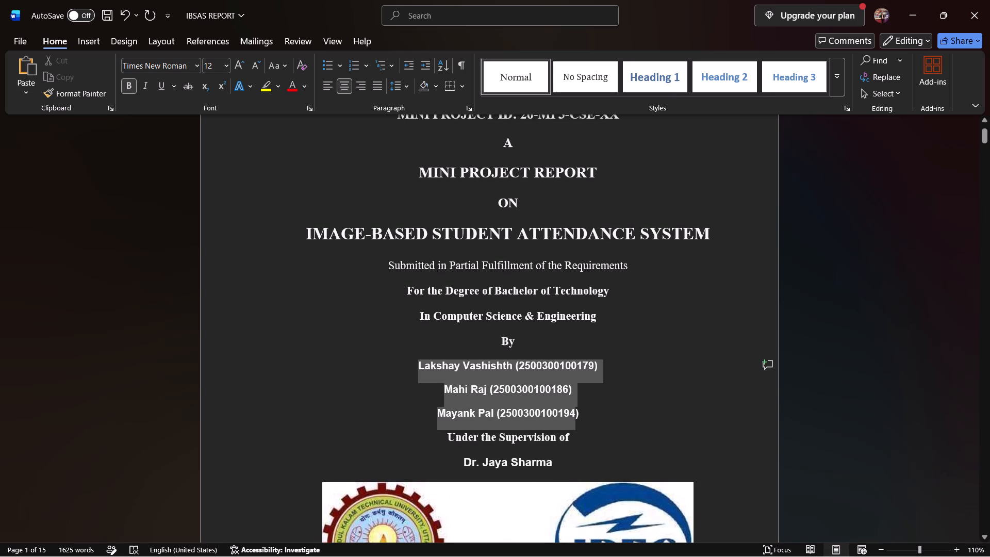
drag(576, 416, 579, 416)
click(621, 393)
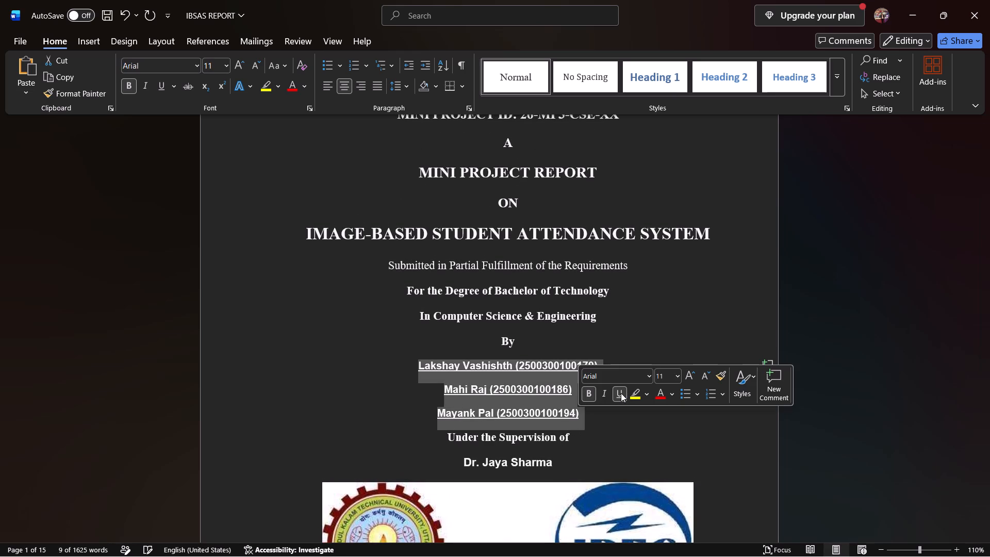
click(614, 424)
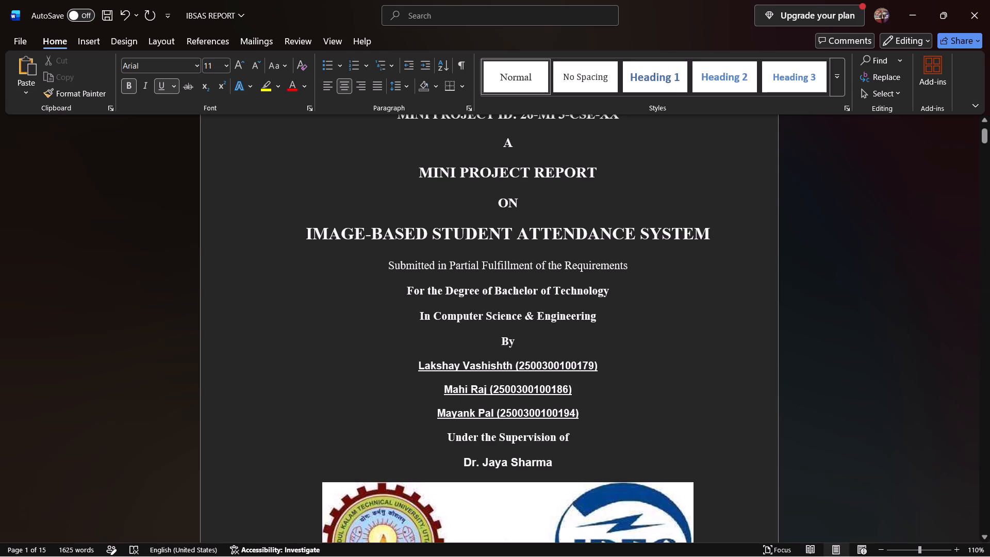
Underline the supervisor's name line below "Under the Supervision of" on the title page.
drag(458, 458, 547, 458)
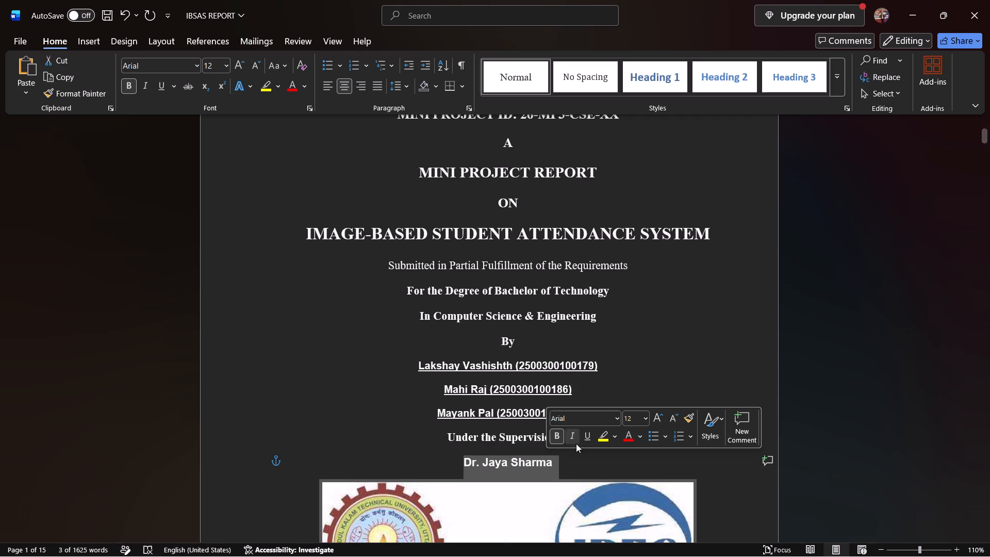
click(584, 437)
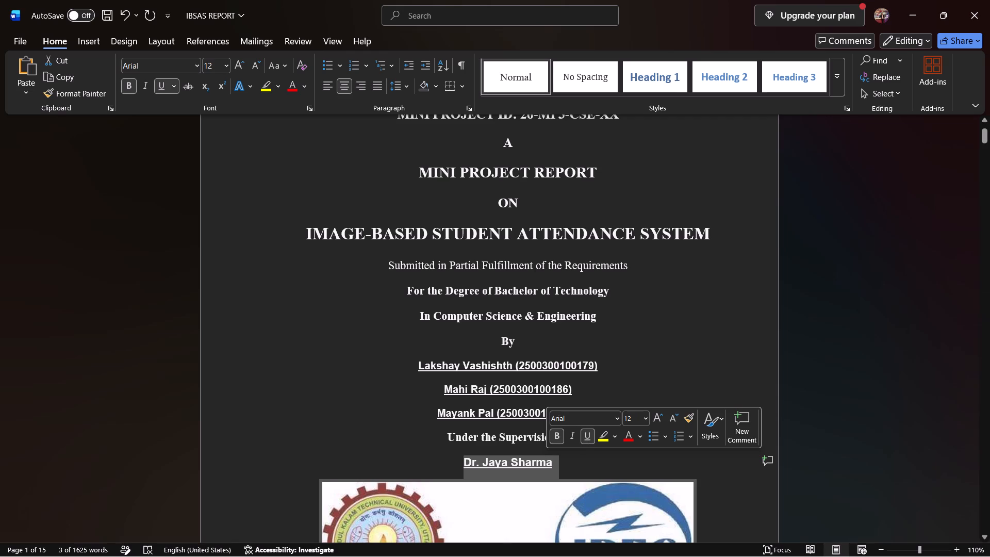
click(651, 363)
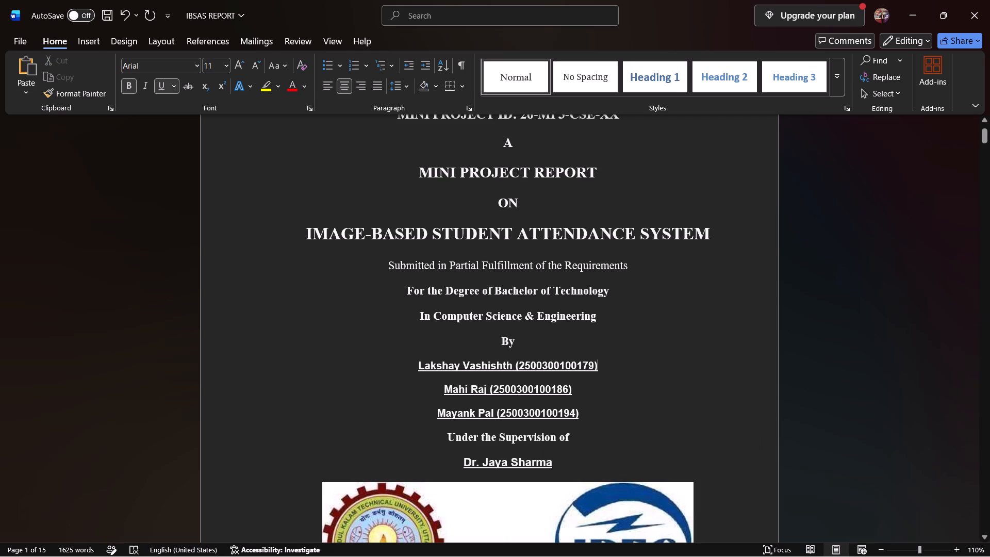
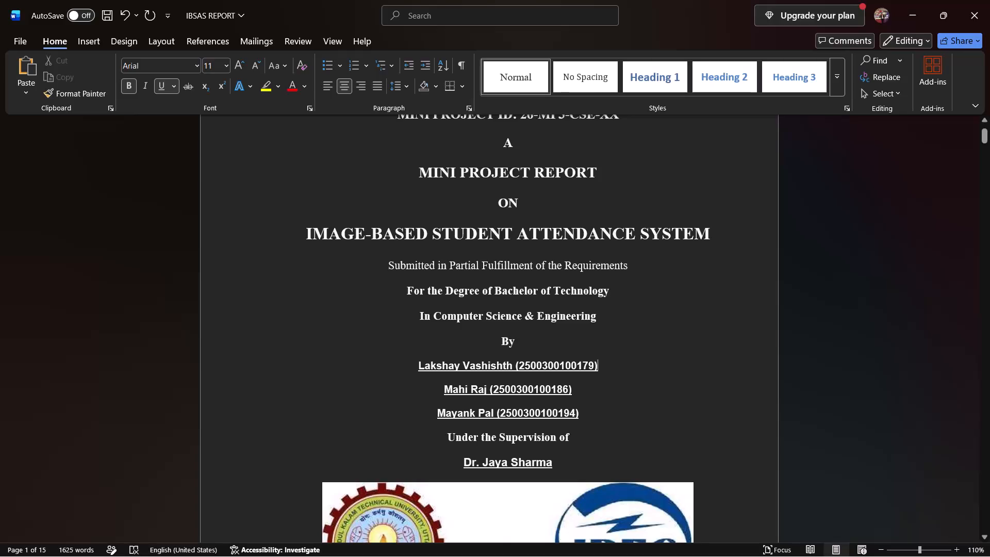
Insert a blank line between the logo image and the "Department of Computer Science & Engineering" line on the title page.
scroll(672, 387, down, 2)
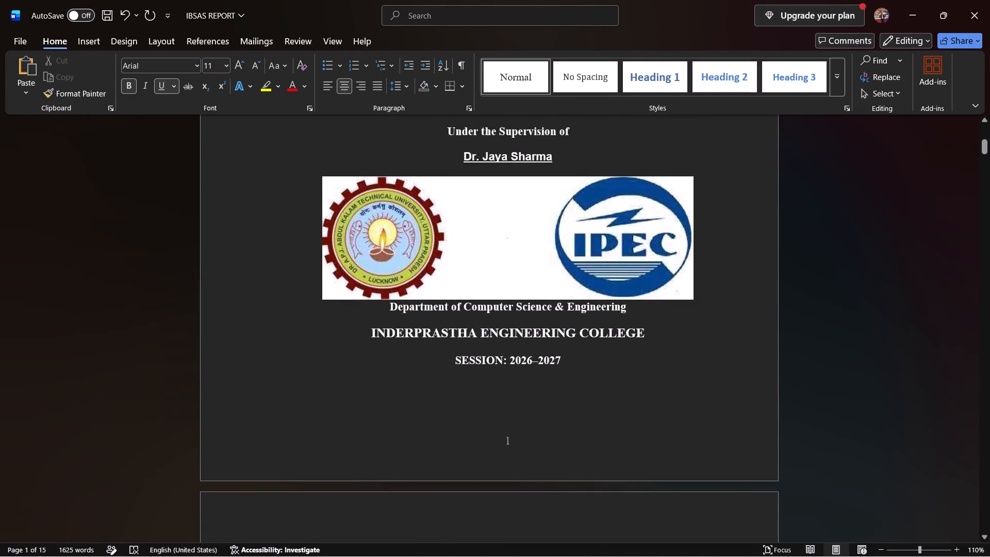
click(384, 303)
key(Return)
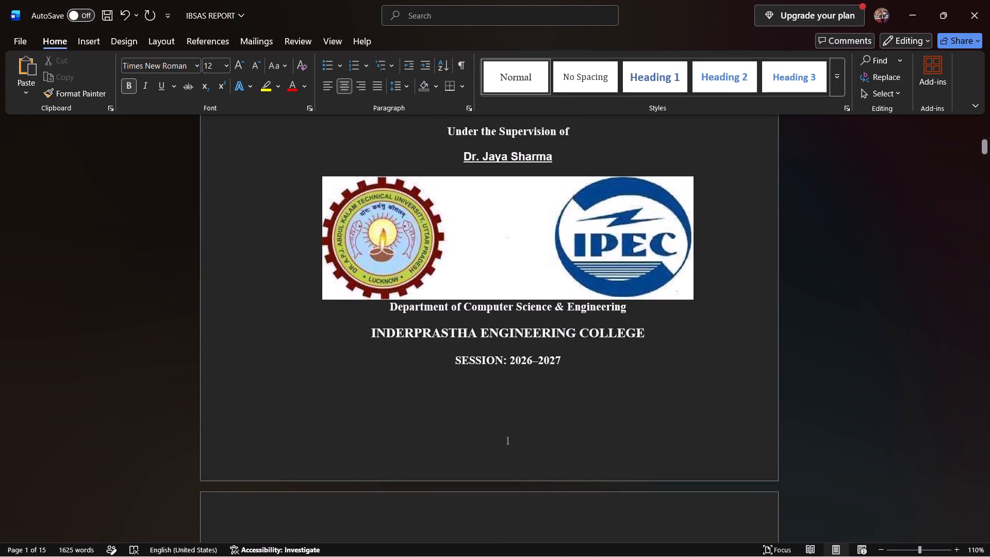
Review the report's Declaration page, then examine the college details and font sizes below the logos on the Mini Project-report-template's title page.
scroll(564, 388, down, 2)
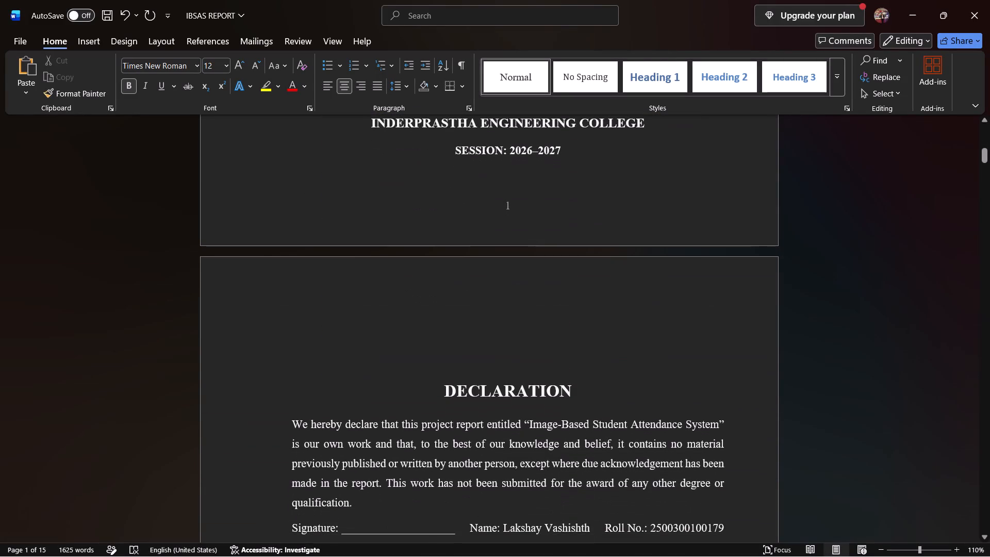
scroll(564, 388, down, 1)
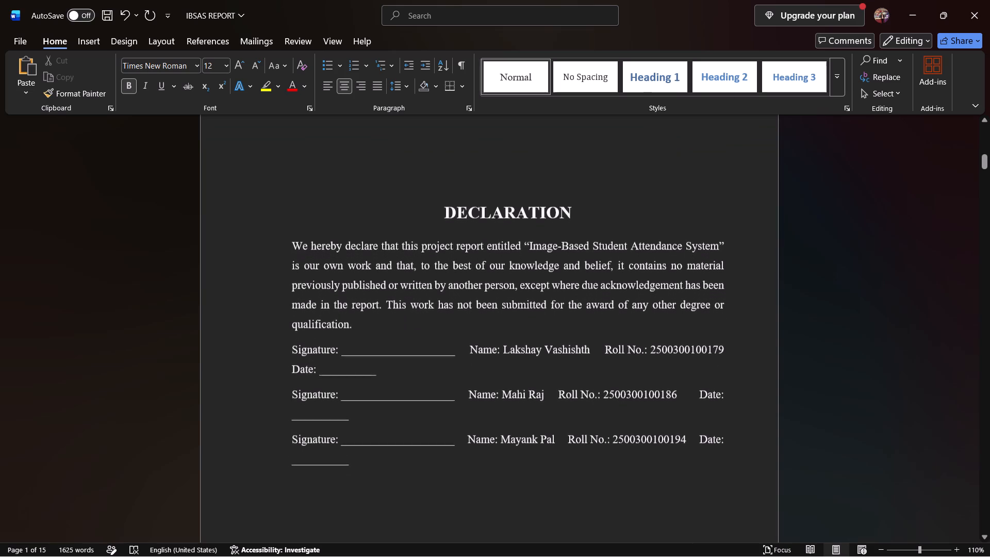
scroll(564, 388, down, 1)
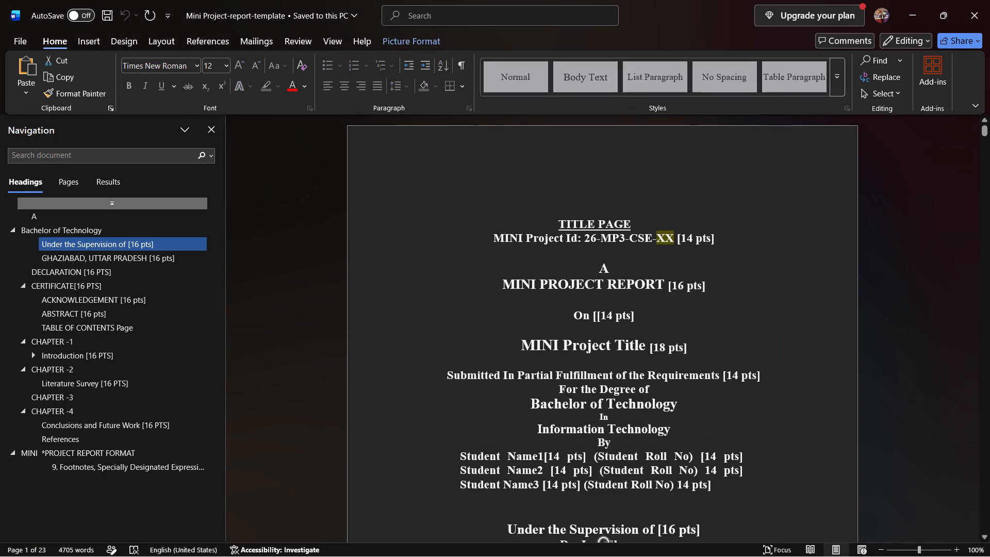
scroll(541, 327, down, 3)
right_click(541, 327)
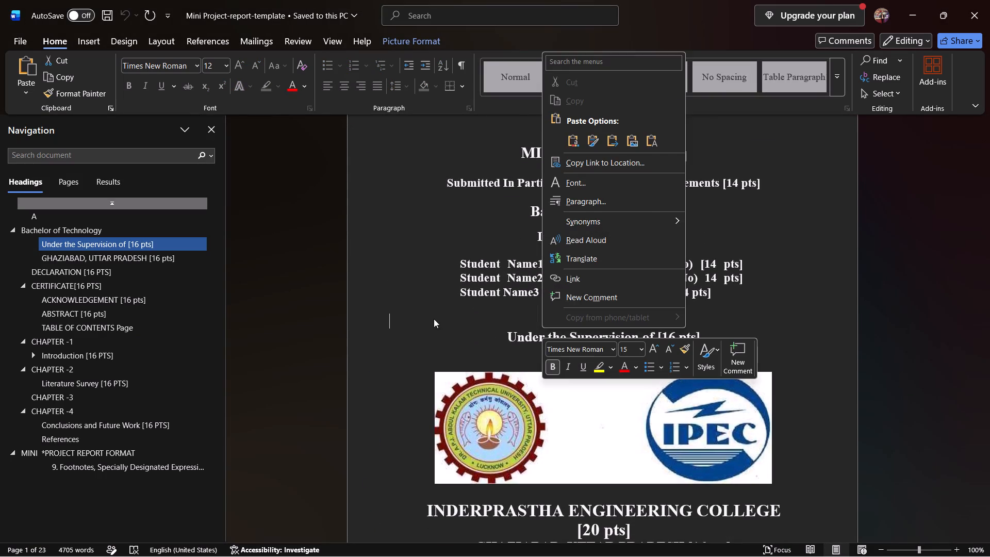
click(434, 319)
click(385, 387)
scroll(385, 387, down, 1)
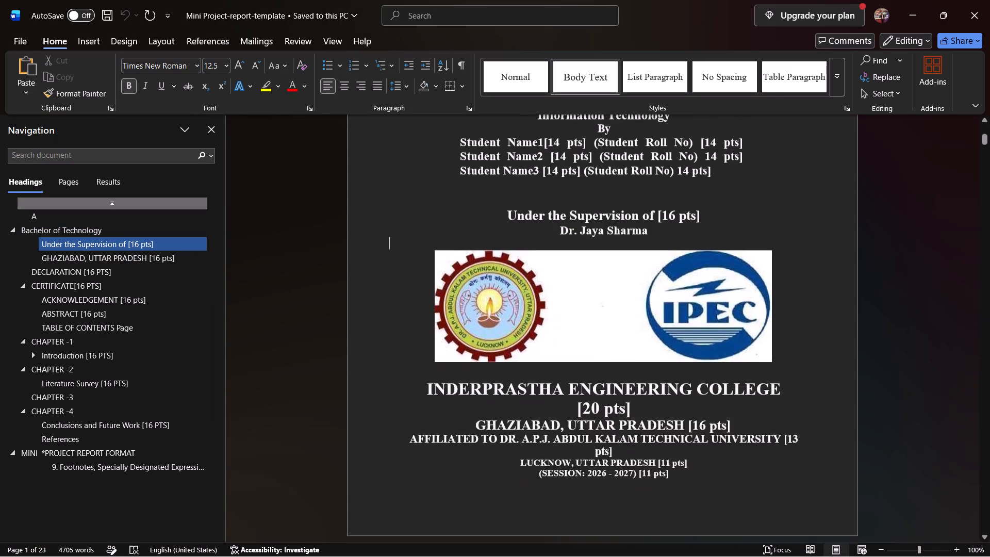
scroll(385, 387, down, 2)
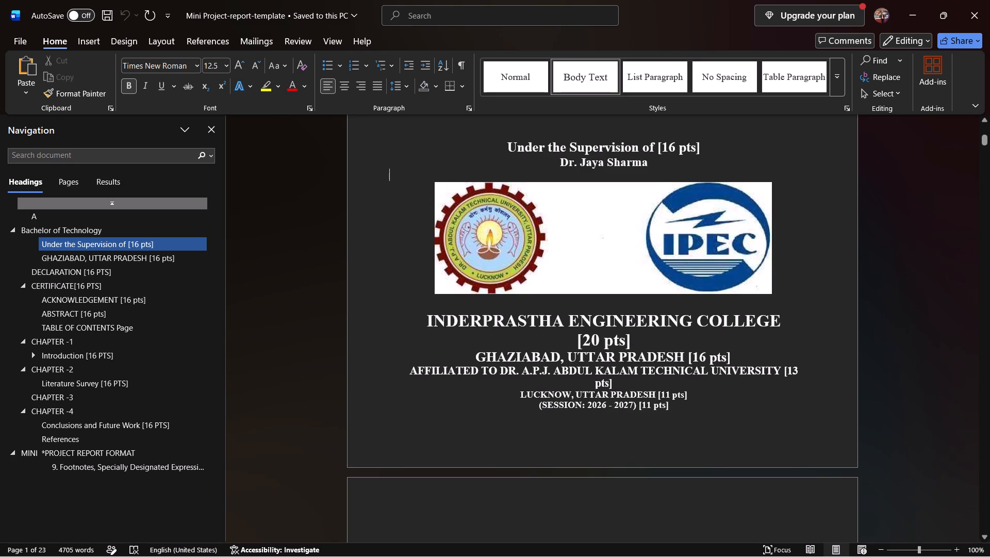
scroll(385, 387, down, 1)
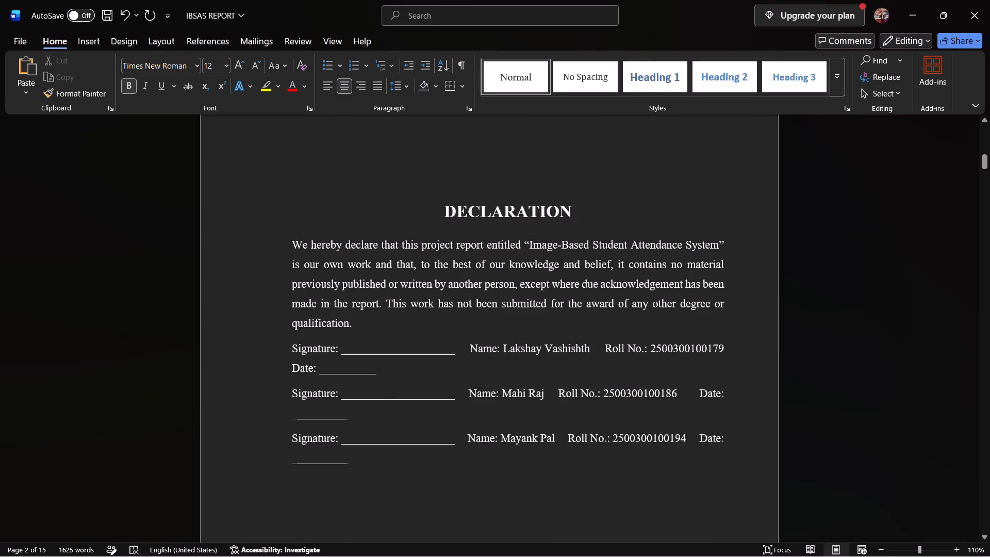
In the IBSAS report, set the title page's "INDERPRASTHA ENGINEERING COLLEGE" line to 18 pt.
scroll(385, 387, up, 4)
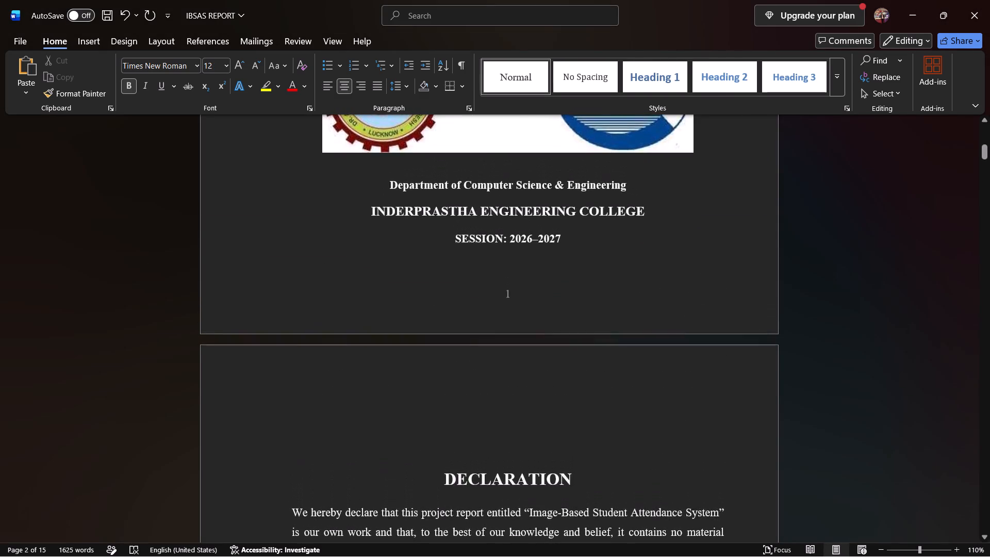
scroll(385, 387, up, 2)
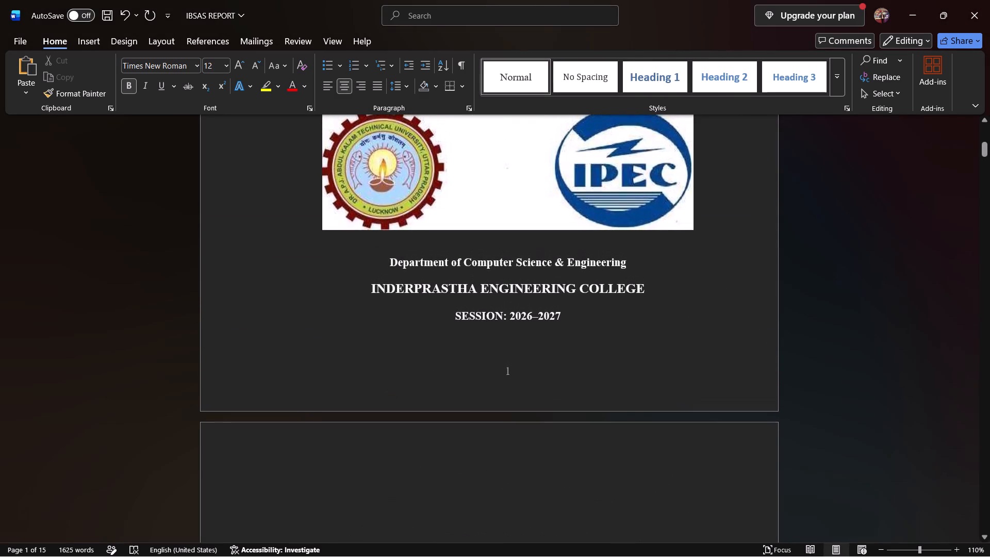
drag(365, 290, 680, 282)
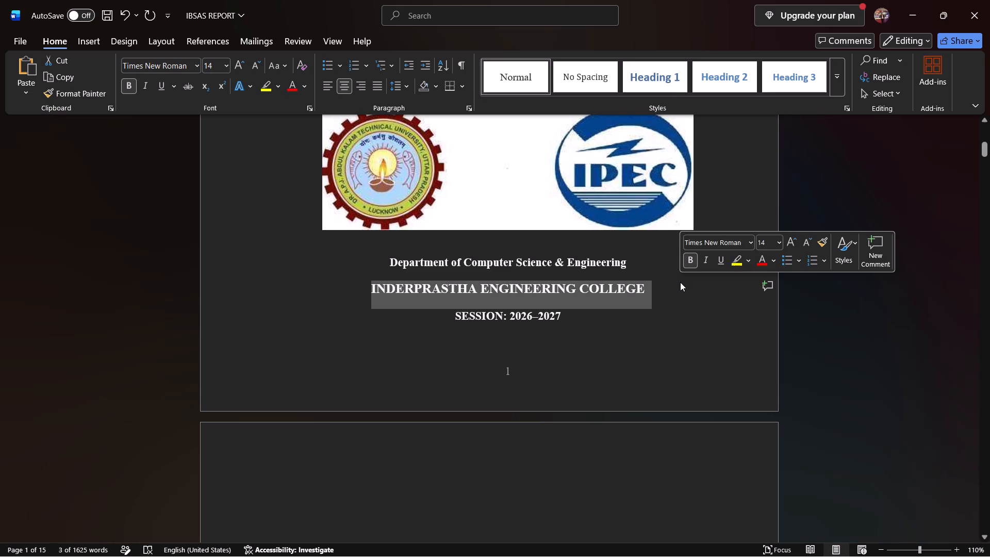
click(774, 246)
click(780, 247)
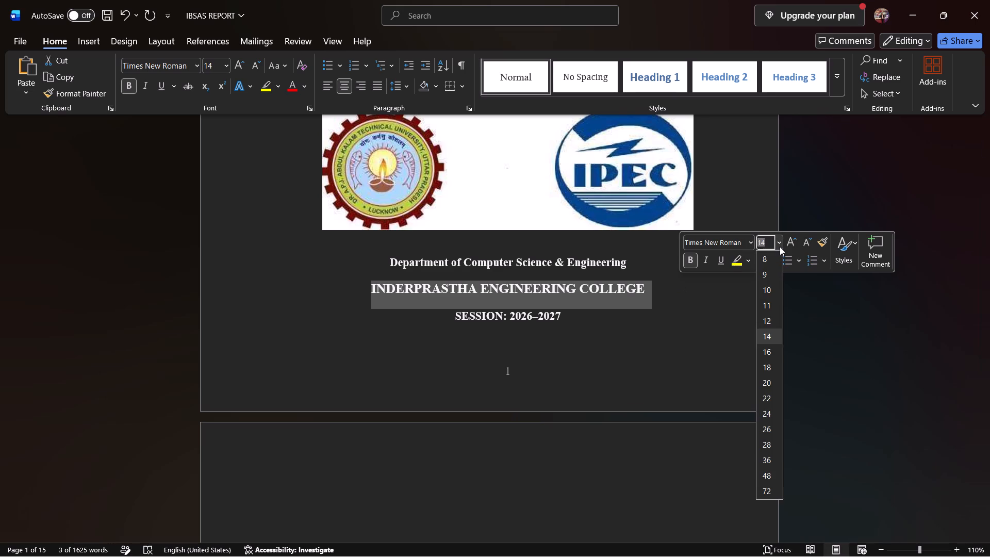
click(765, 362)
click(705, 305)
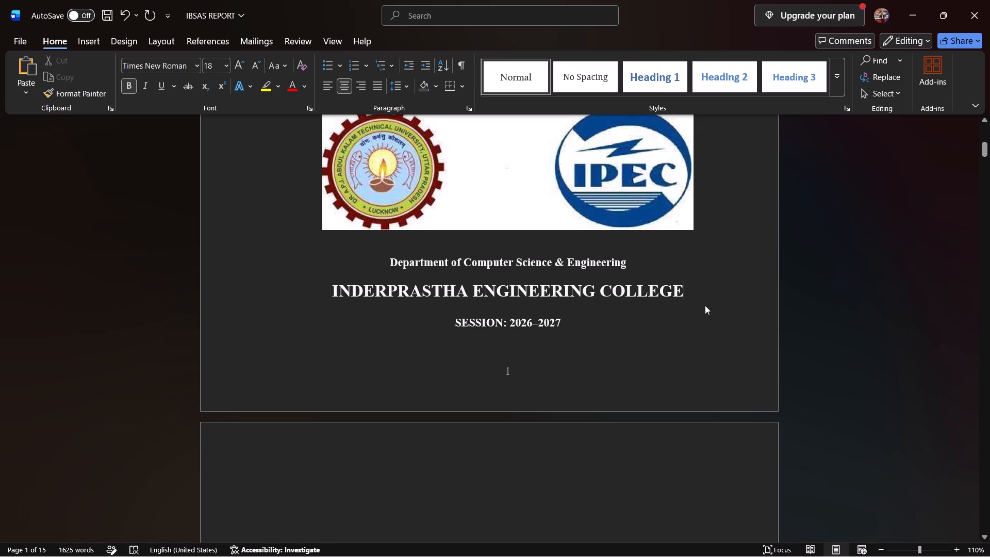
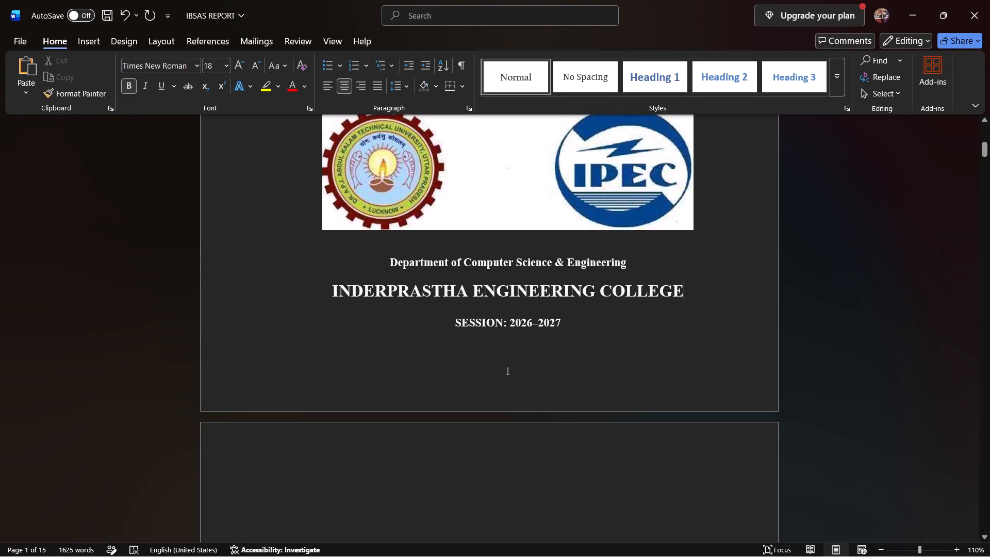
Set the title page's "SESSION: 2026–2027" and "Department of Computer Science & Engineering" lines to 14 pt.
drag(453, 320, 568, 317)
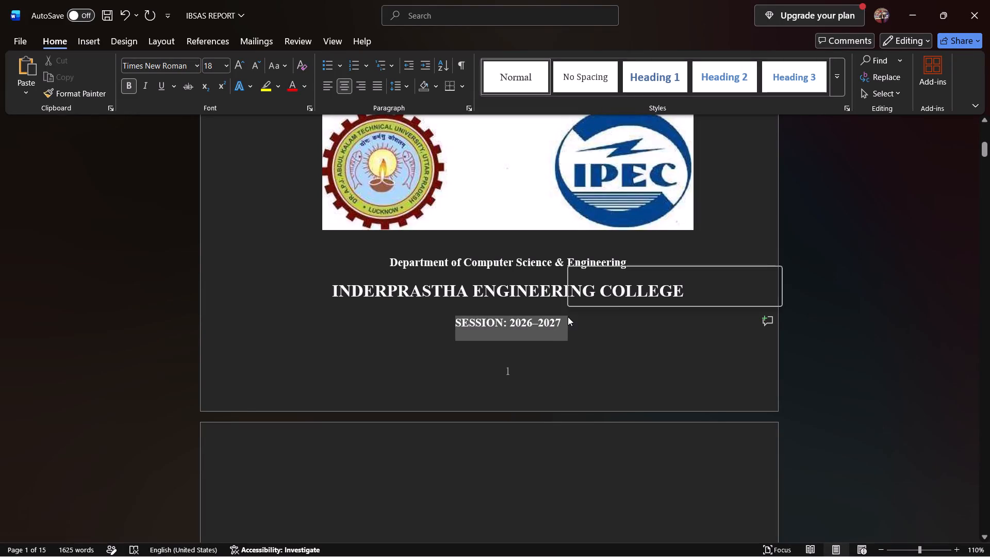
click(667, 283)
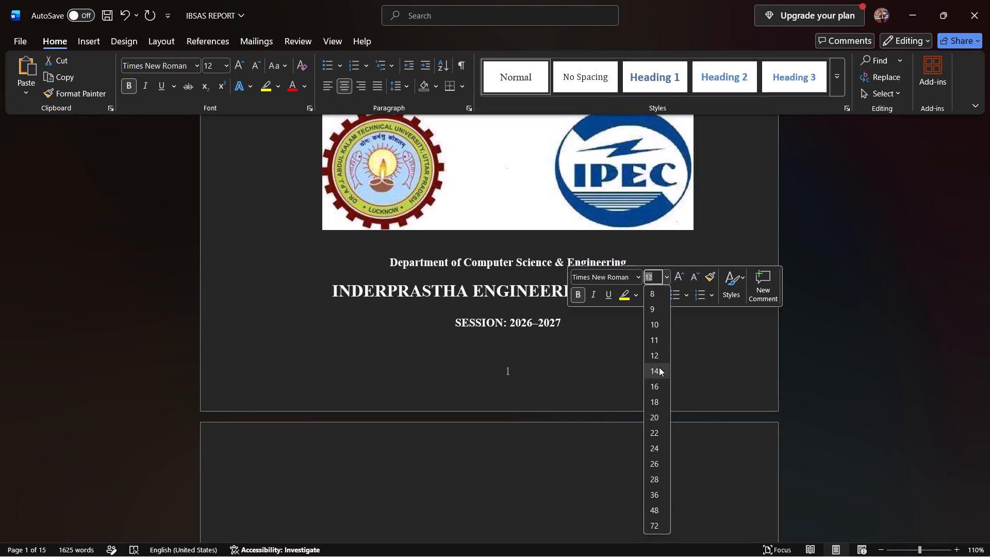
click(655, 371)
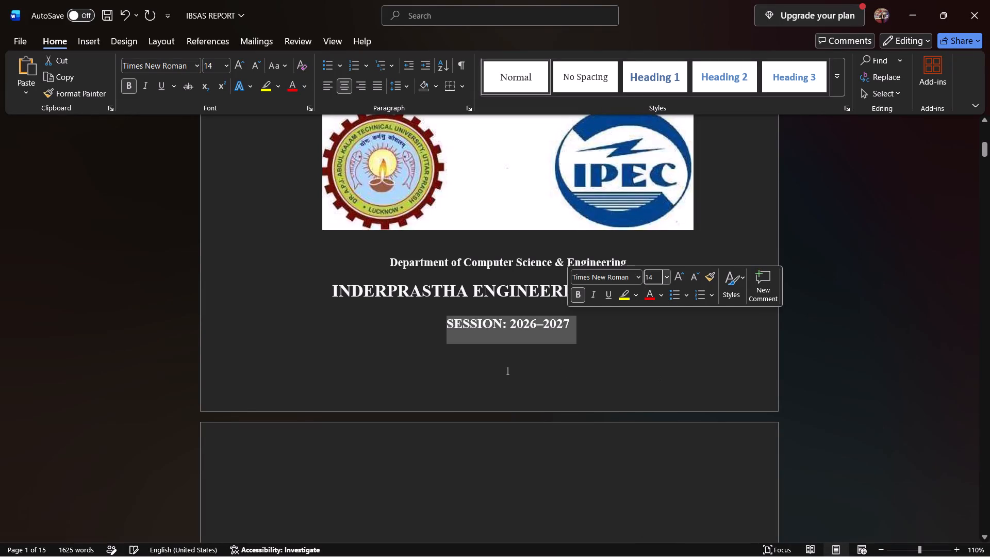
drag(388, 261, 628, 262)
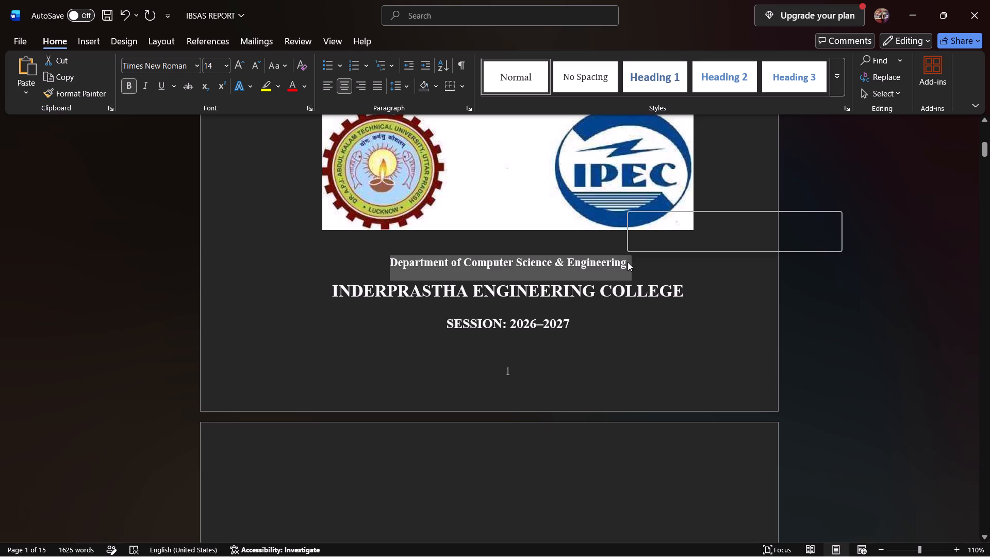
click(722, 227)
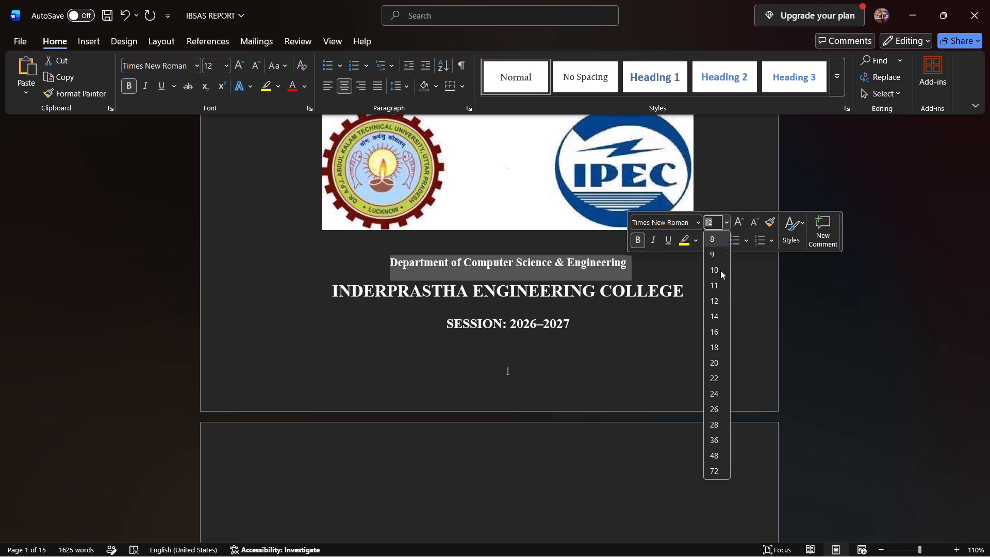
click(712, 318)
click(633, 346)
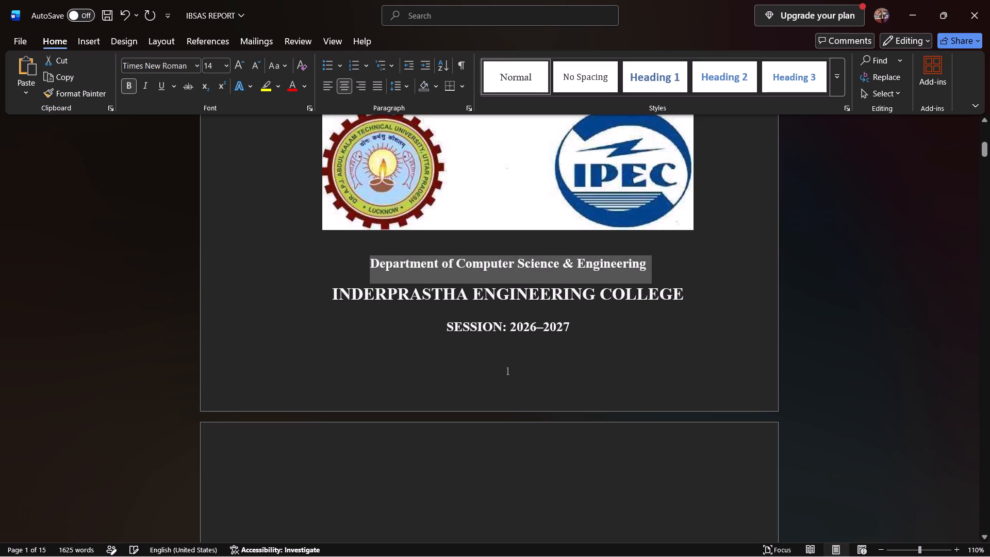
Review the title page, then compare the report's Declaration page with the Mini Project-report-template's Declaration layout and signature block.
scroll(633, 346, up, 2)
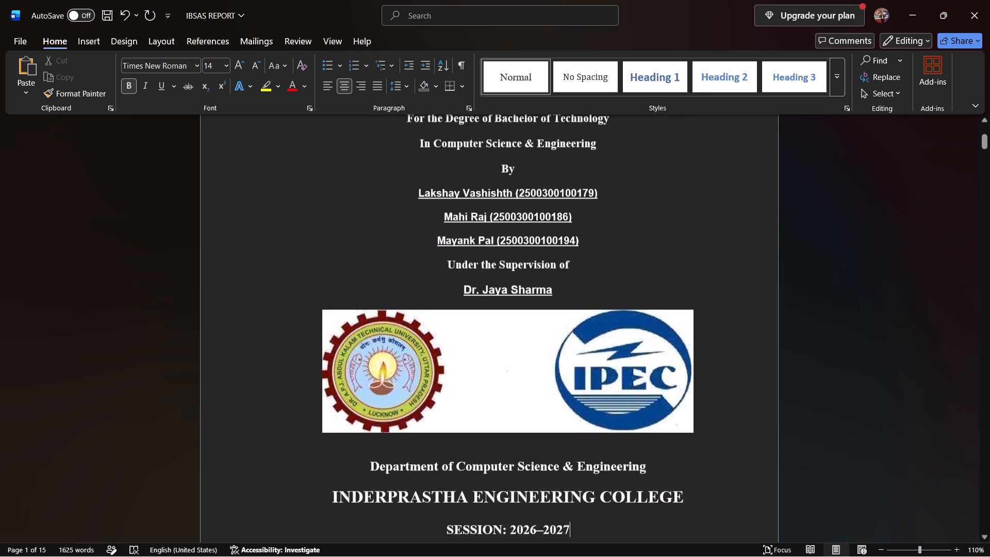
scroll(633, 346, up, 2)
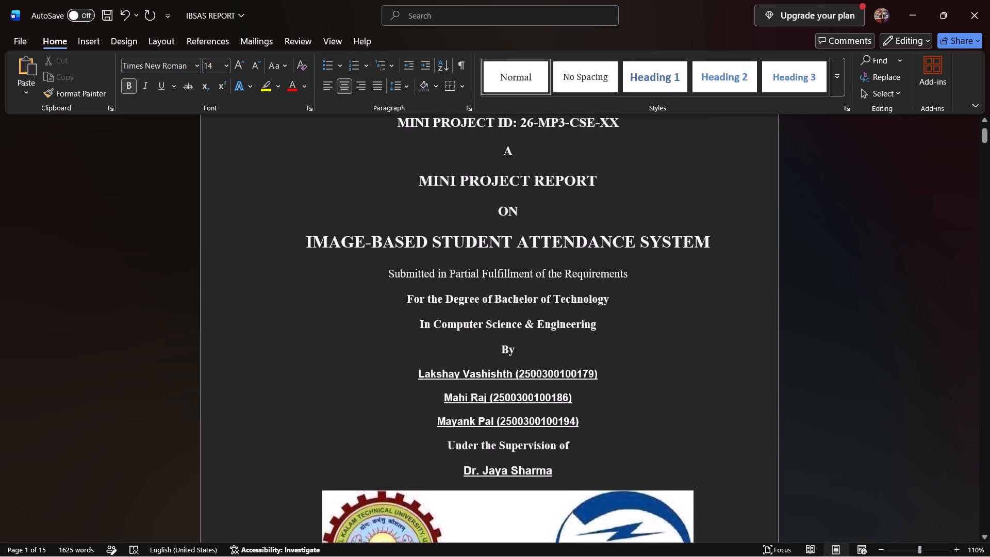
scroll(633, 346, down, 1)
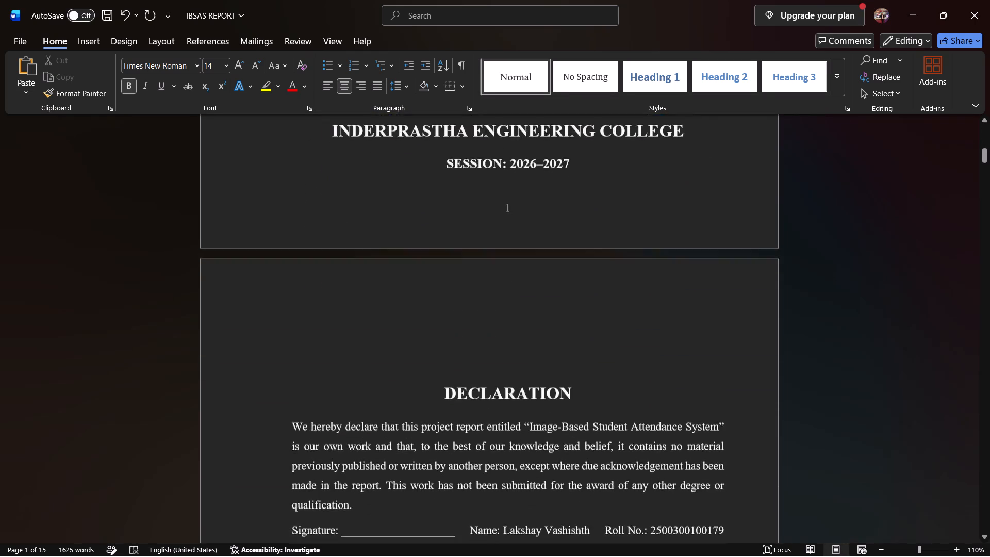
scroll(633, 346, down, 1)
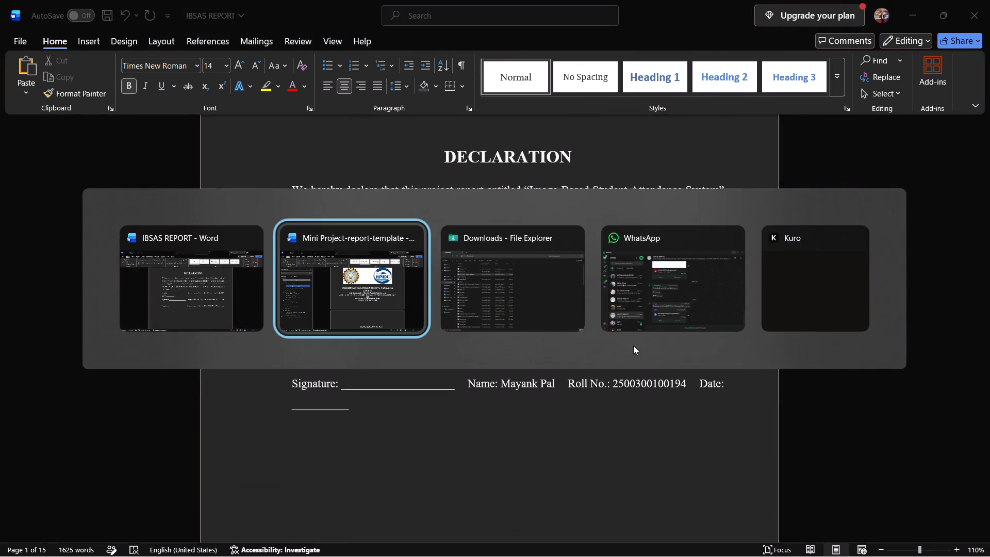
scroll(613, 424, down, 3)
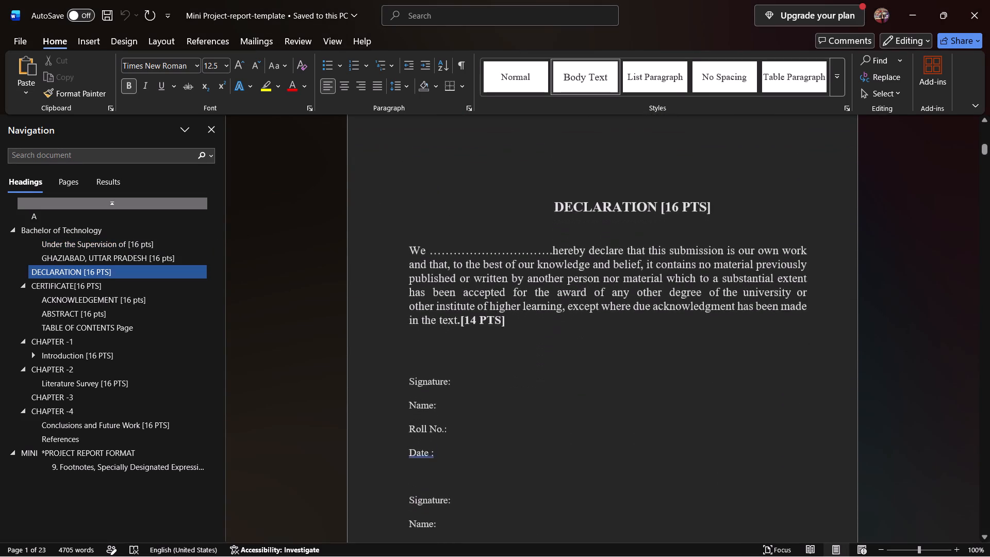
scroll(613, 424, down, 3)
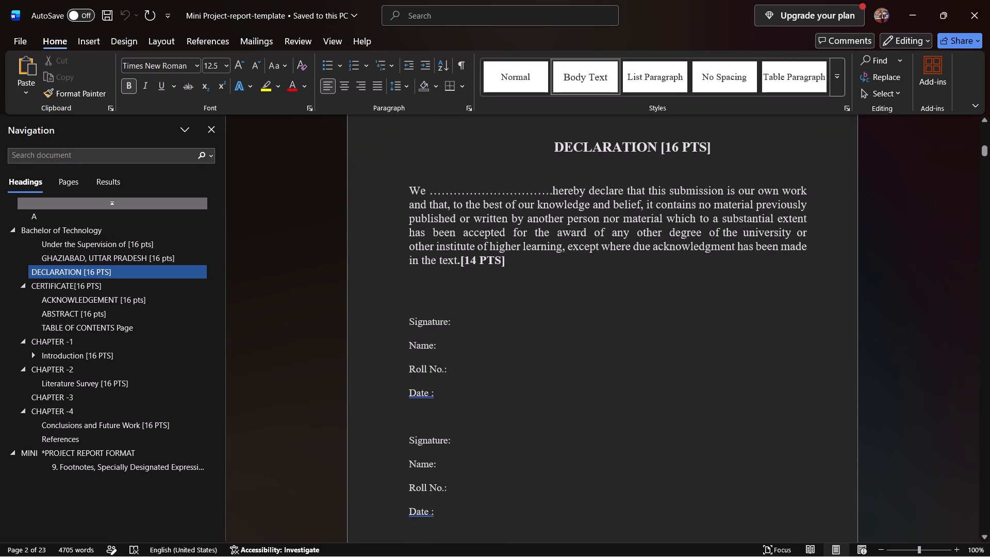
scroll(613, 424, down, 2)
scroll(613, 424, up, 1)
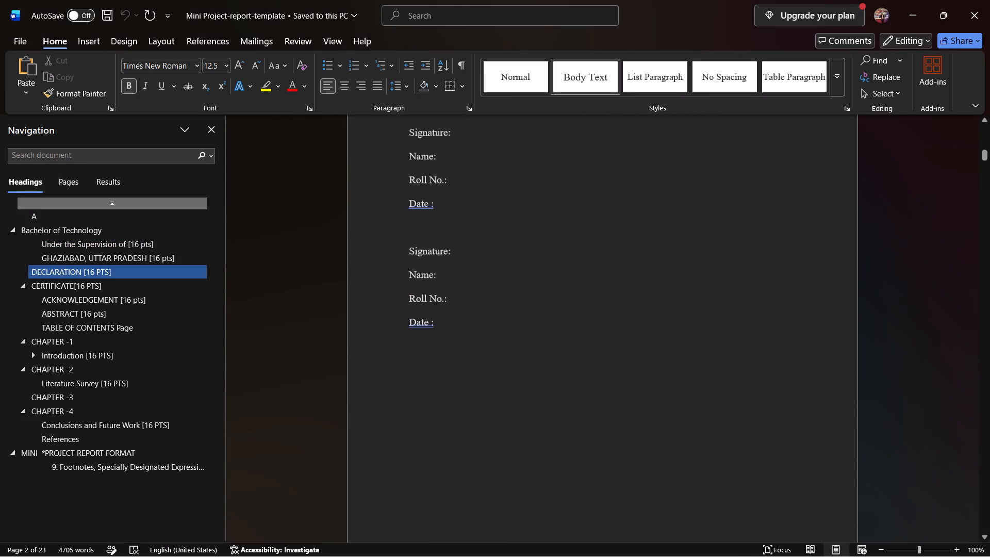
scroll(613, 424, up, 1)
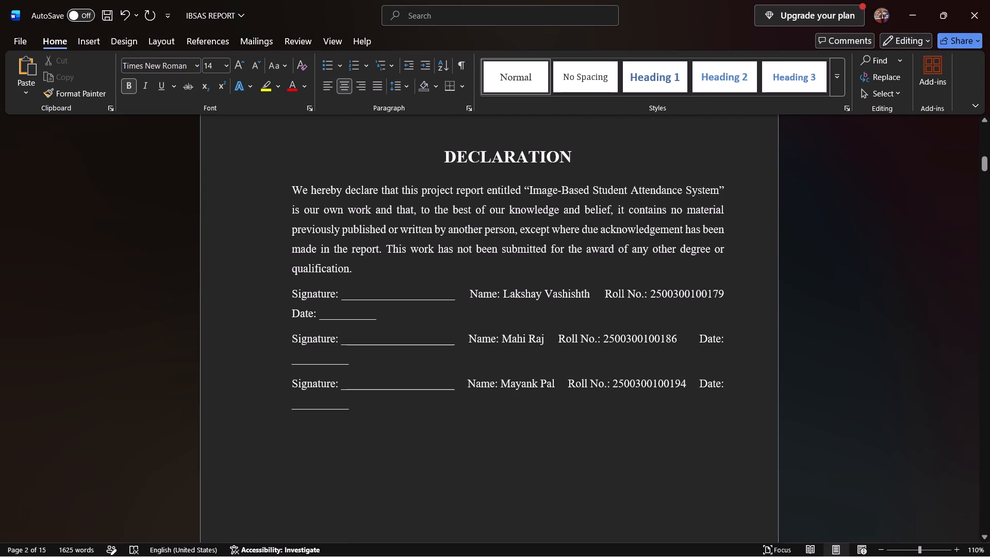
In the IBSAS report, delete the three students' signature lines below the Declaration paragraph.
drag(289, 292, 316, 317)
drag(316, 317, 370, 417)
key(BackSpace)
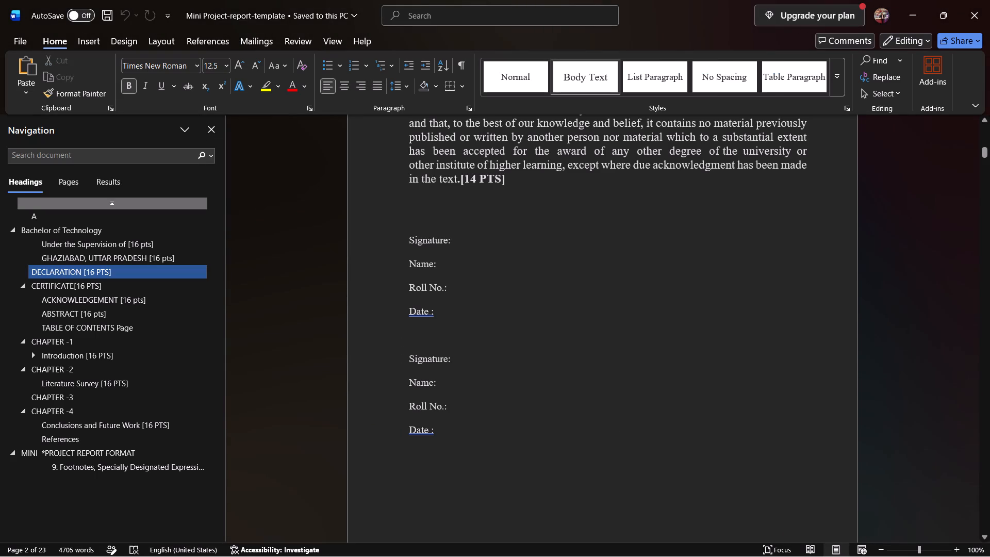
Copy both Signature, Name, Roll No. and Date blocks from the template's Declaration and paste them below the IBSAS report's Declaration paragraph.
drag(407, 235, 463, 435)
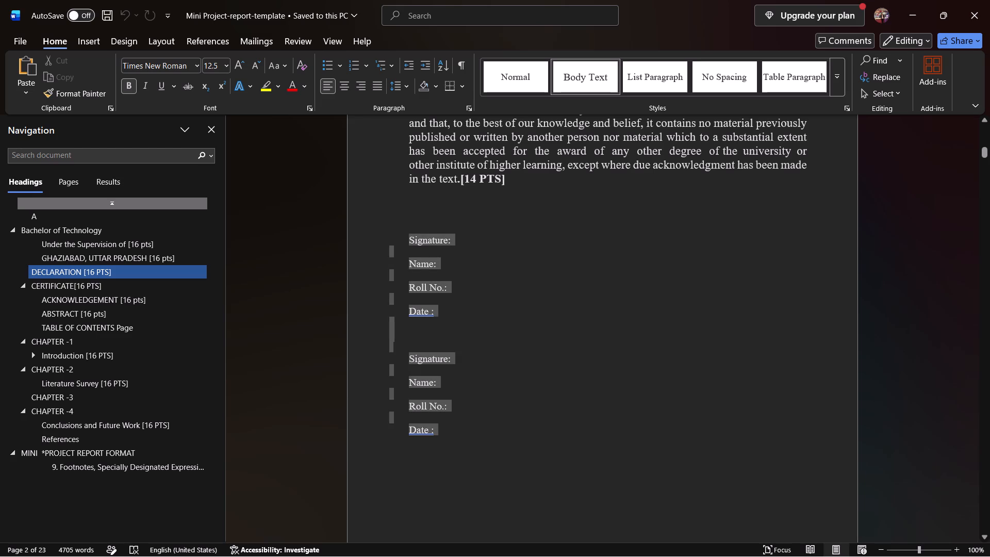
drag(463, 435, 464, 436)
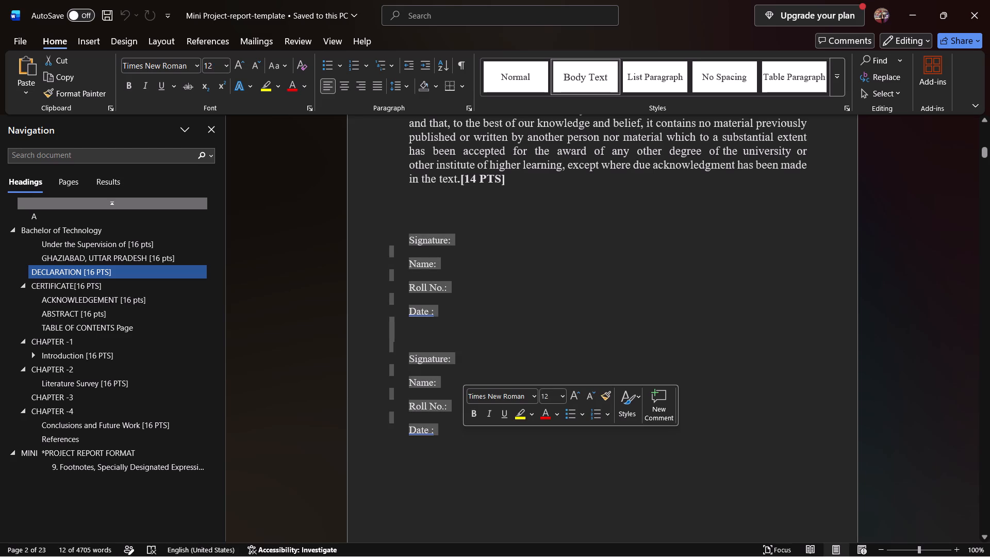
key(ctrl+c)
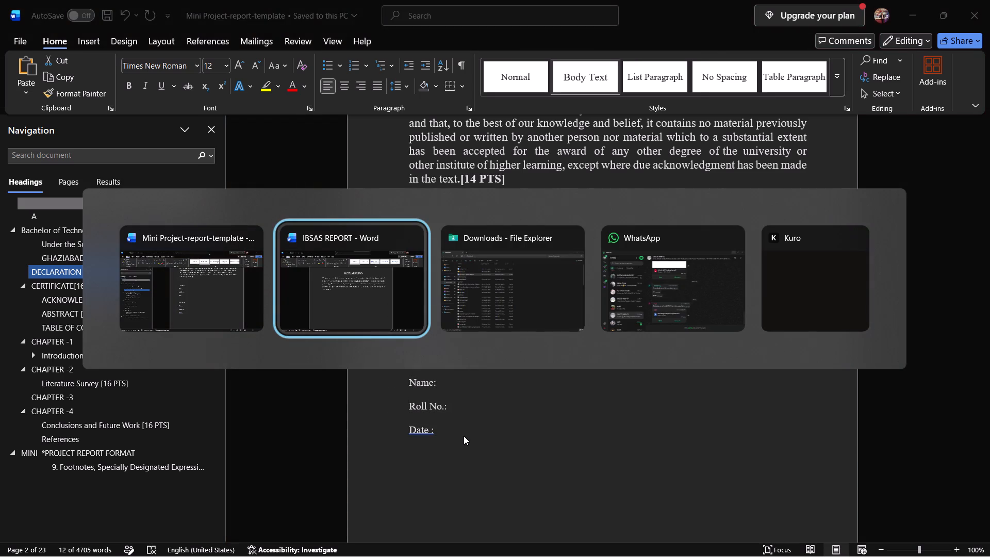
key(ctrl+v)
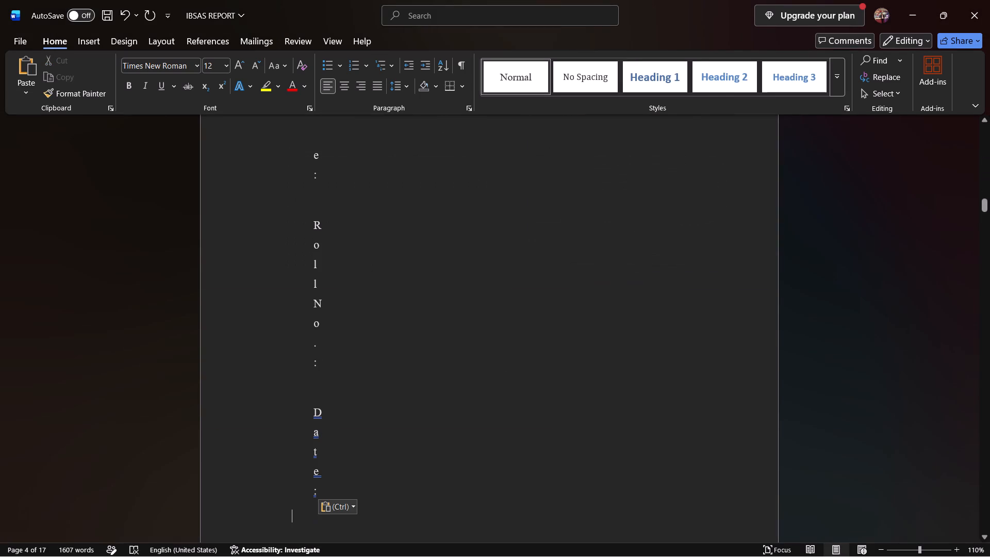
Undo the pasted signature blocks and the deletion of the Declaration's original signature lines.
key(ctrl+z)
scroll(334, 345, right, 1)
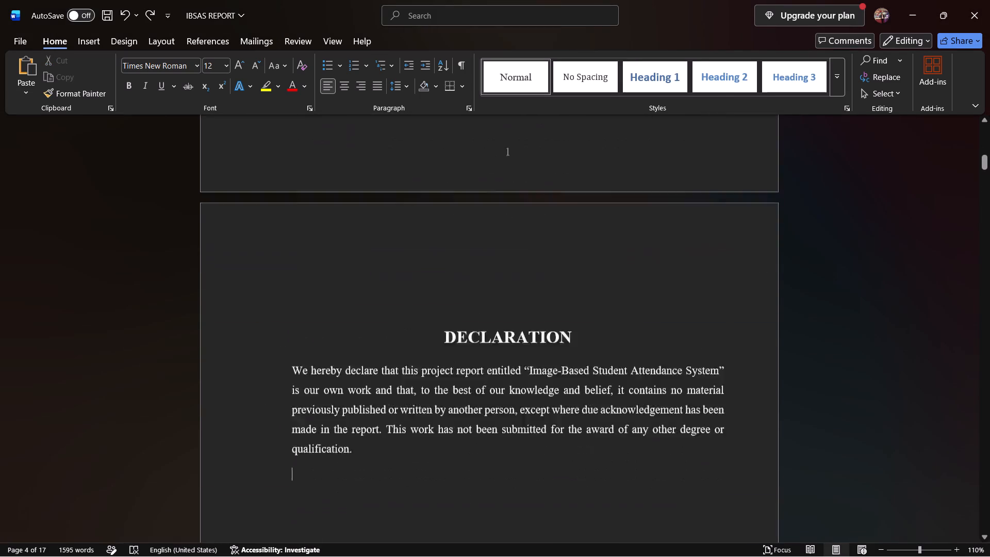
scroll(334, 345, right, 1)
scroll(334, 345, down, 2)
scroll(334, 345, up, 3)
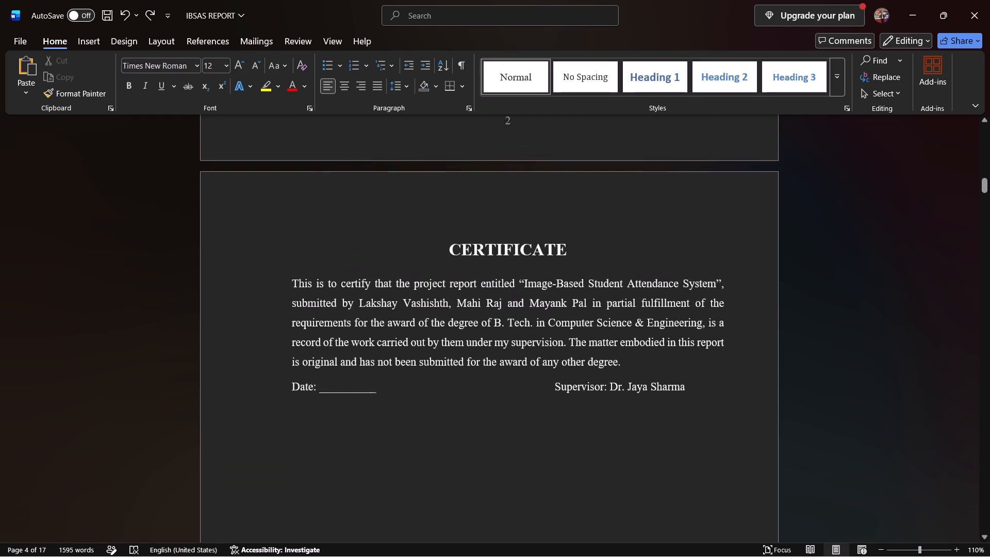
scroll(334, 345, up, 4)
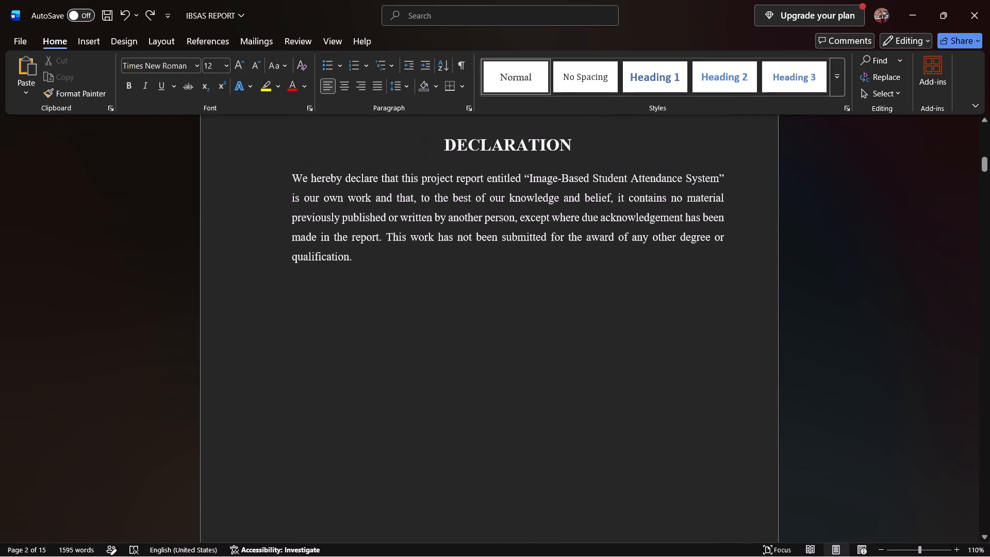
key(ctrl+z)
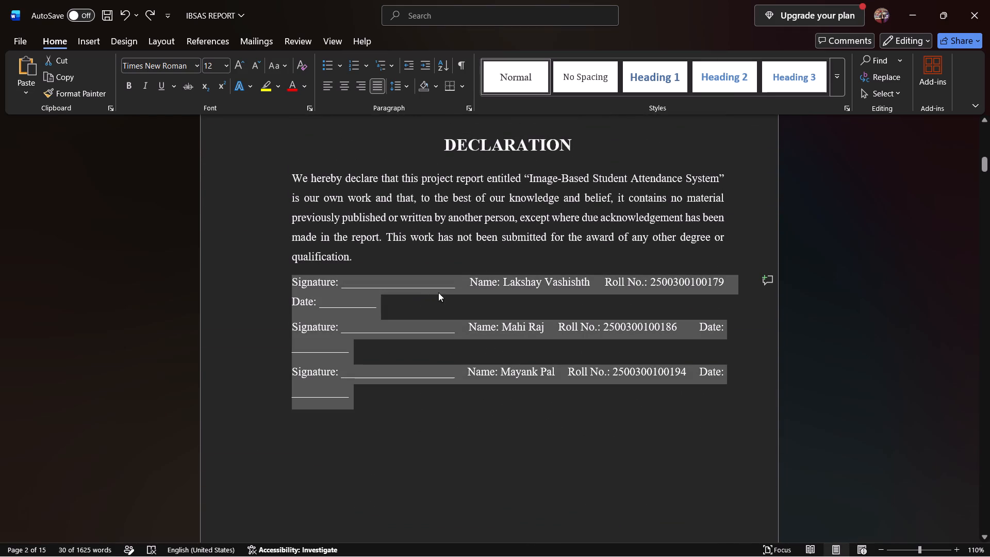
Check the template's signature block again, then delete the three students' signature lines from the IBSAS report's Declaration.
click(455, 297)
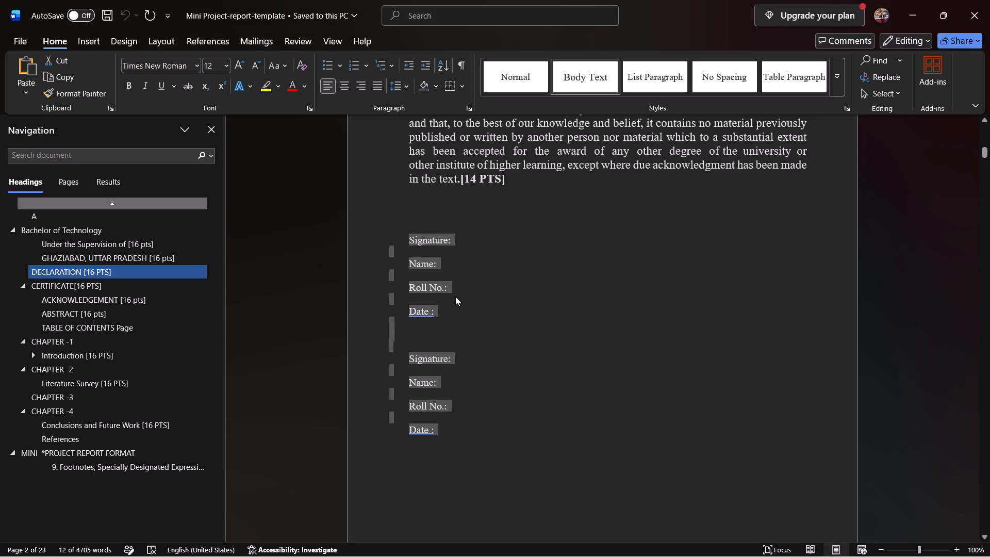
click(507, 277)
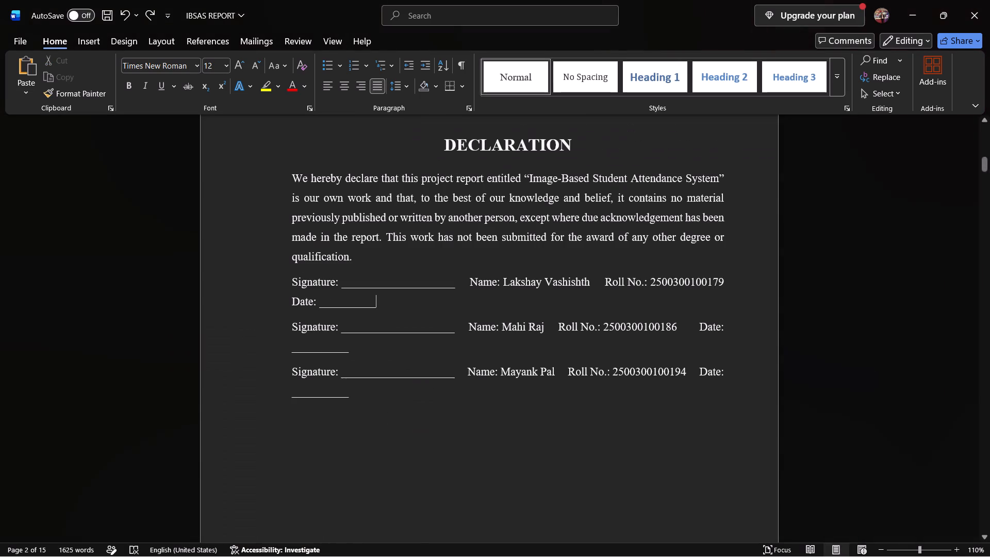
drag(286, 277, 386, 393)
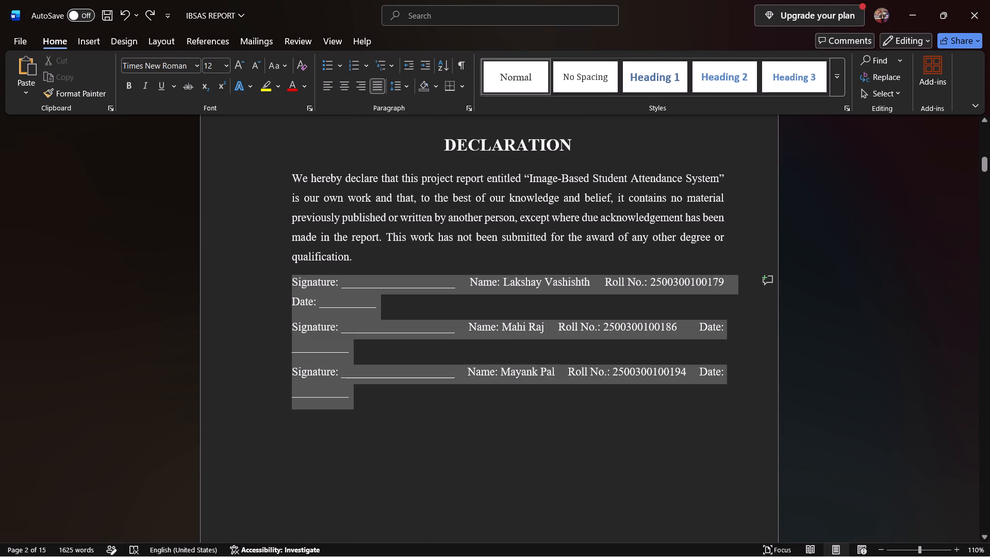
drag(386, 393, 386, 394)
key(BackSpace)
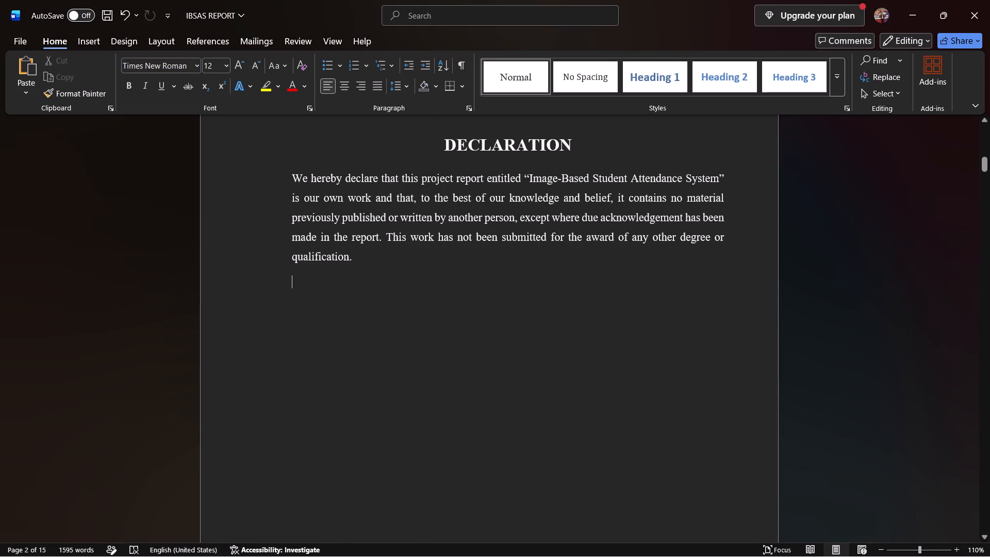
Enter a "Name:" line below the Declaration paragraph and start a new line after it.
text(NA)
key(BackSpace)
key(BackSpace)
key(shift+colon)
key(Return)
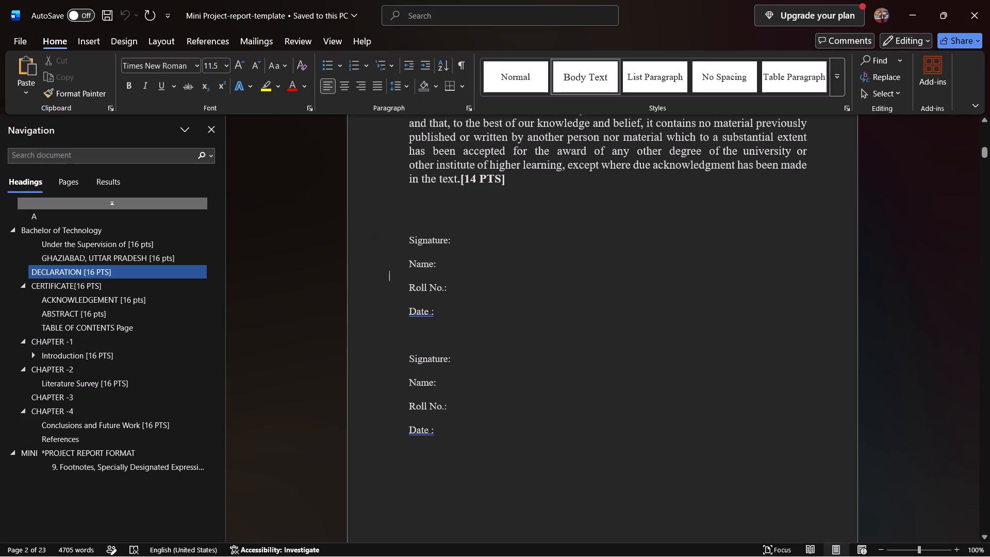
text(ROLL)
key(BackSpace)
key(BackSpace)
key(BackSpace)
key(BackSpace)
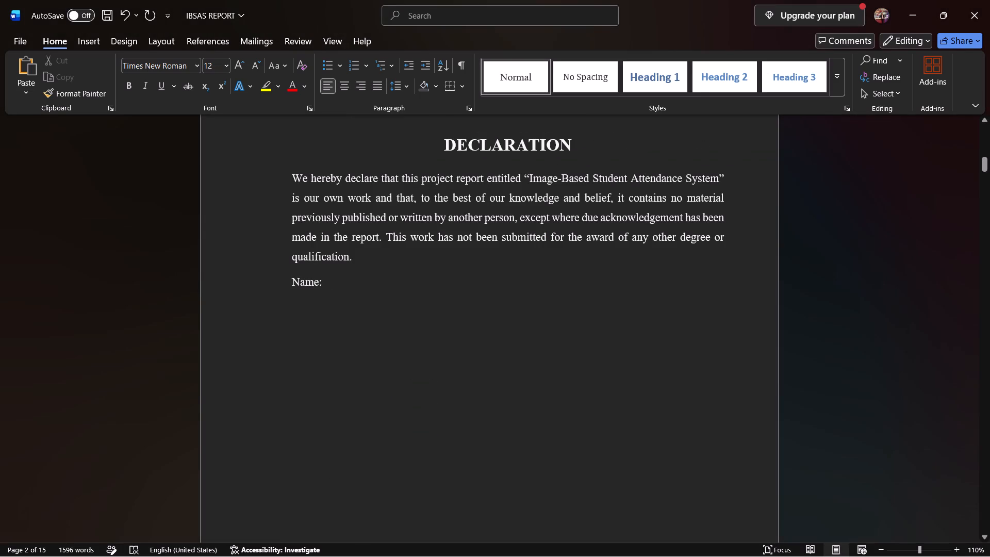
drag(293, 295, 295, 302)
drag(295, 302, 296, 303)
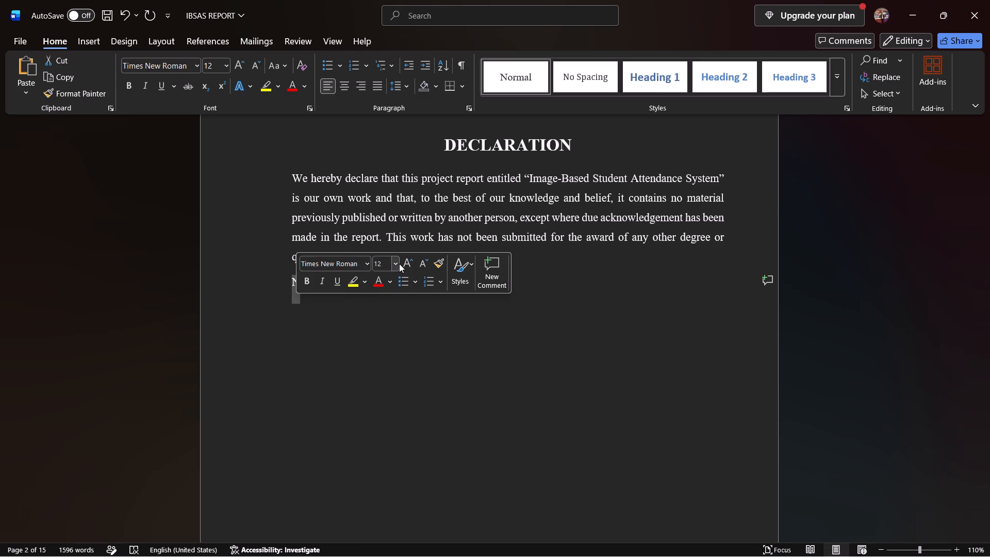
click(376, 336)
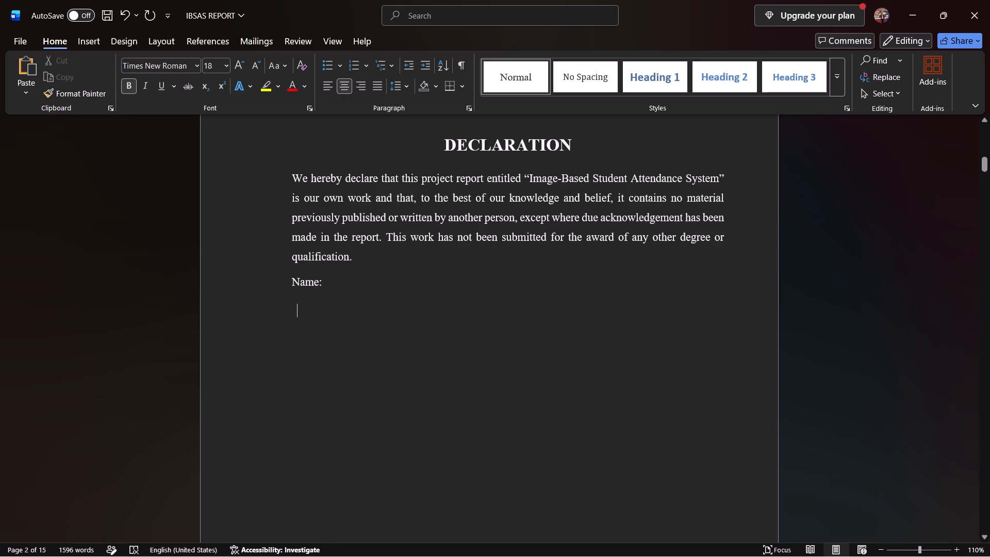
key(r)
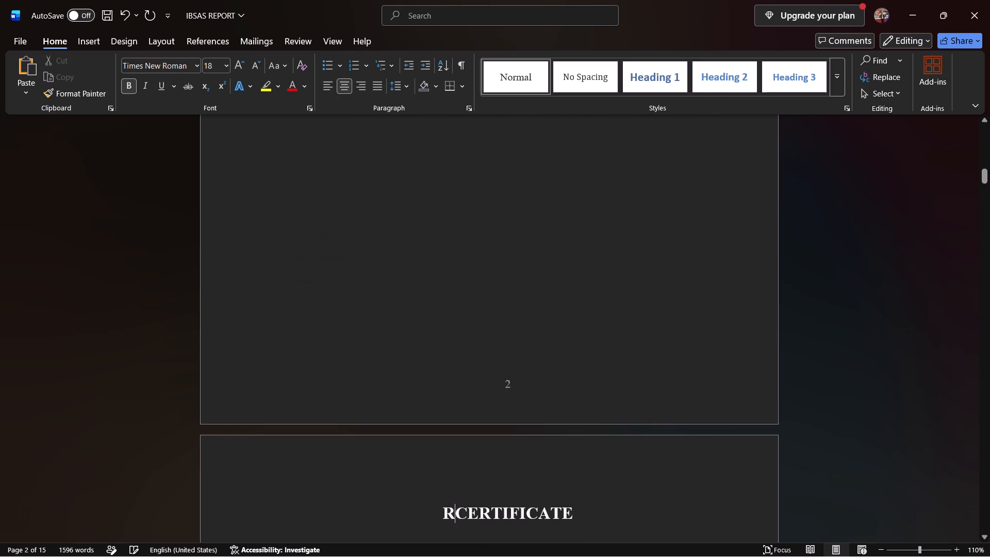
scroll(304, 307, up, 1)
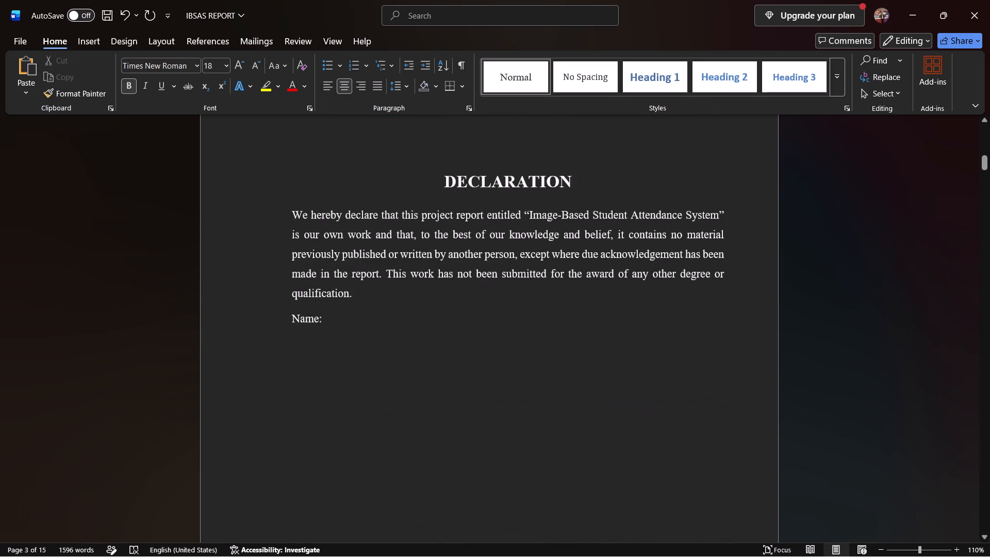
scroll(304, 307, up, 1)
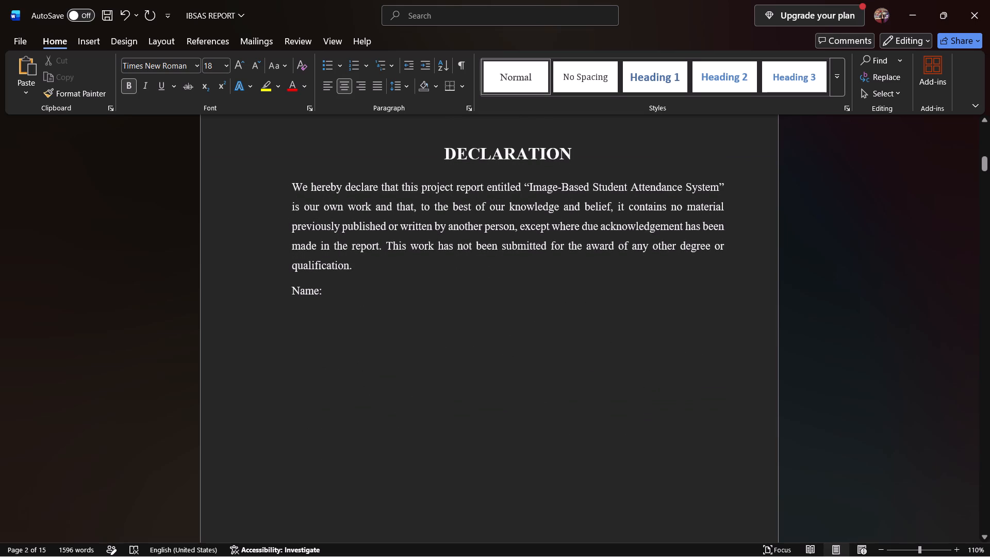
Add separate "Roll No:", "Date:" and "Signature:" lines below the Declaration's "Name:" line.
click(343, 293)
key(Return)
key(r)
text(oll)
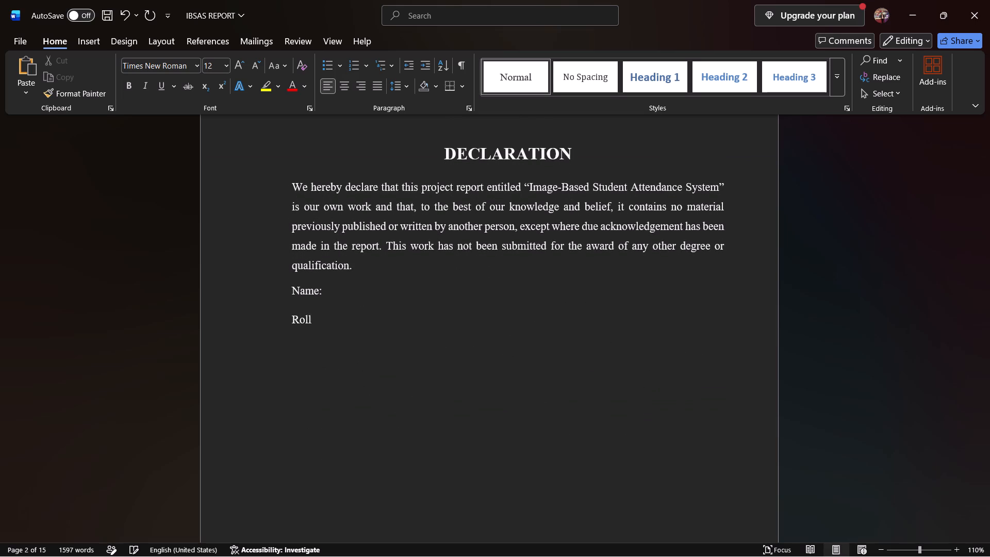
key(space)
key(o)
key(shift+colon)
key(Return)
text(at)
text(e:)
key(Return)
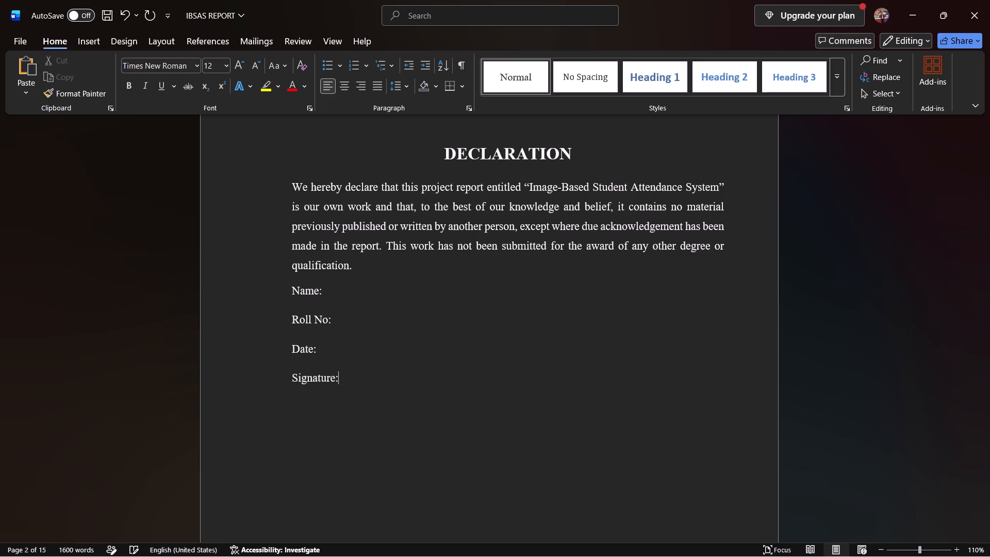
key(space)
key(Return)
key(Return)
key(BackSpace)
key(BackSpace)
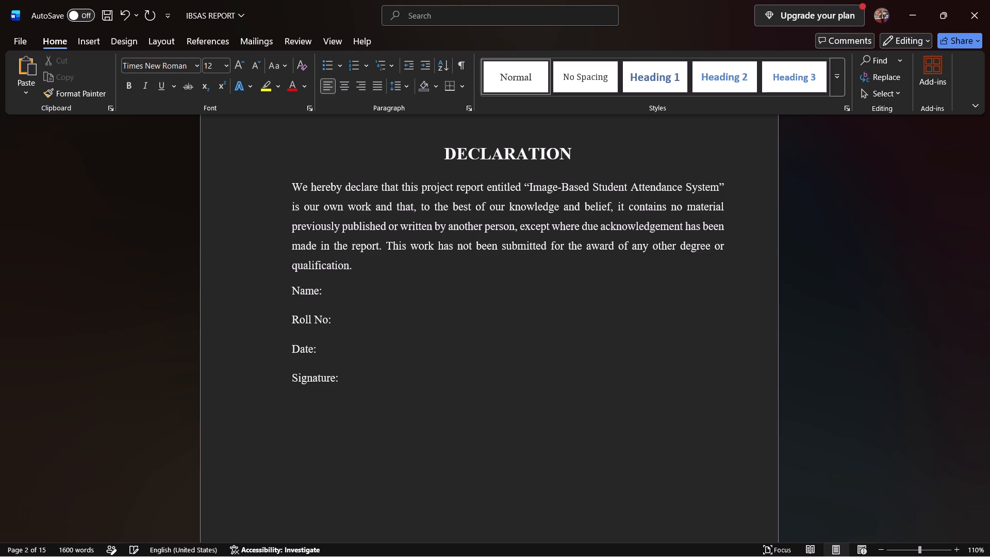
Copy the Name, Roll No, Date and Signature block and paste it twice below, with blank lines between the blocks.
drag(288, 289, 347, 381)
key(ctrl+c)
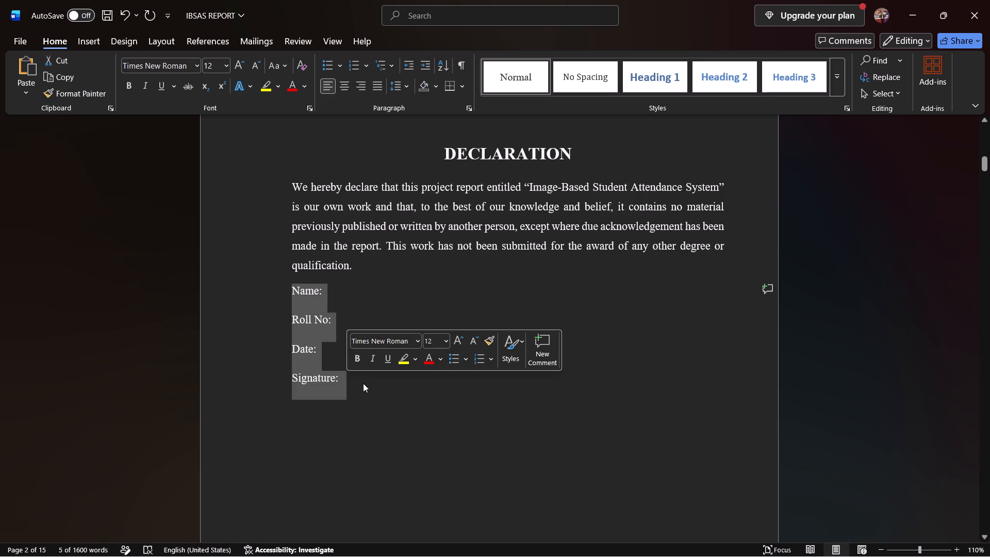
click(358, 378)
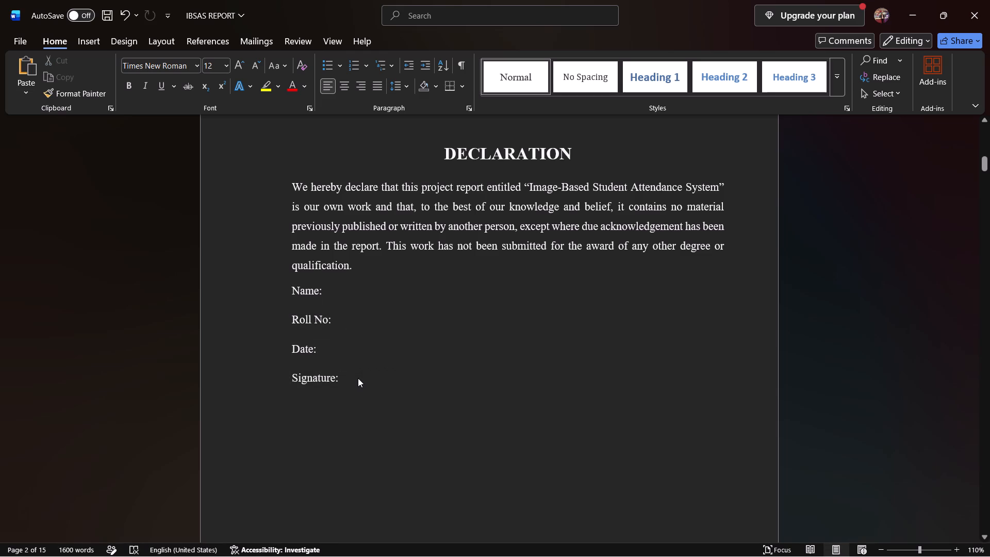
click(325, 425)
key(Return)
key(ctrl+v)
scroll(325, 425, down, 2)
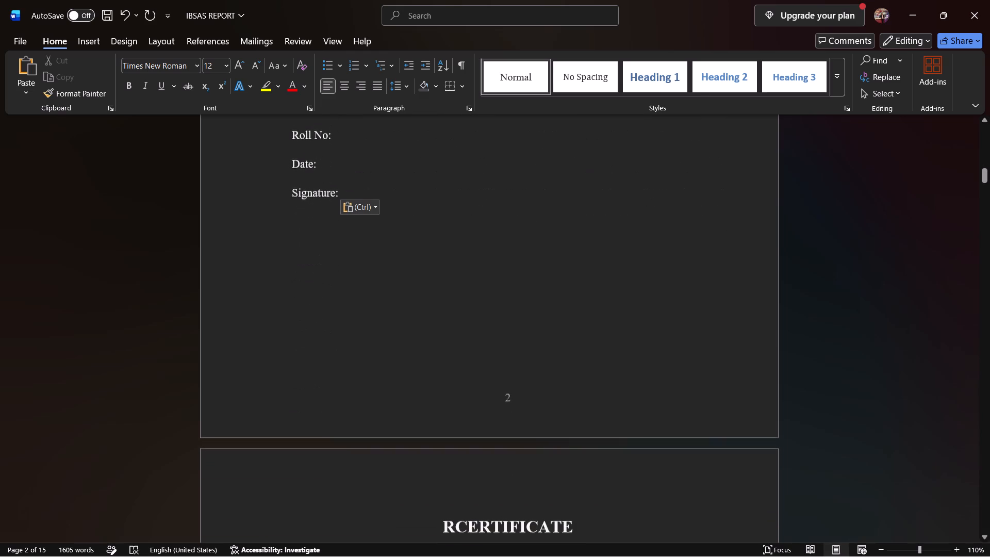
key(ctrl+v)
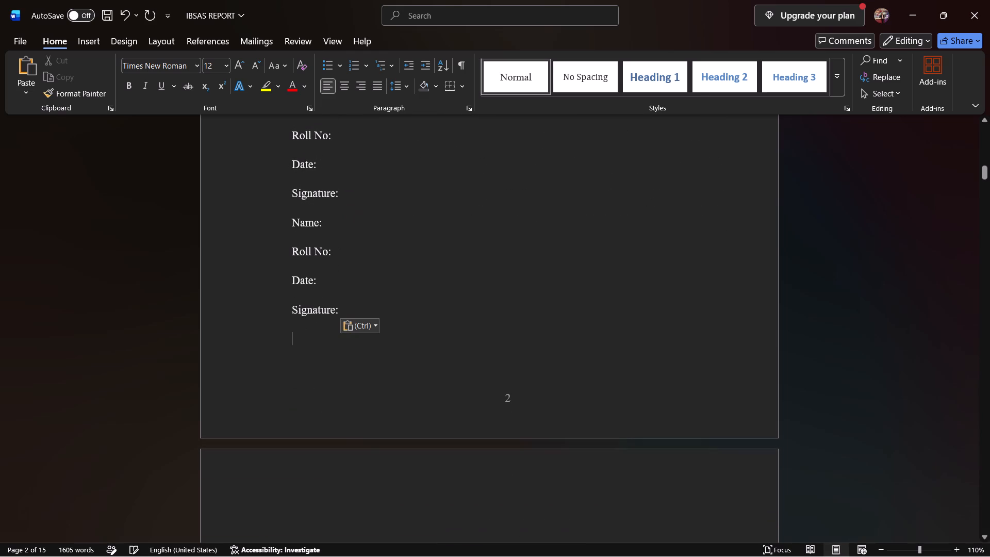
Insert one blank line between the second and third signature blocks in the Declaration.
click(316, 208)
click(355, 195)
key(Return)
key(Return)
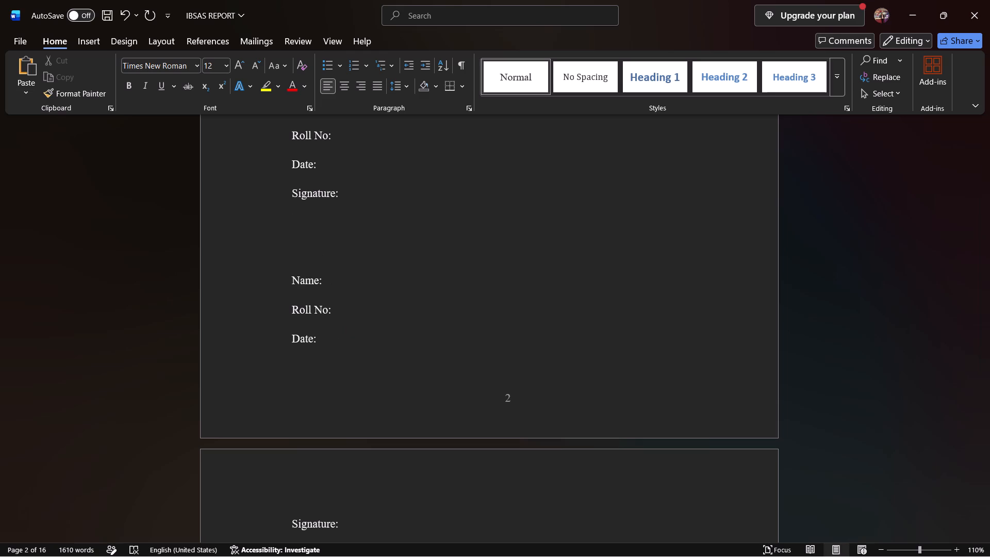
key(BackSpace)
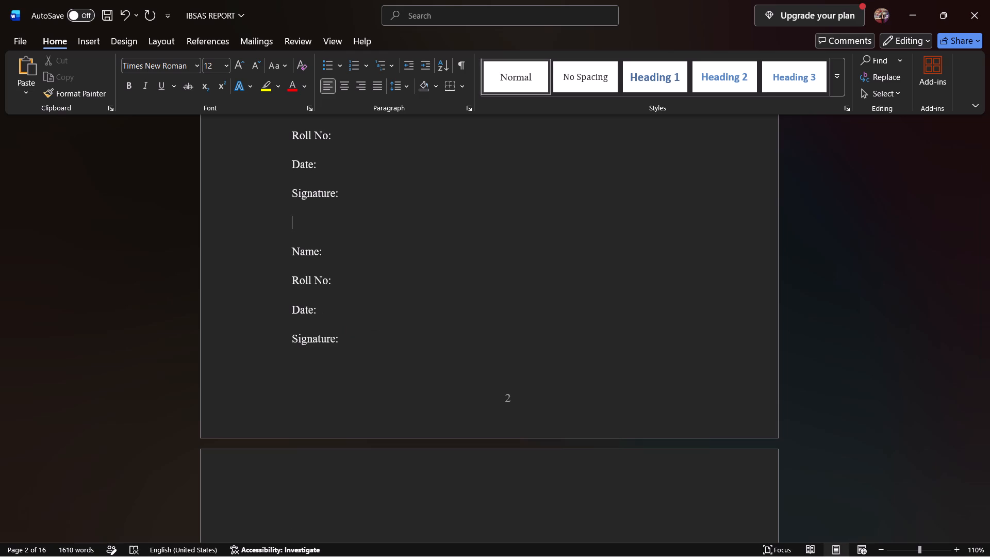
Review the Declaration's signature blocks in the IBSAS report and compare them with the Declaration page of the Mini Project report template.
scroll(464, 191, up, 2)
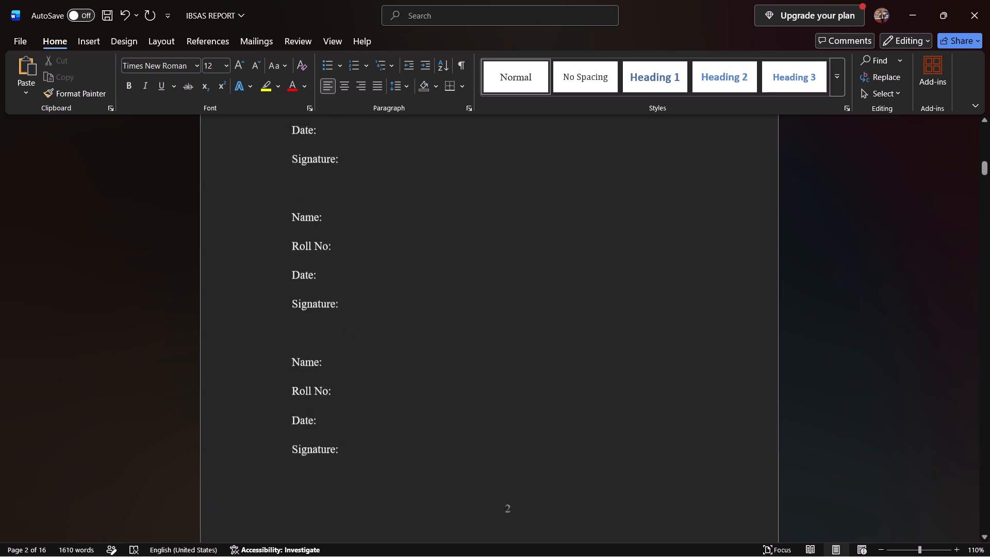
scroll(464, 191, up, 2)
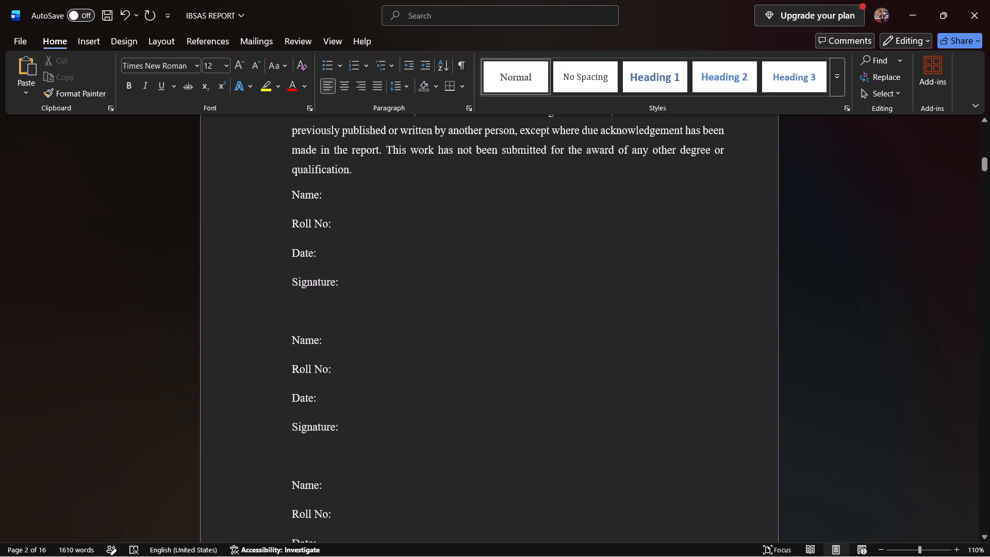
scroll(537, 307, up, 1)
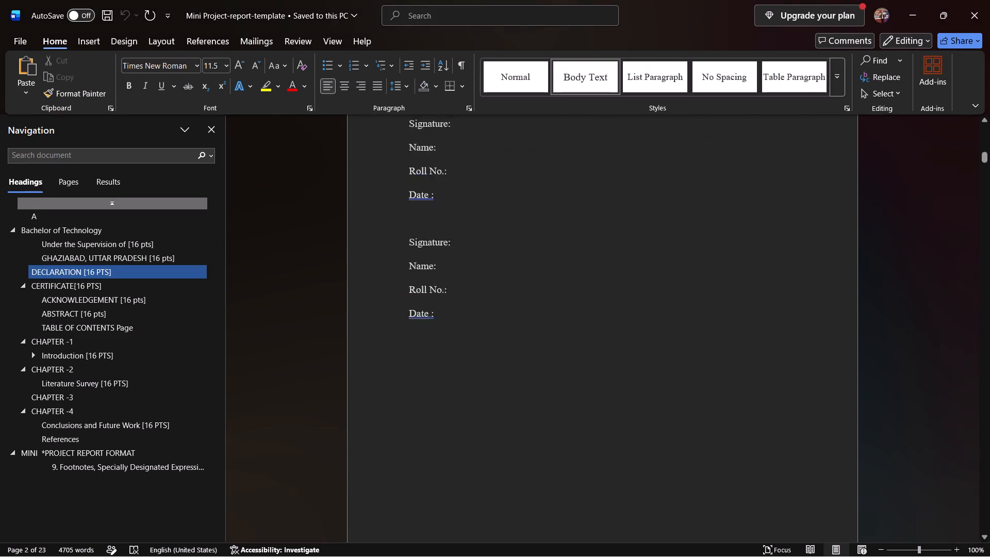
scroll(537, 307, up, 3)
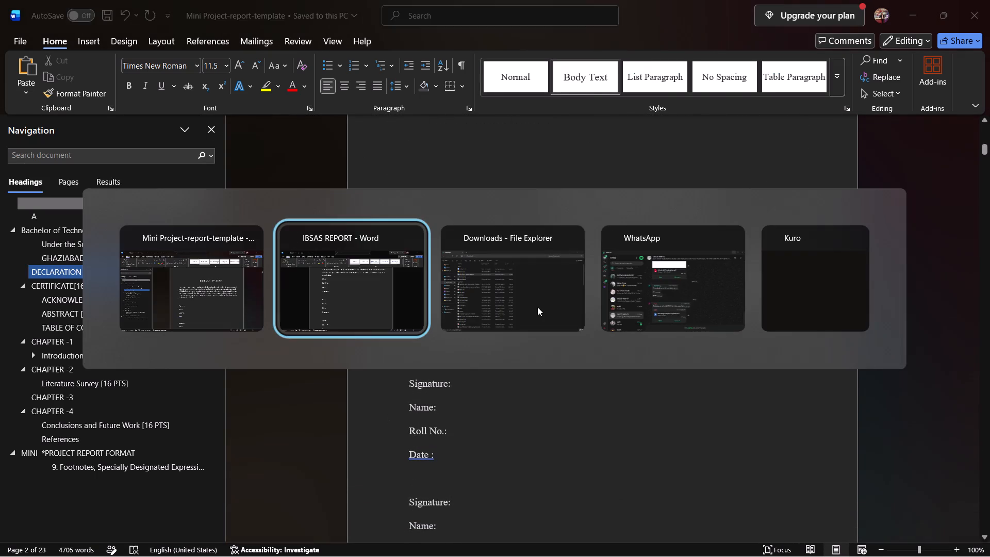
scroll(537, 307, right, 1)
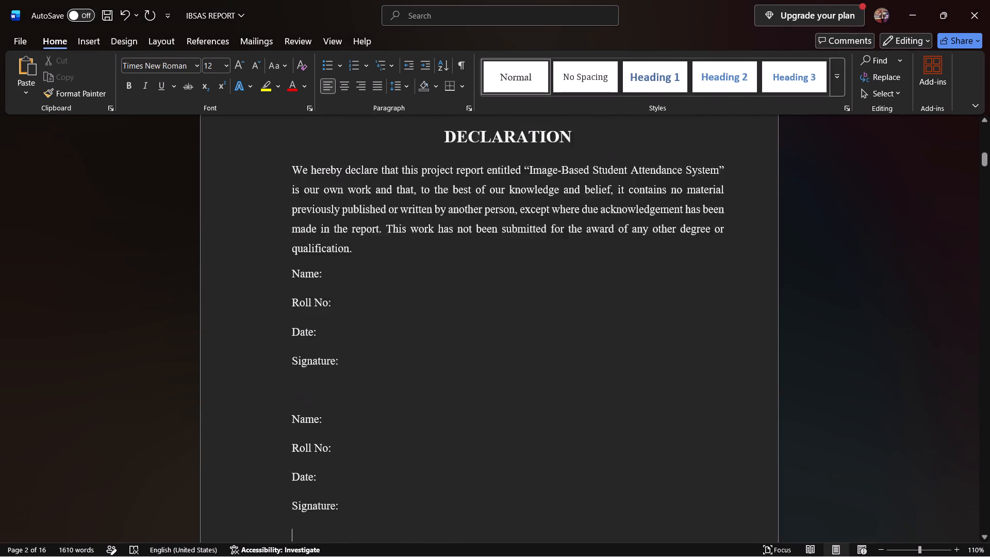
scroll(537, 307, right, 2)
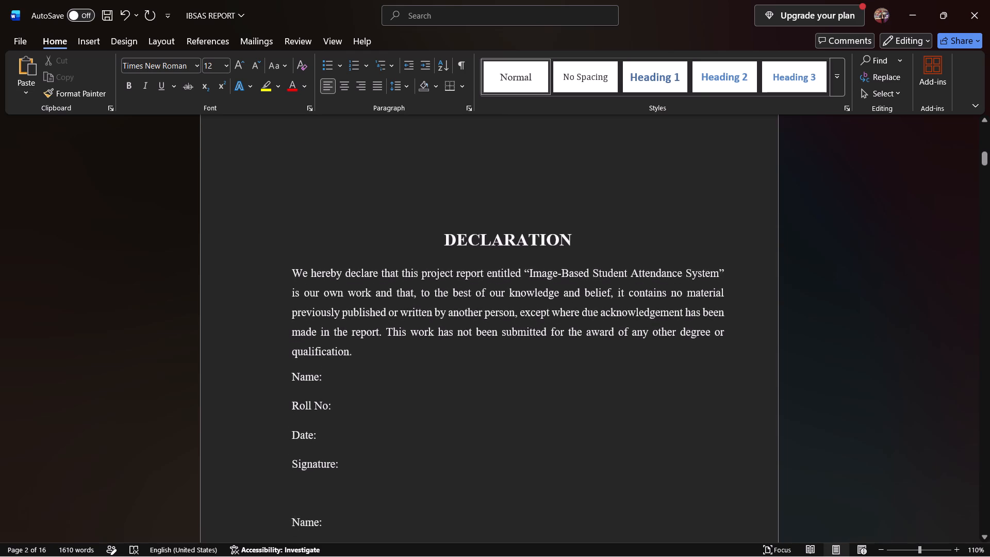
scroll(537, 307, right, 1)
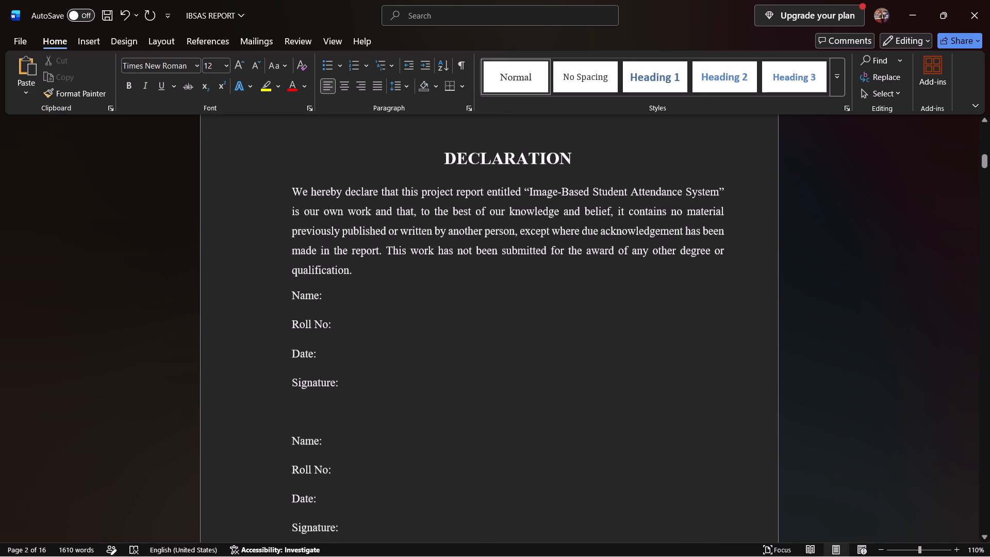
scroll(537, 307, right, 2)
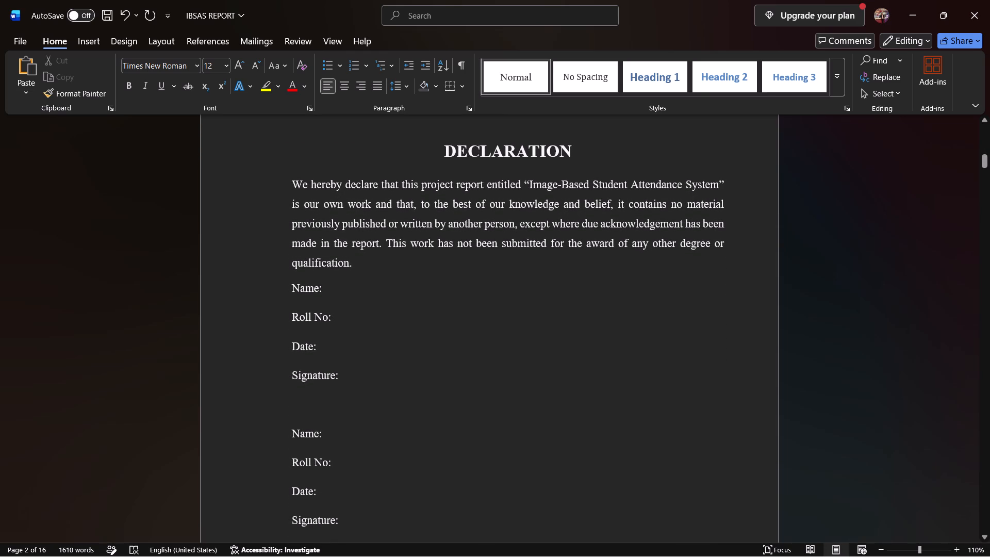
Enter the first student's name after "Name:" in the Declaration's first signature block.
click(385, 290)
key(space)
Fill in the first student's name and roll number in the Declaration's first signature block, leaving Date and Signature blank.
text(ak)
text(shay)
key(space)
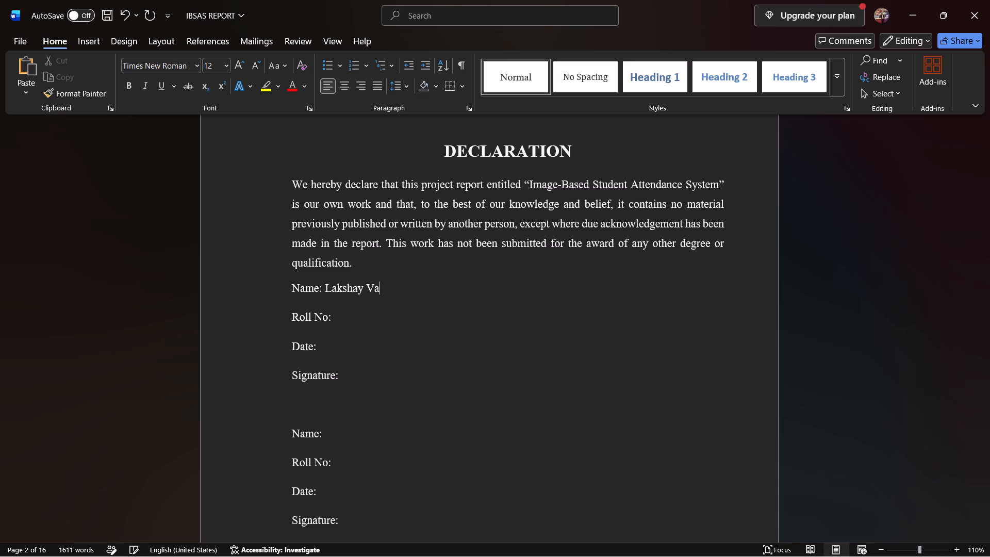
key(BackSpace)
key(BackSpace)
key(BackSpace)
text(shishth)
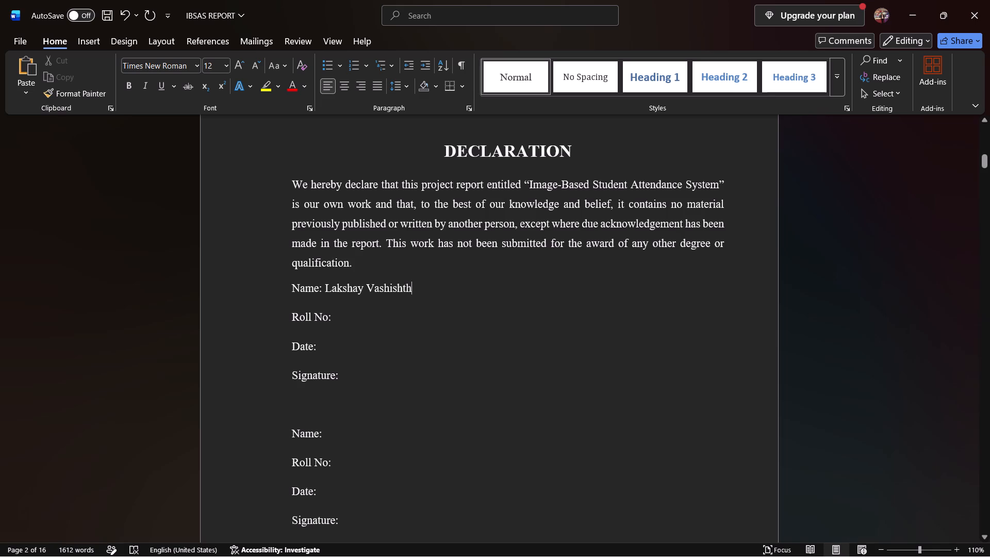
click(377, 314)
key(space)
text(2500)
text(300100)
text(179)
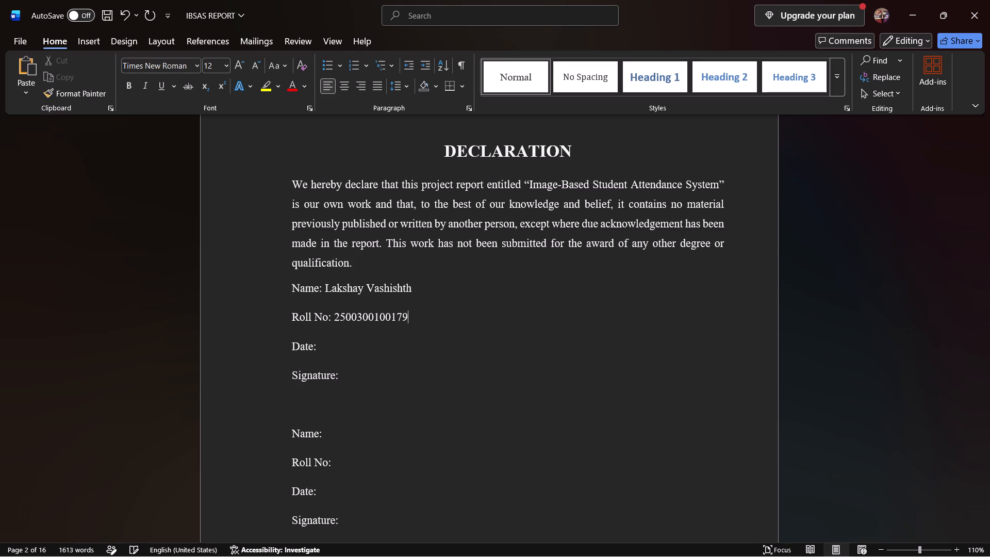
click(359, 352)
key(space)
click(365, 380)
Fill in the second student's name and roll number in the Declaration's second signature block.
scroll(361, 420, down, 2)
click(382, 306)
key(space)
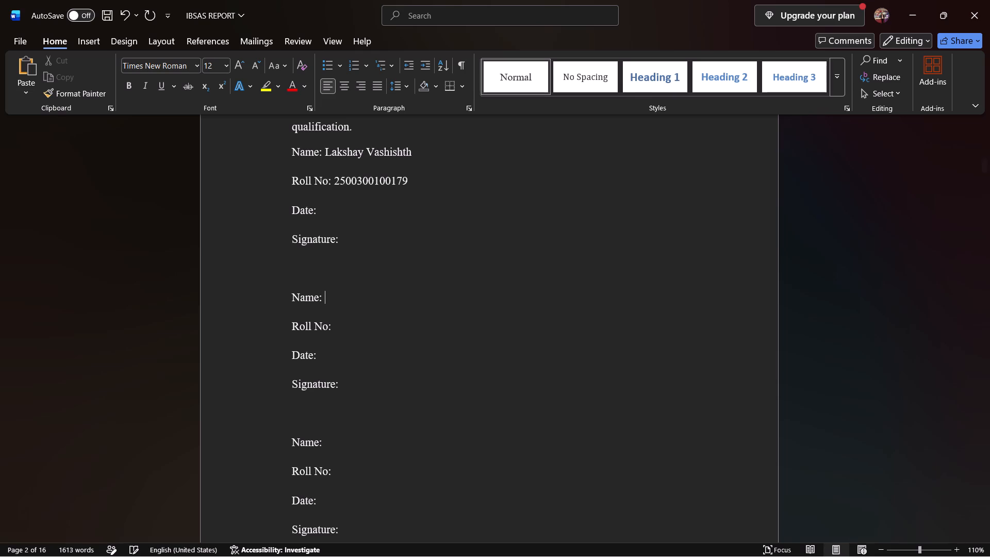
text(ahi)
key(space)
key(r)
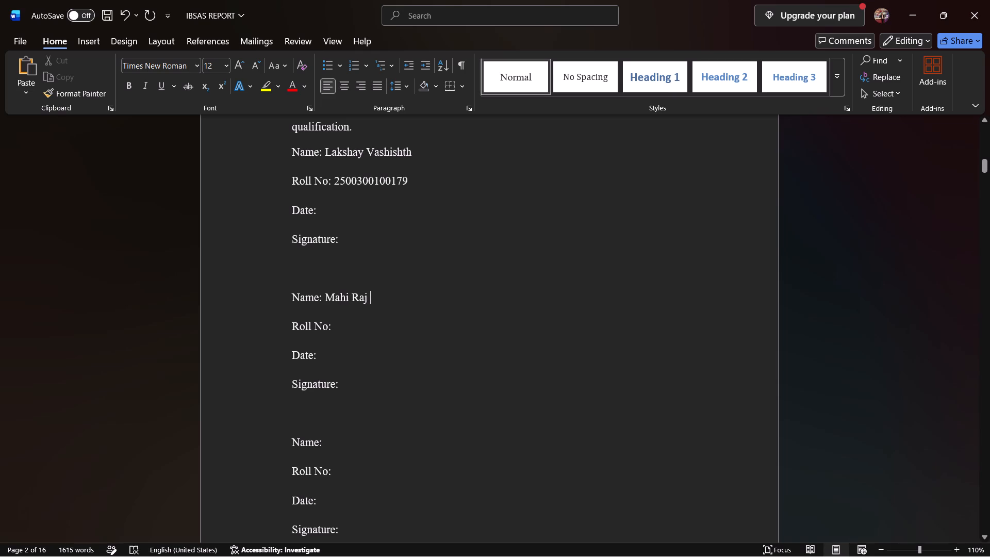
click(363, 327)
click(363, 327)
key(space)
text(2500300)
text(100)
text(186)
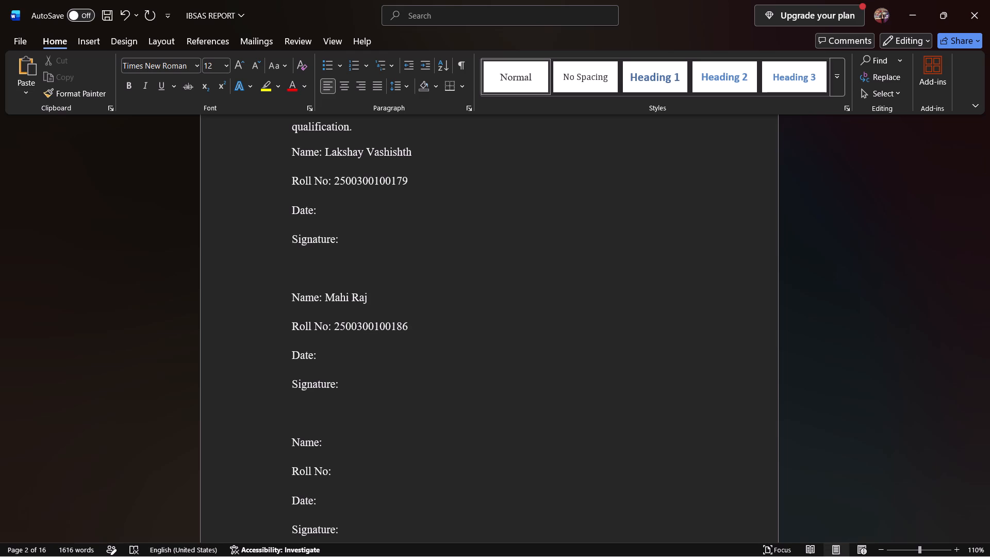
scroll(363, 327, down, 1)
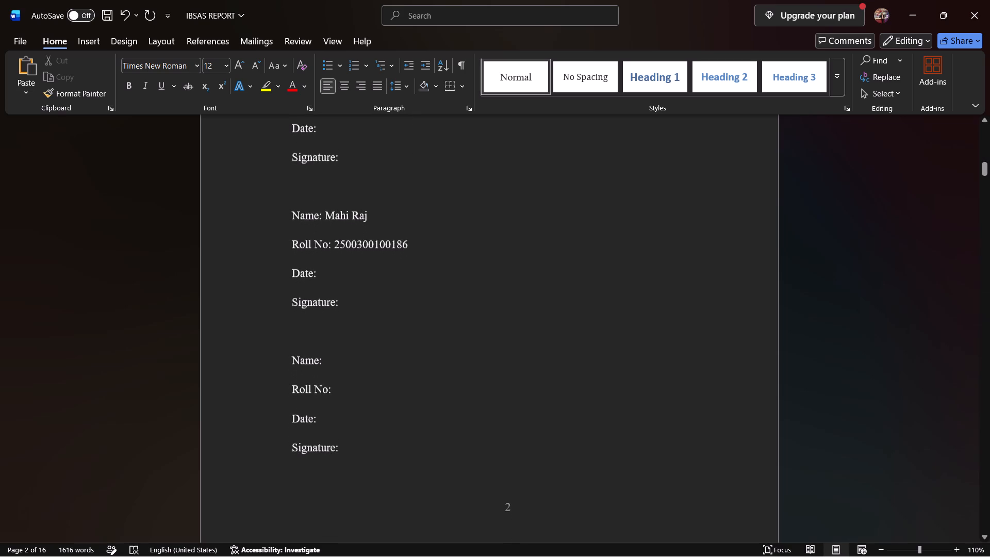
Fill in the third student's name and roll number in the Declaration's third signature block, leaving Date and Signature blank.
scroll(363, 327, down, 1)
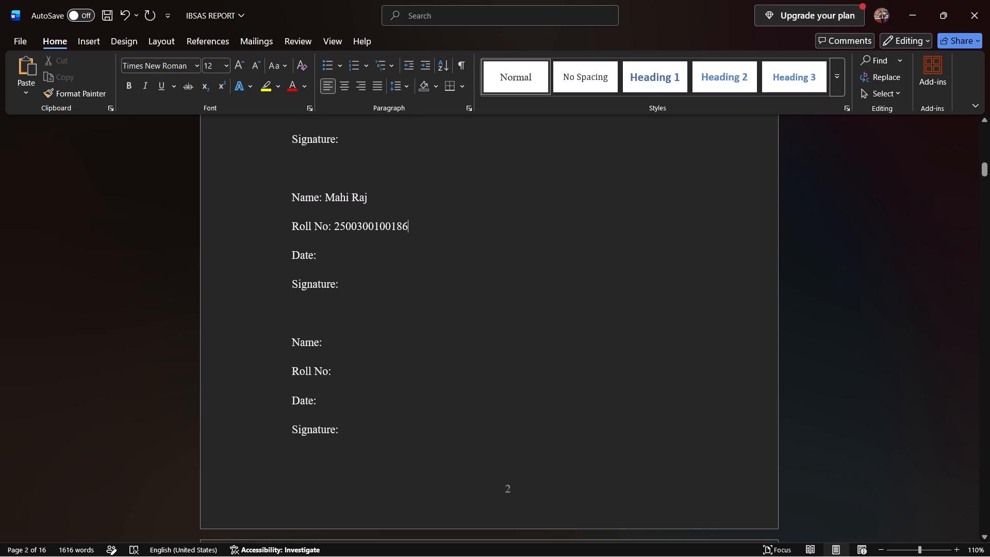
click(344, 335)
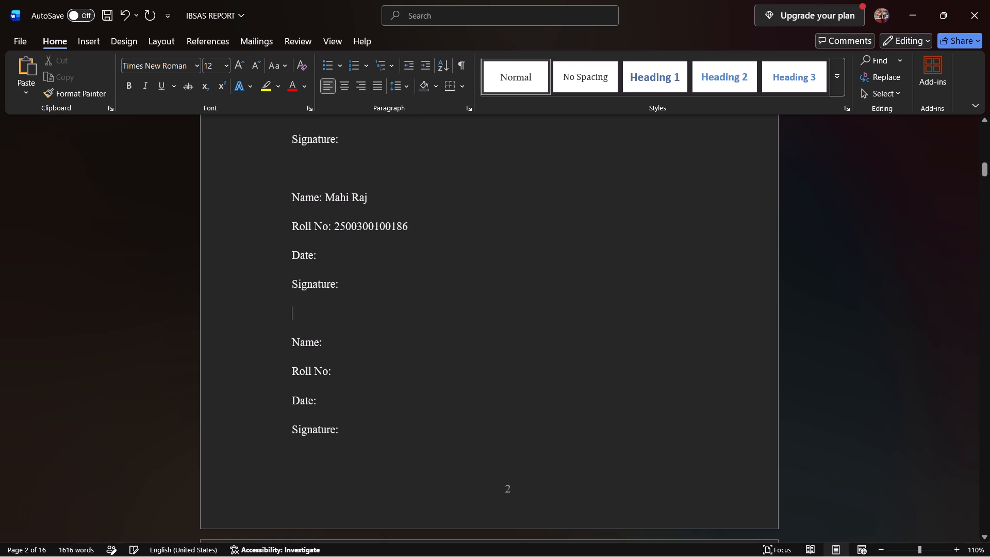
click(353, 339)
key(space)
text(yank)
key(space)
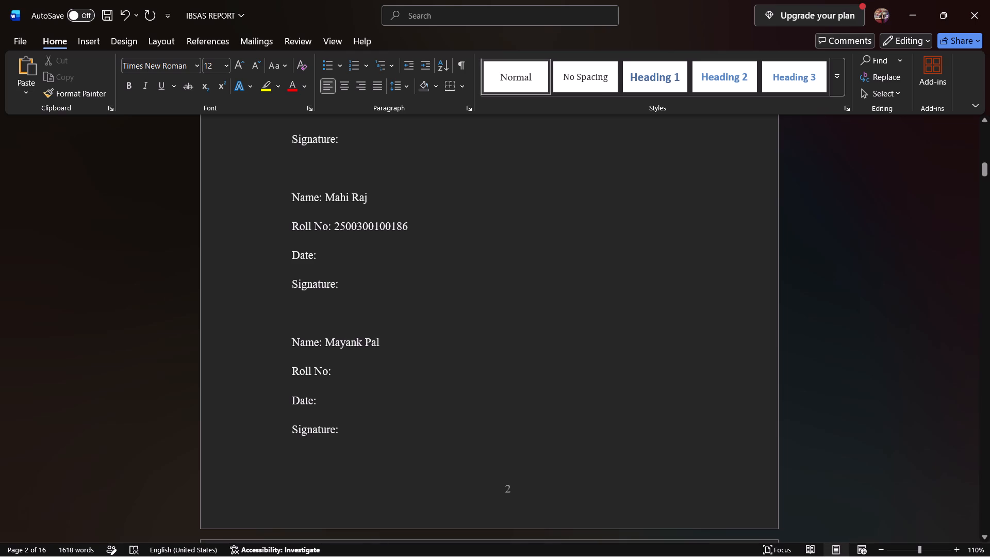
click(373, 366)
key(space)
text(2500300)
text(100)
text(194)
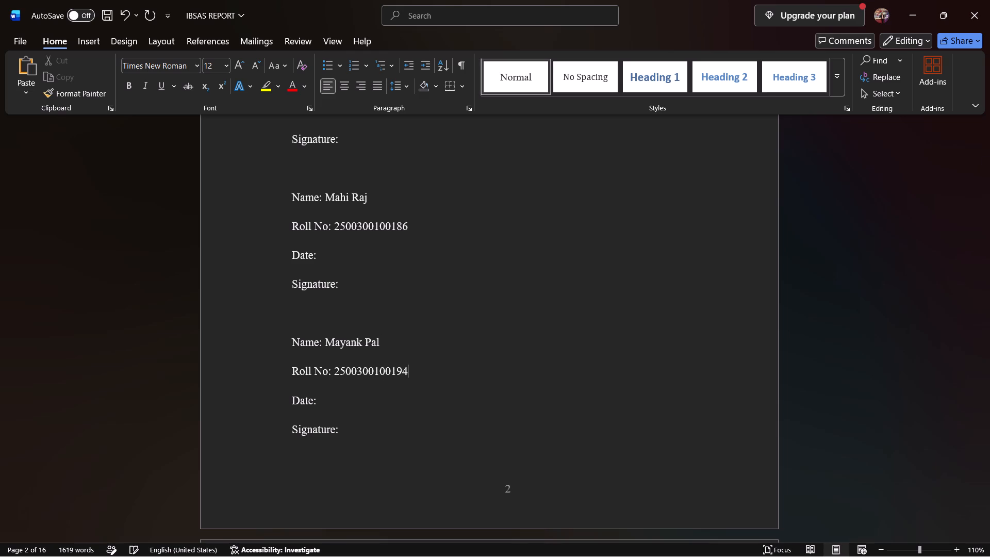
Delete the blank page between the Declaration and the Certificate.
scroll(333, 383, down, 1)
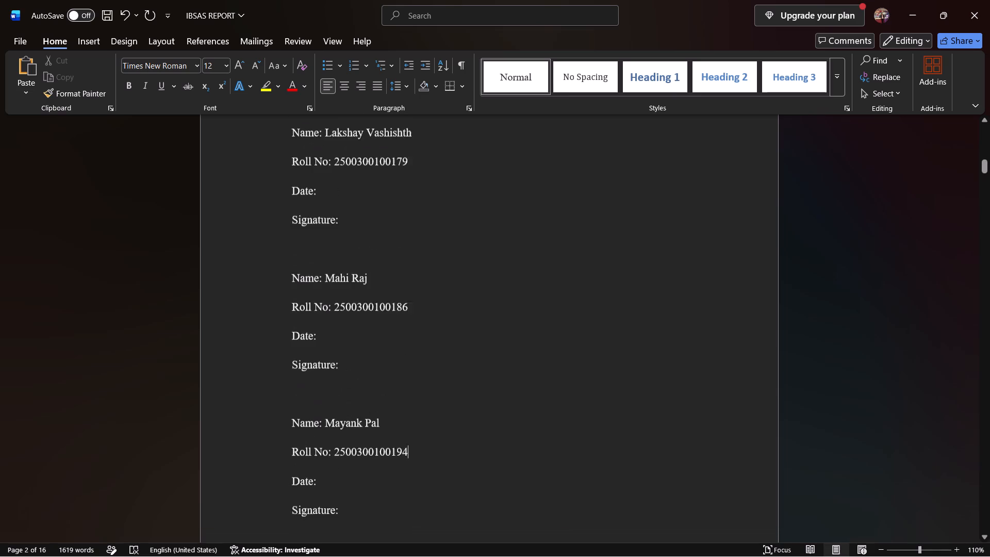
scroll(333, 383, down, 2)
click(455, 305)
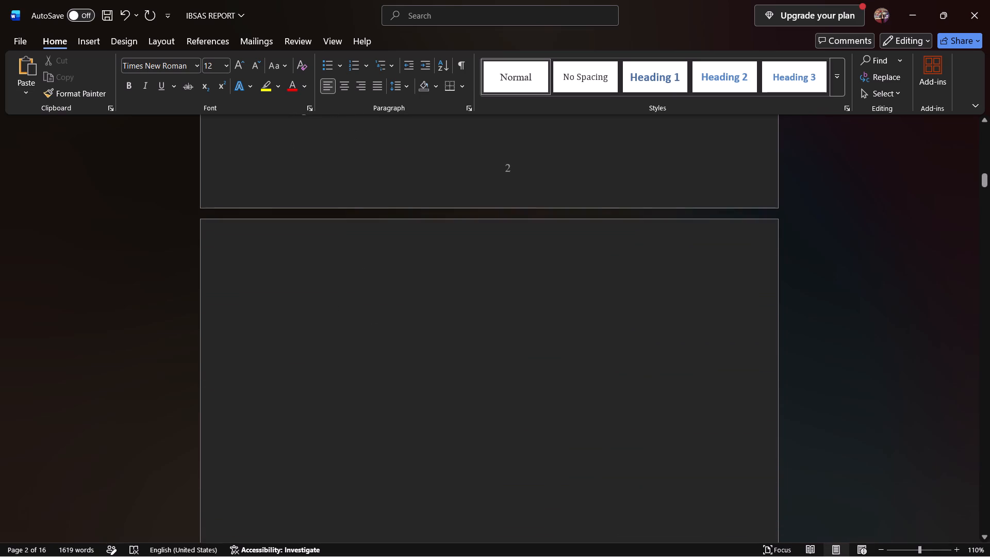
scroll(455, 305, down, 3)
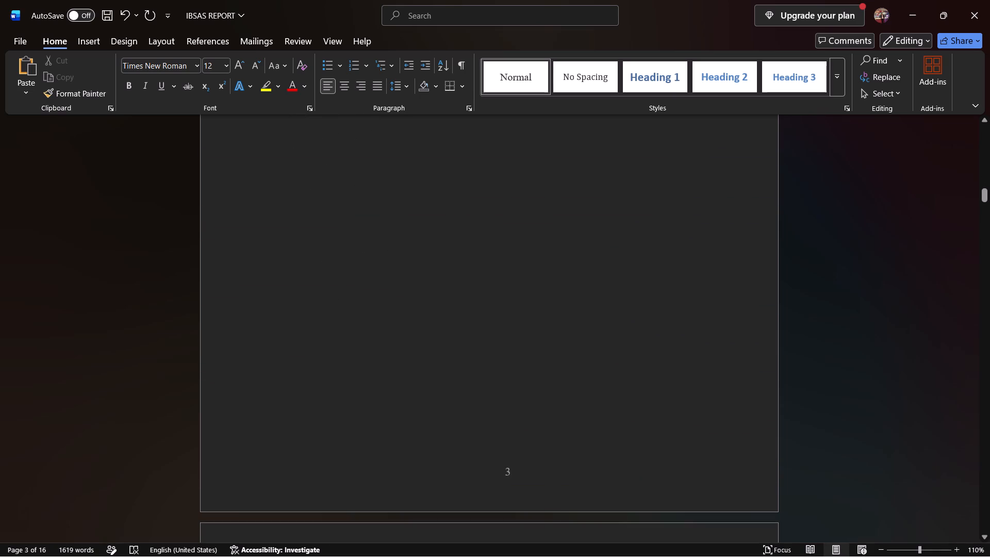
key(Delete)
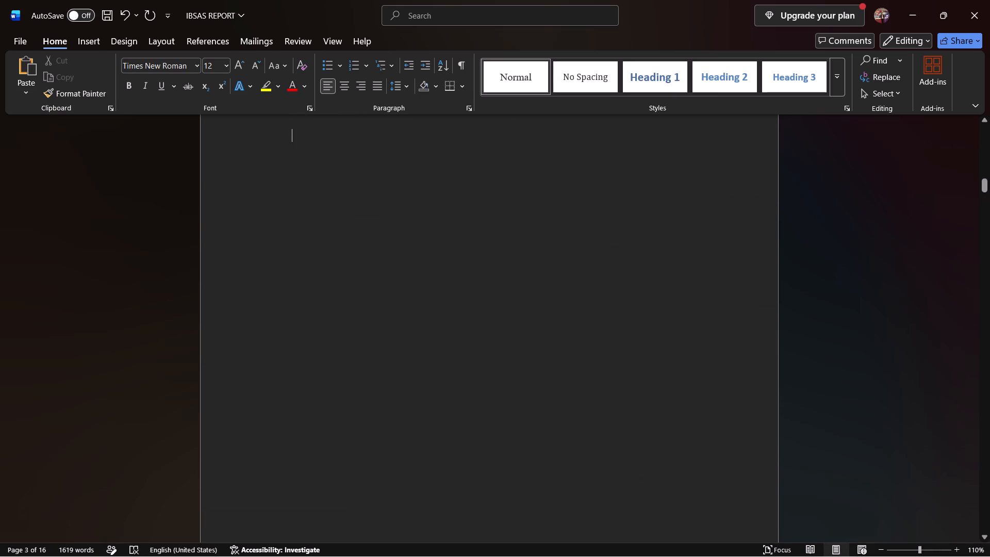
key(Delete)
key(Delete)
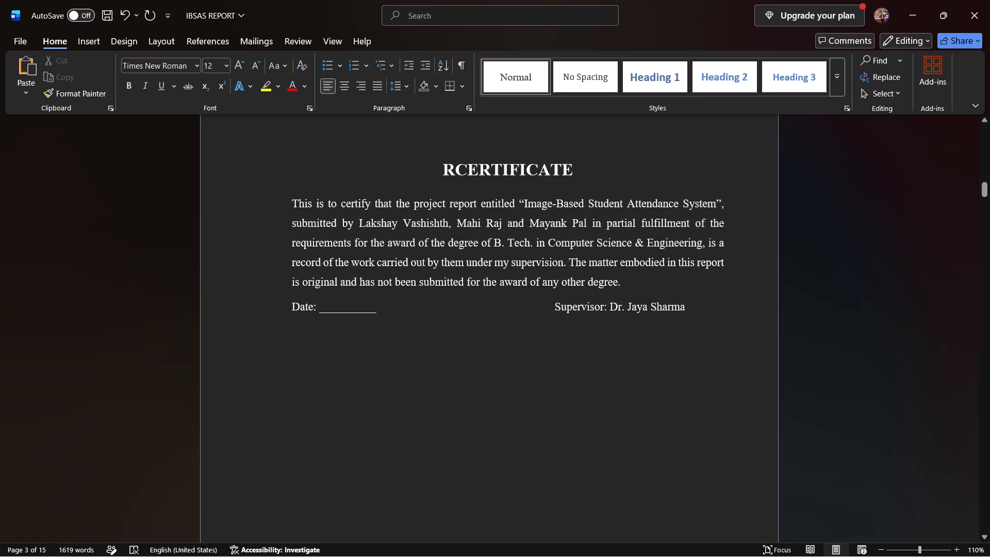
Remove the stray "R" in front of the CERTIFICATE heading.
scroll(458, 330, up, 1)
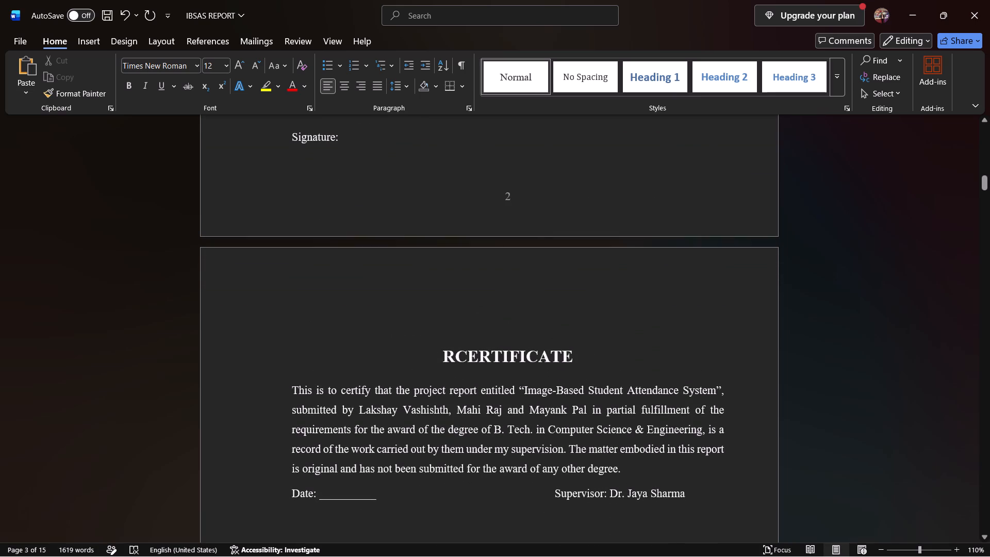
click(456, 353)
key(BackSpace)
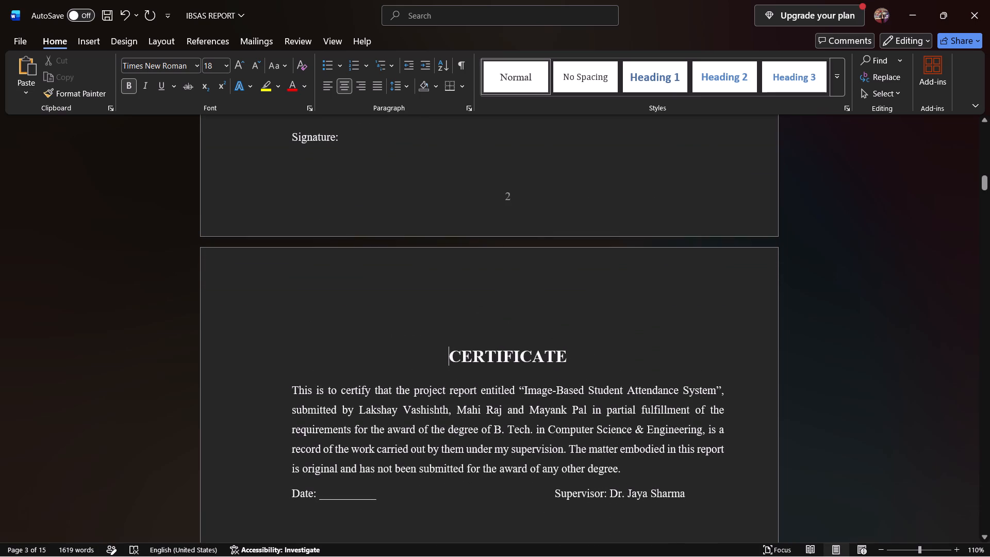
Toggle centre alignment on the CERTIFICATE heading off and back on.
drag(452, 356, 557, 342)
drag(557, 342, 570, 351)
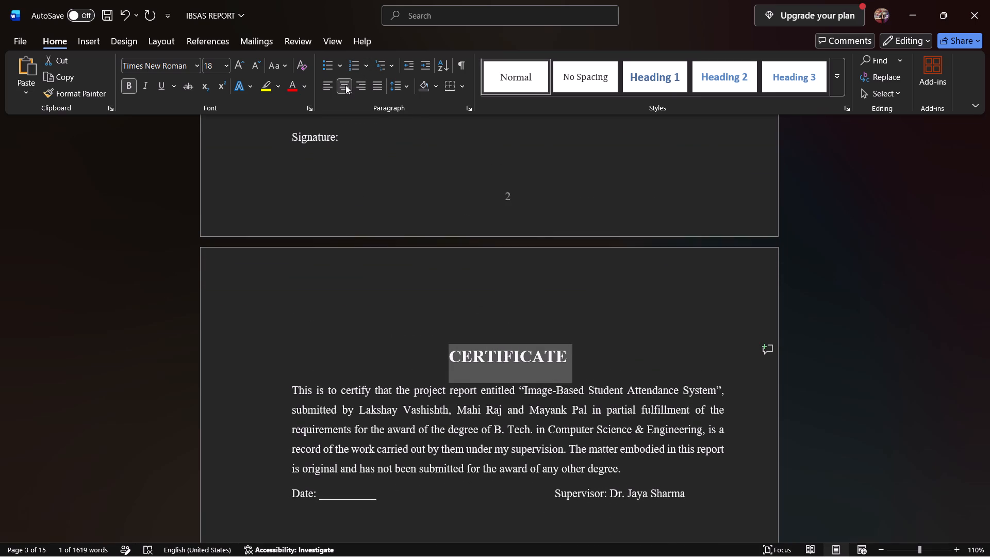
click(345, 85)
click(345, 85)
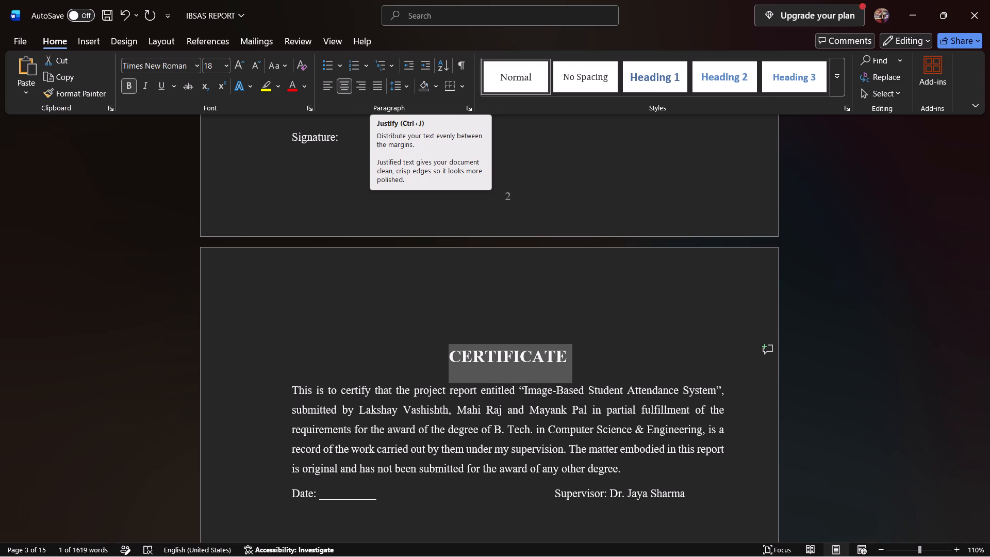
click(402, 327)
Review the report's pages from the Certificate through the Acknowledgement and Abstract to the Table of Contents.
scroll(402, 327, down, 1)
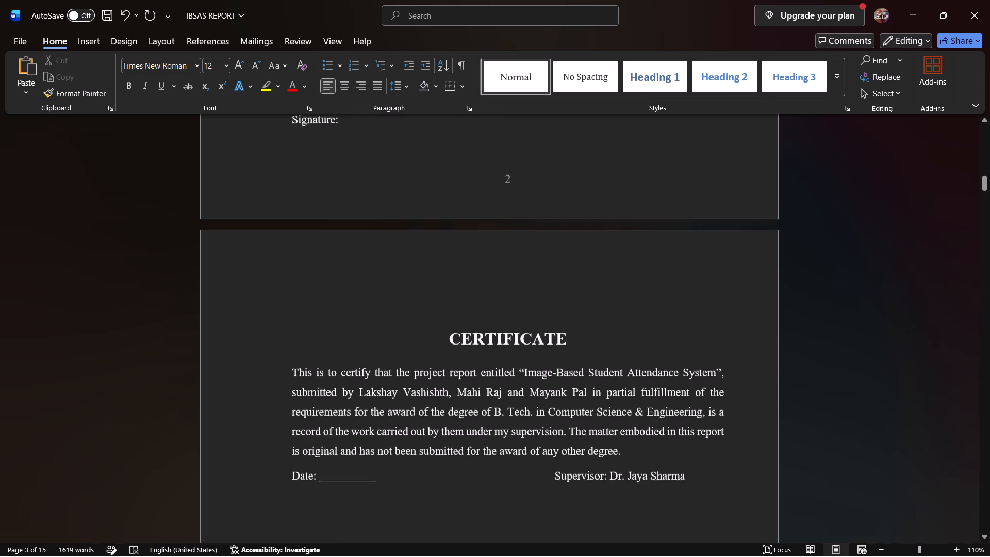
scroll(402, 327, down, 2)
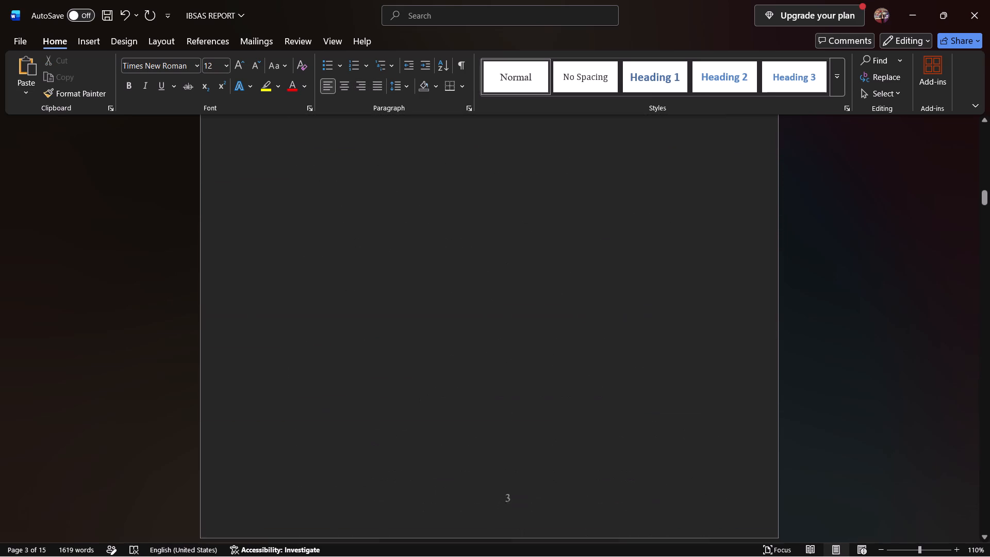
scroll(402, 327, down, 2)
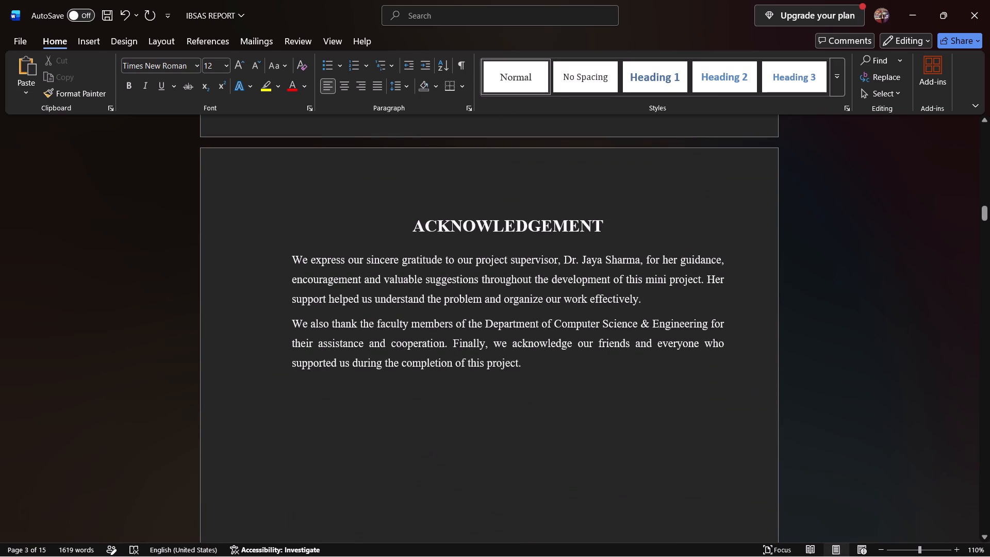
scroll(402, 327, down, 3)
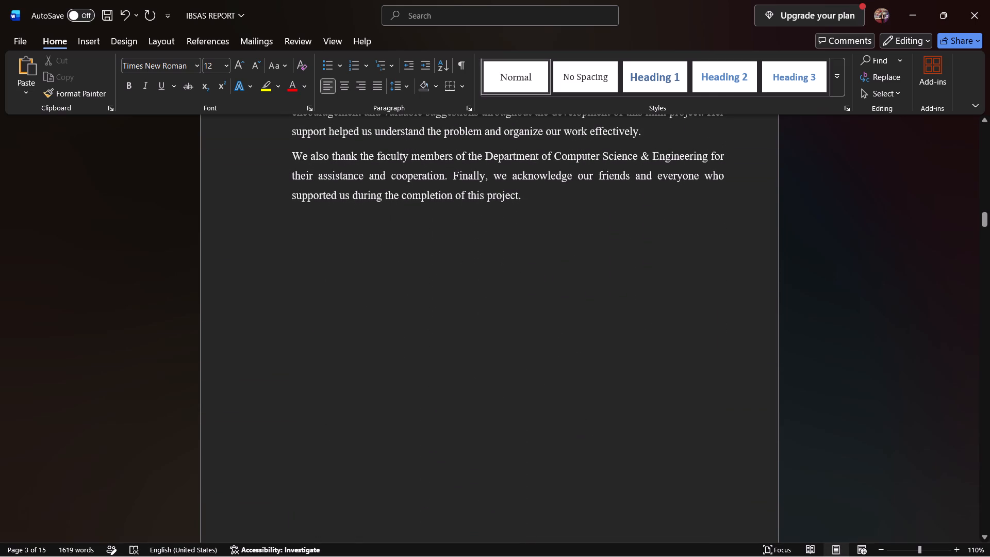
scroll(402, 327, down, 3)
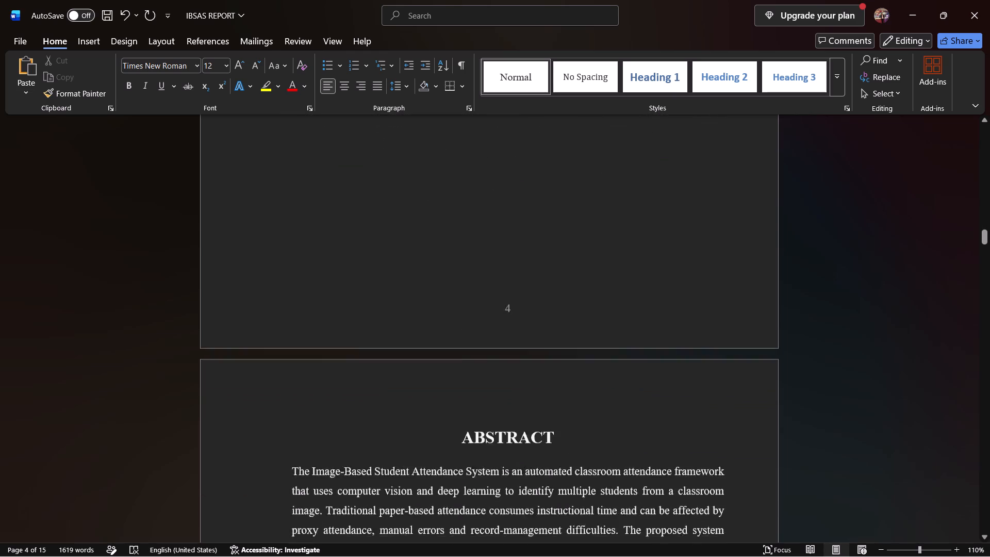
scroll(402, 327, down, 3)
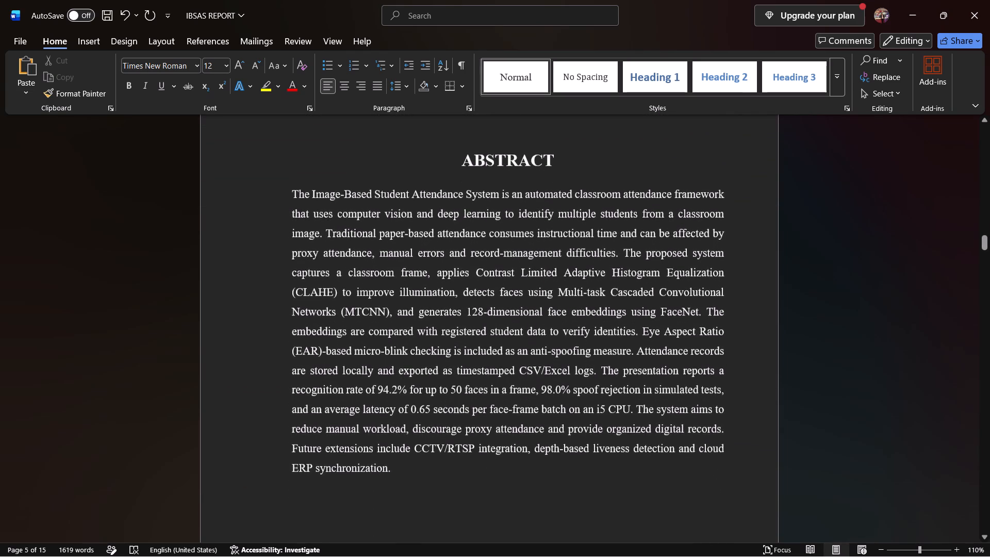
scroll(402, 327, down, 3)
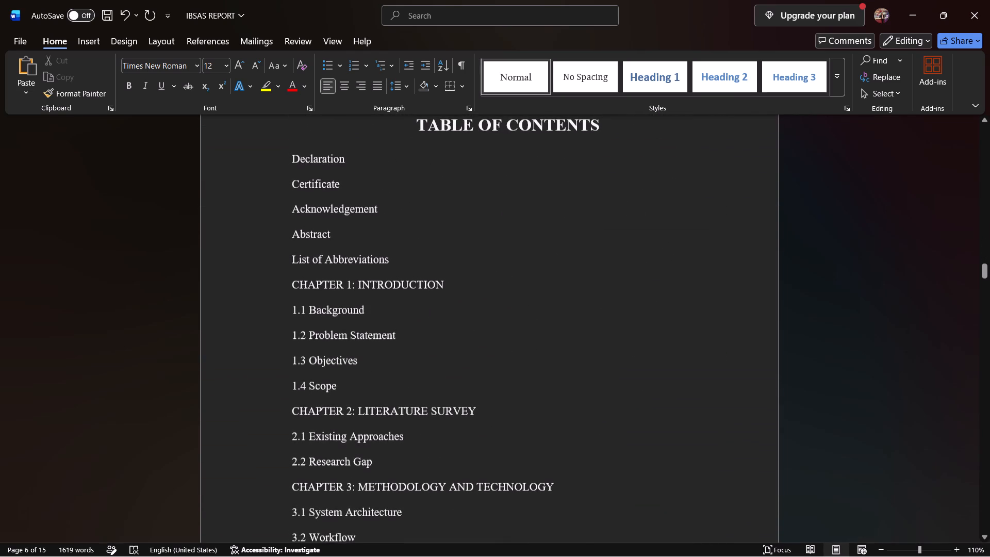
Examine the layout of all the report's pages together, and look again at the Acknowledgement and Abstract pages.
ctrl+scroll(402, 327, down, 2)
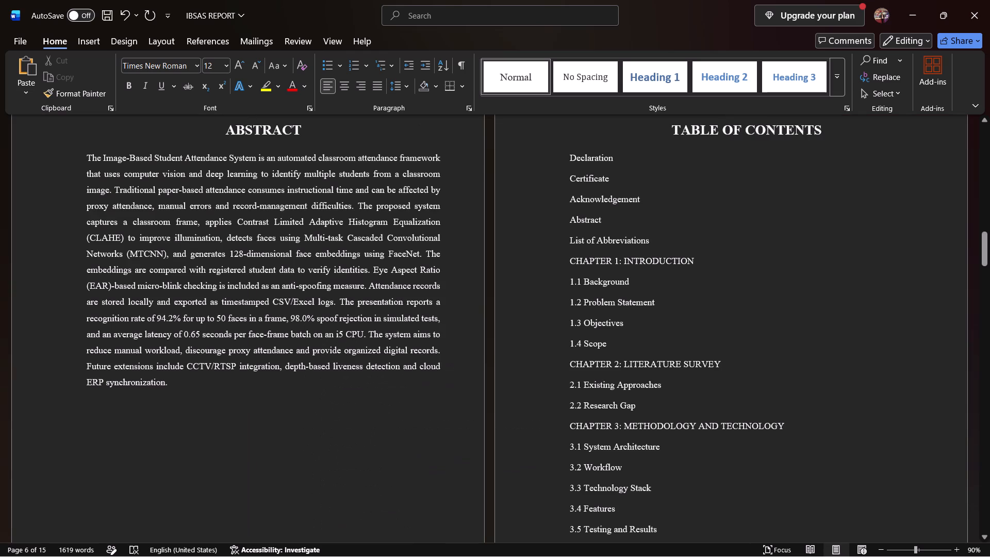
ctrl+scroll(402, 327, down, 4)
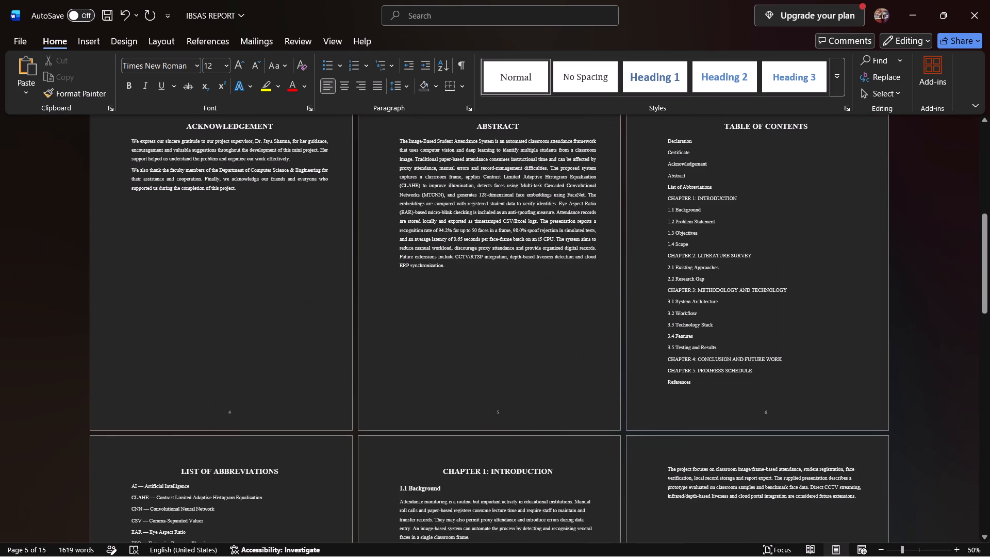
ctrl+scroll(402, 327, down, 3)
click(402, 327)
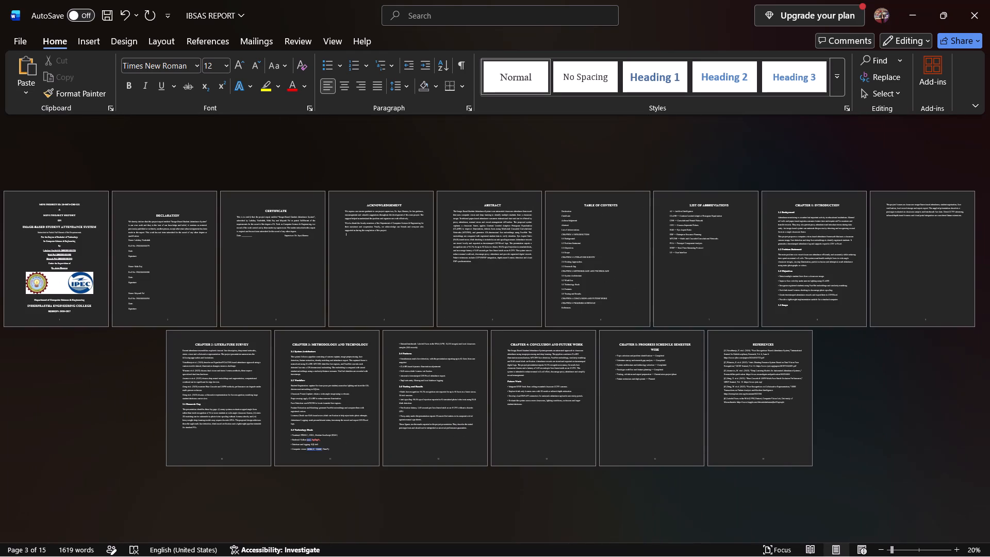
scroll(401, 270, up, 3)
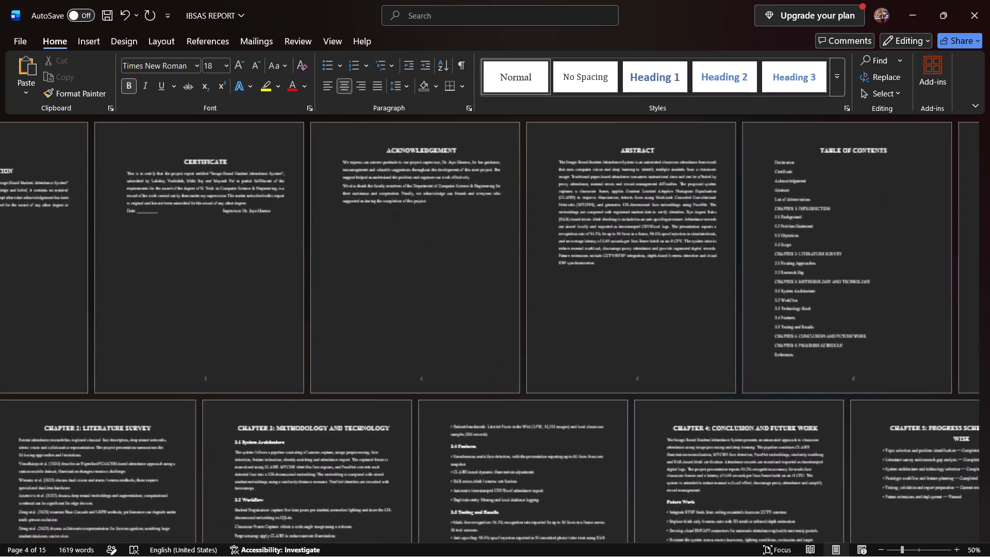
ctrl+scroll(401, 270, up, 7)
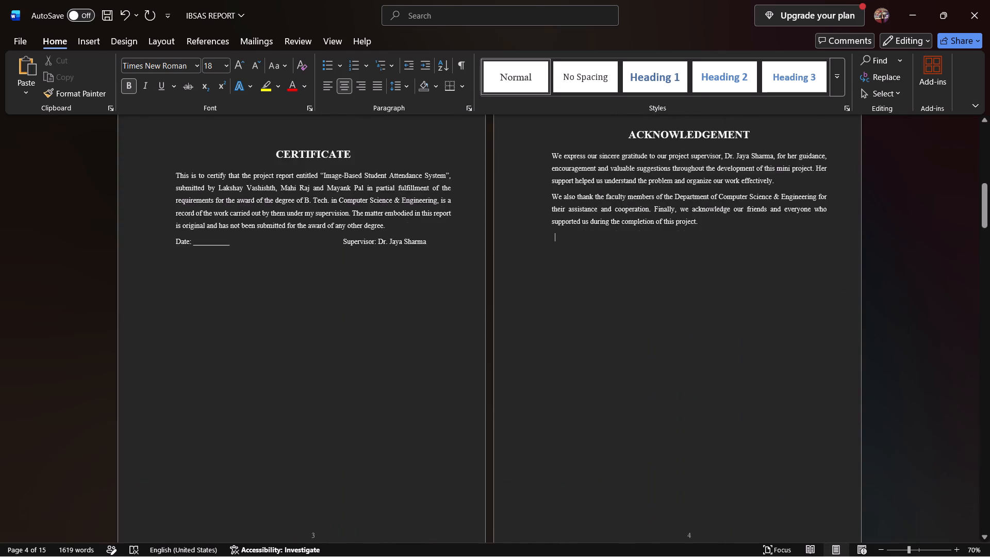
ctrl+scroll(401, 270, up, 3)
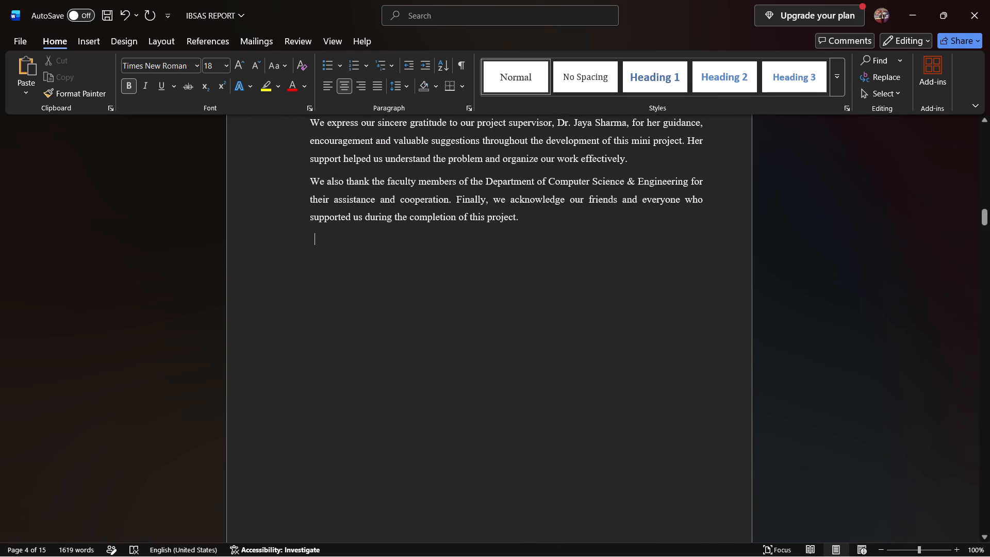
scroll(401, 270, down, 6)
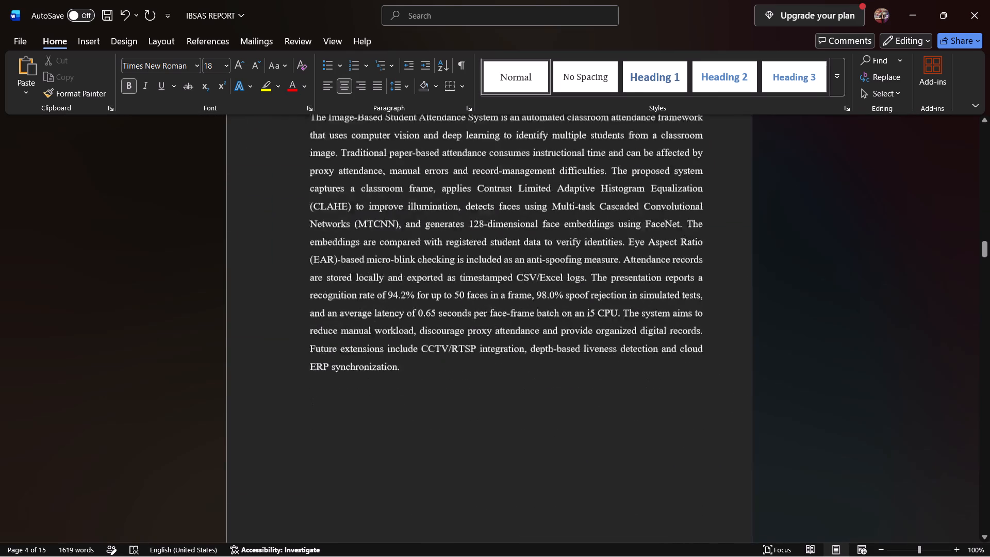
scroll(401, 270, down, 2)
Examine the Certificate, Acknowledgement, Abstract and Table of Contents pages in the Mini Project-report-template document.
scroll(401, 270, down, 1)
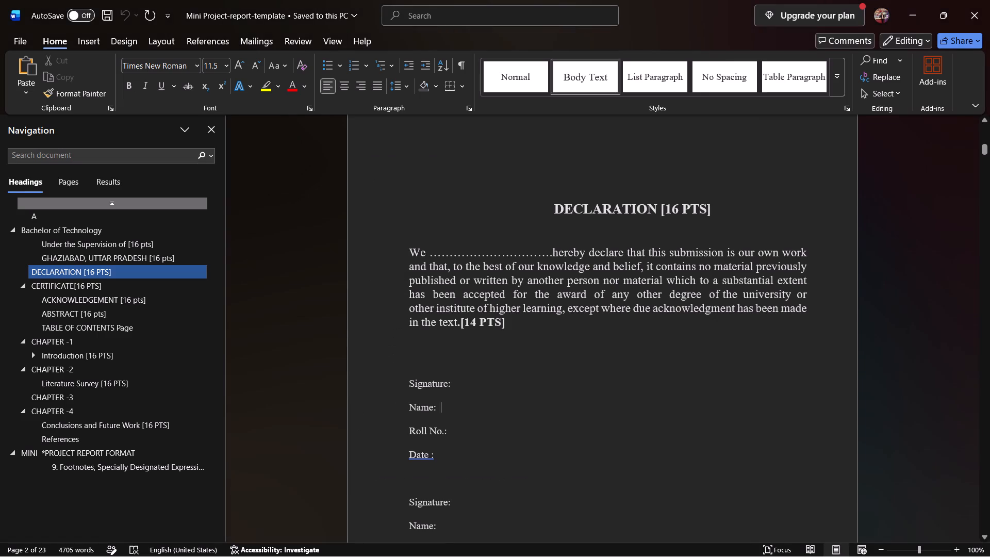
scroll(423, 344, down, 7)
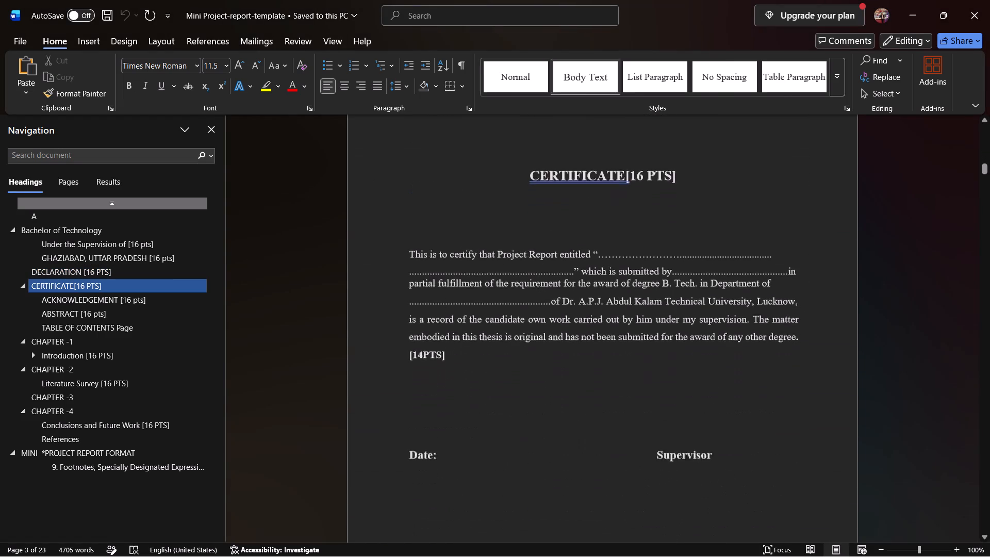
scroll(423, 344, down, 4)
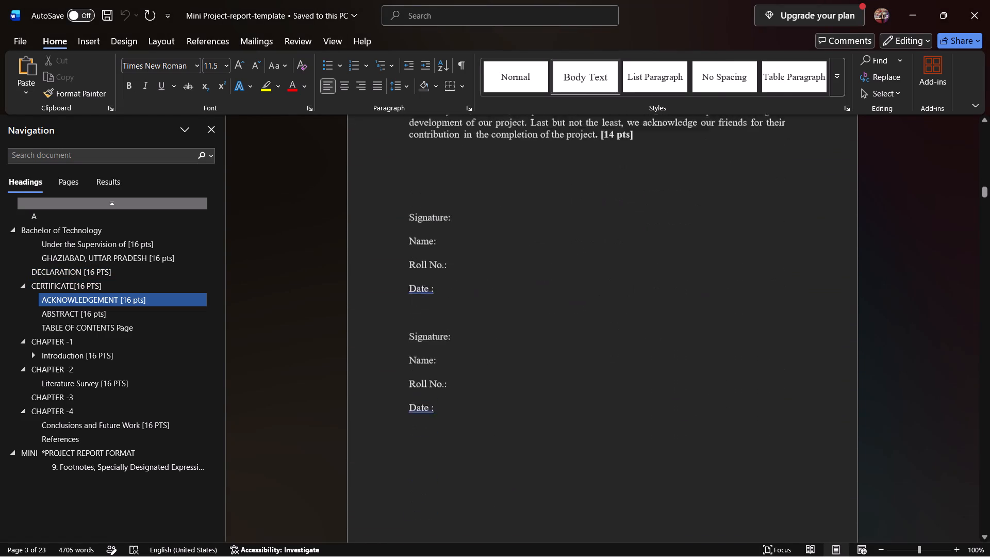
scroll(423, 344, down, 4)
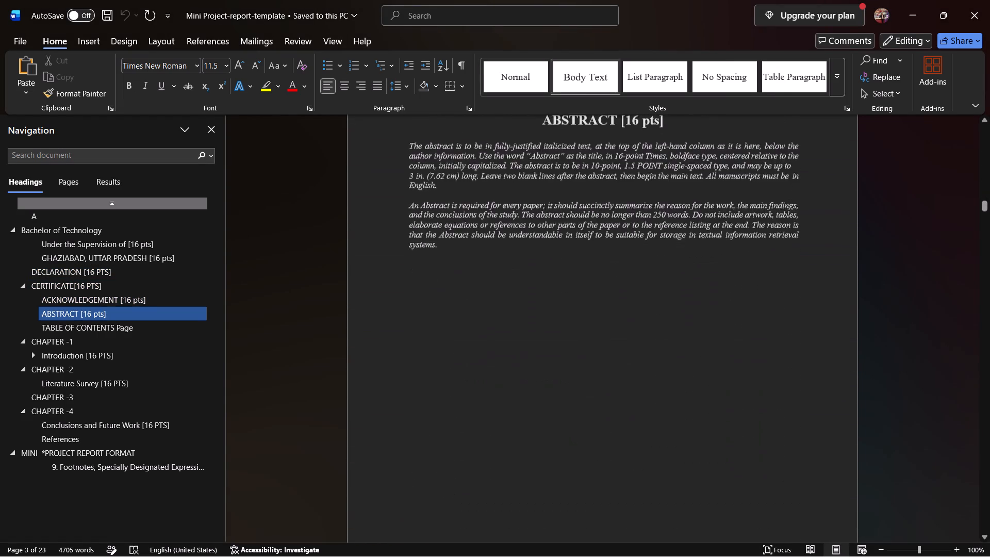
scroll(423, 344, down, 2)
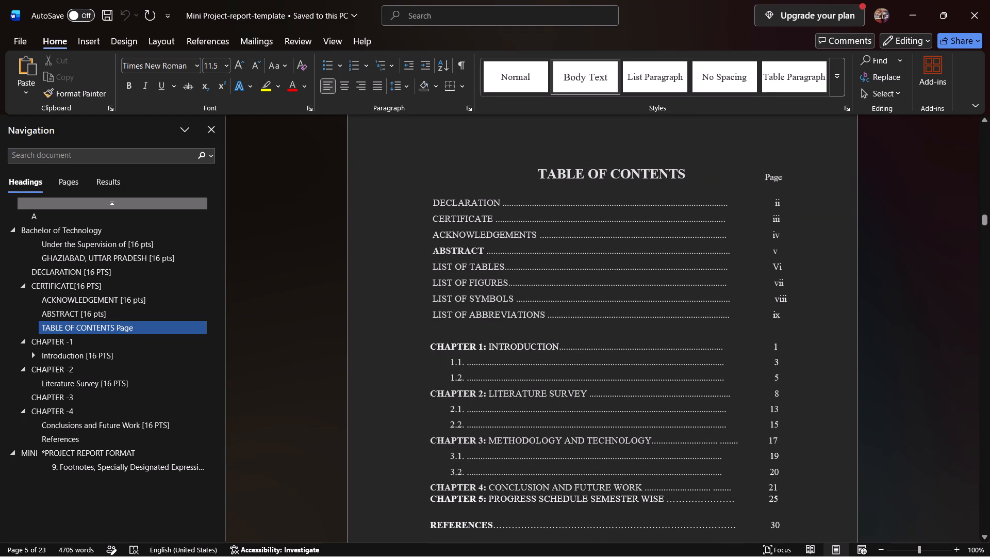
Examine the rest of the Table of Contents page in the Mini Project-report-template document.
scroll(423, 344, down, 2)
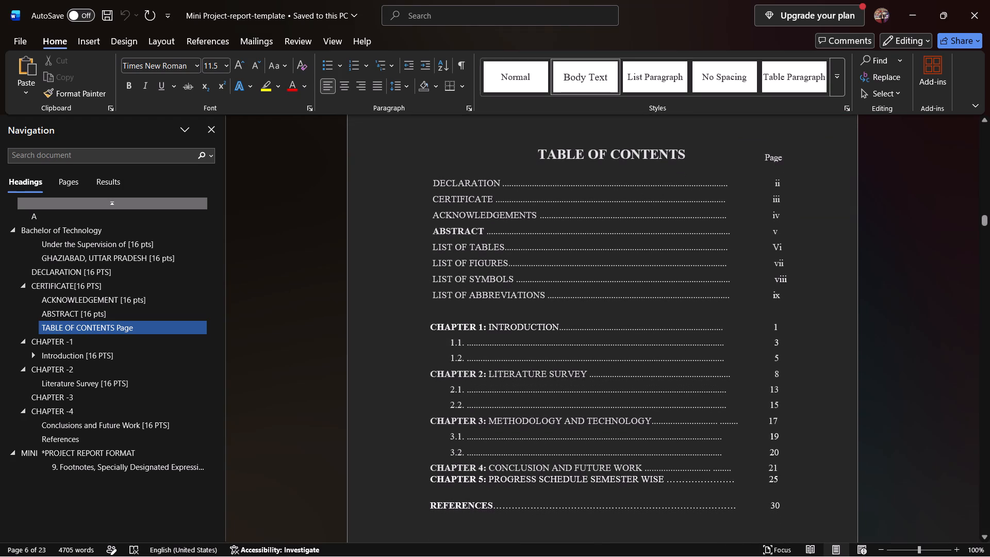
scroll(423, 344, down, 1)
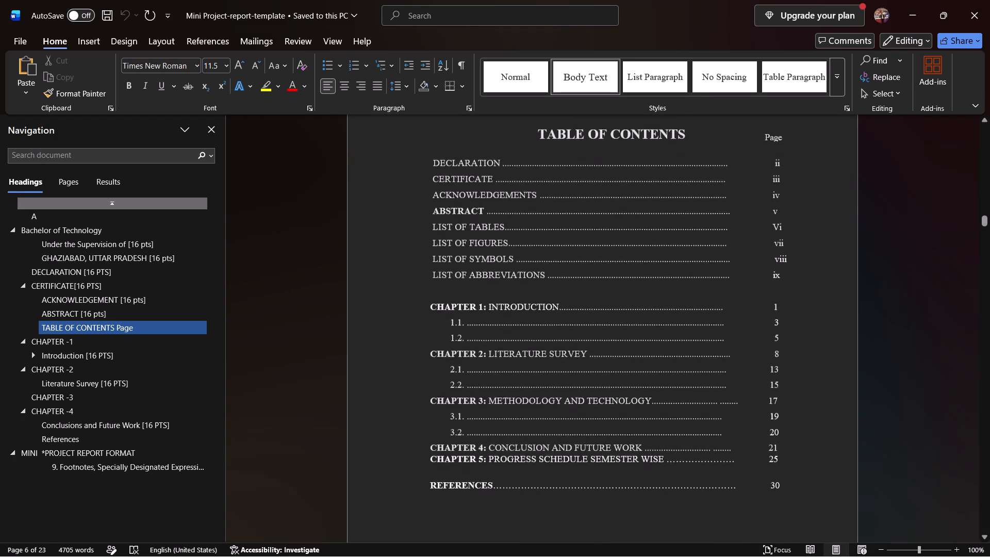
scroll(423, 344, down, 2)
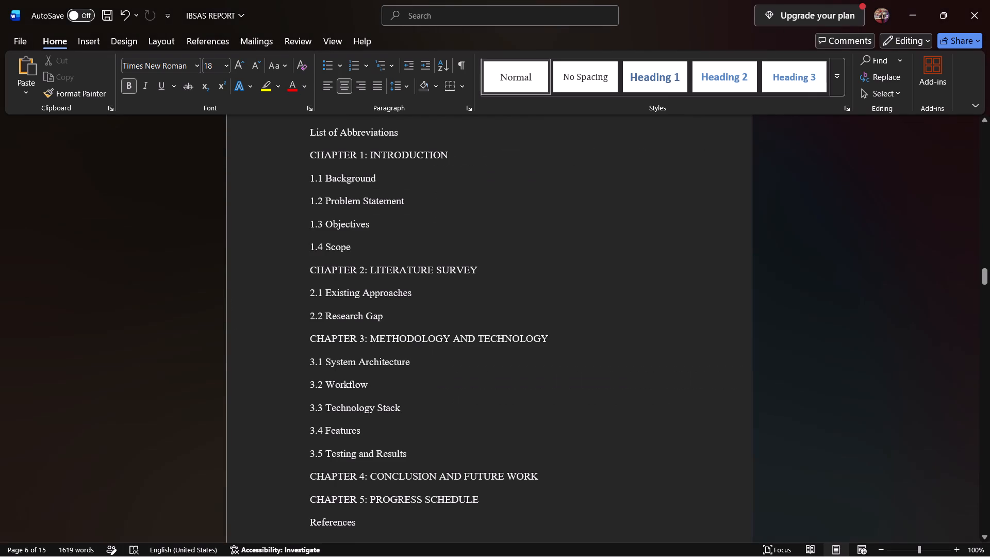
Review the IBSAS report from the Table of Contents through the List of Abbreviations to the opening sections of Chapter 1: Introduction.
scroll(554, 349, down, 3)
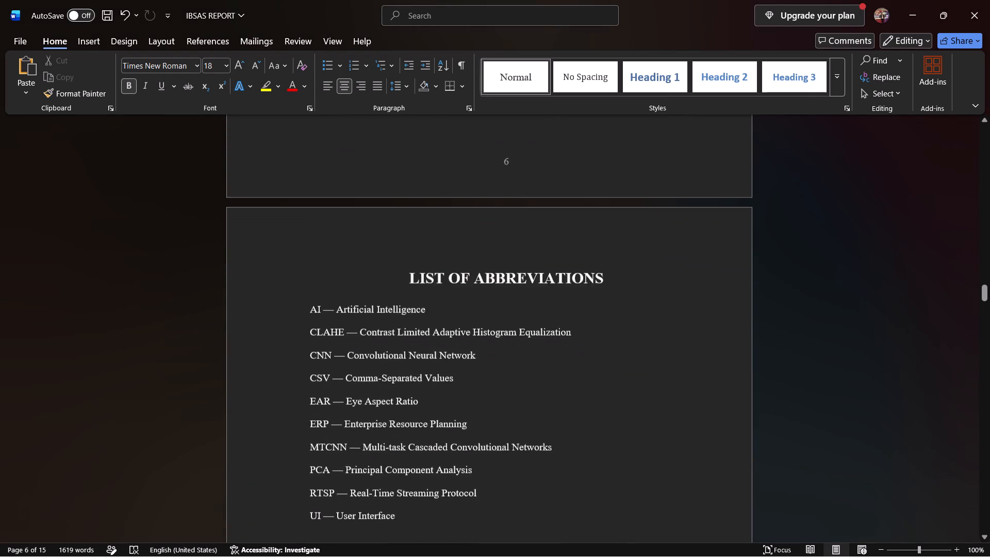
scroll(554, 349, down, 2)
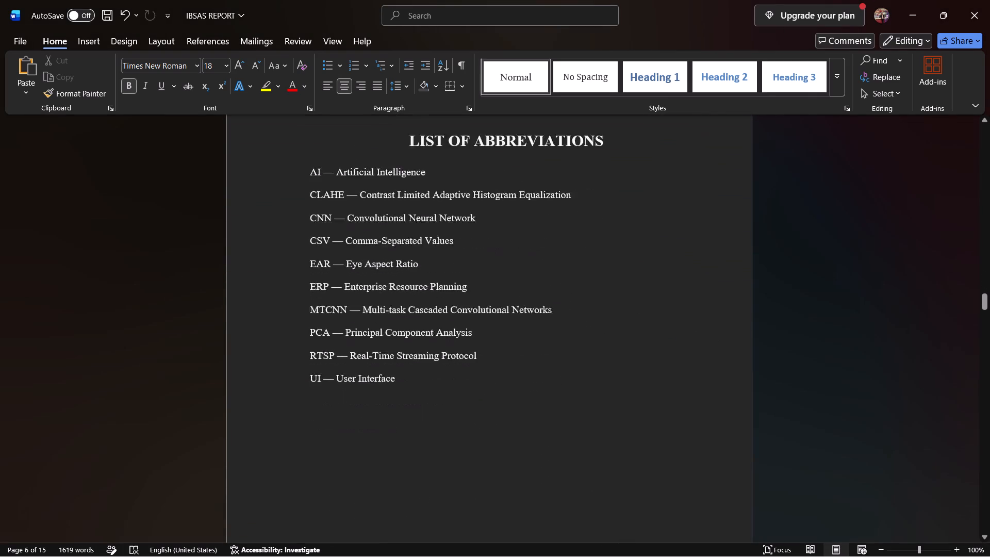
scroll(554, 349, down, 3)
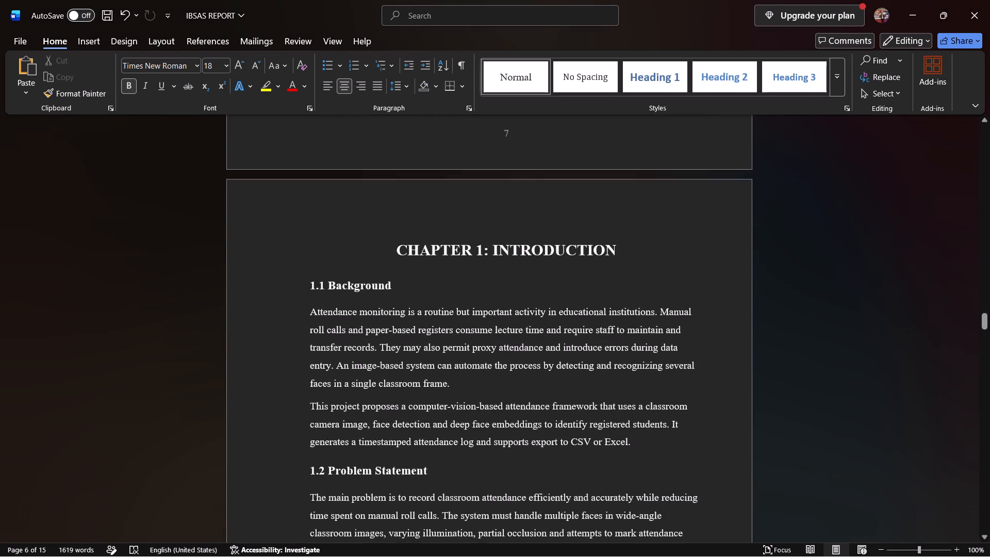
scroll(554, 349, down, 3)
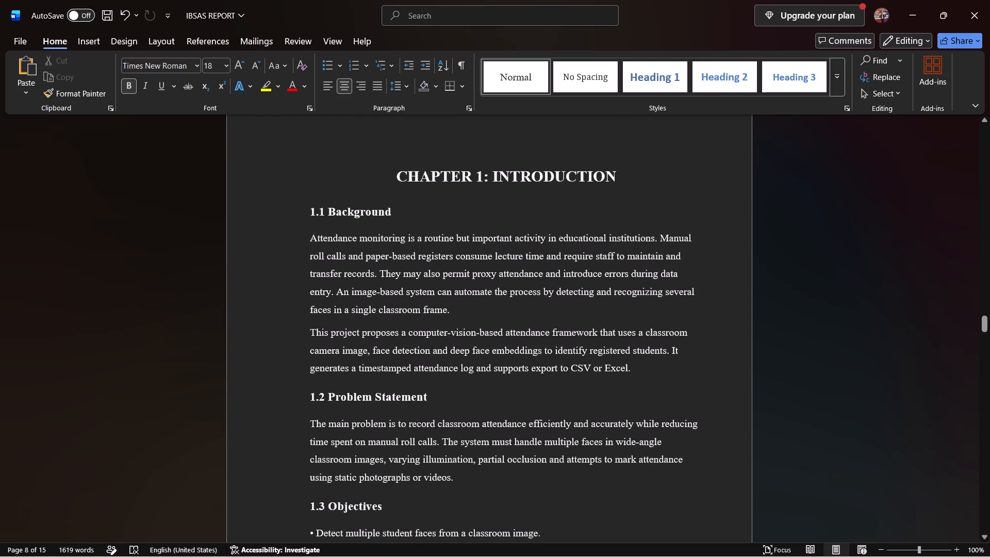
In the IBSAS report's Chapter 1, justify the body paragraphs of 1.1 Background and 1.2 Problem Statement.
drag(311, 234, 674, 369)
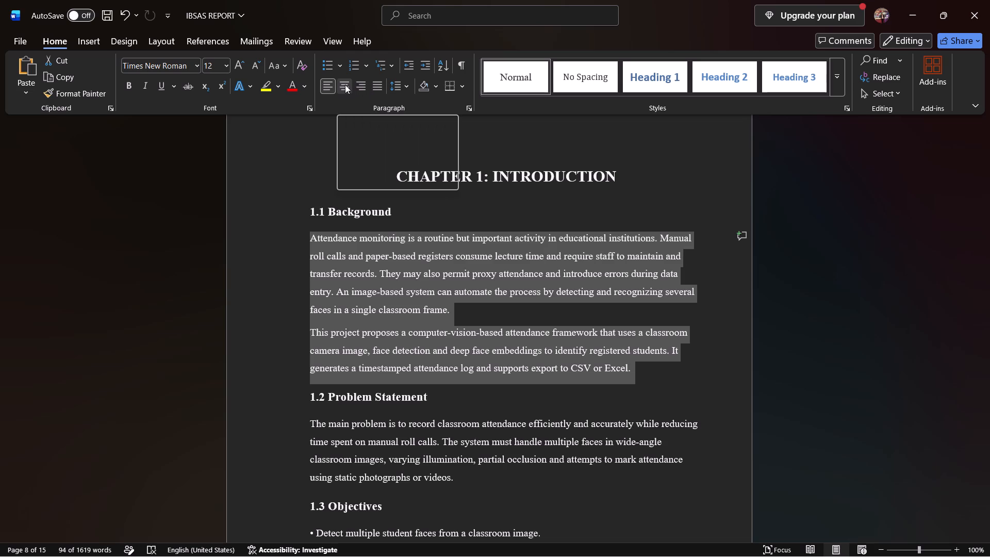
click(377, 85)
click(488, 306)
scroll(488, 306, down, 1)
drag(309, 326, 427, 379)
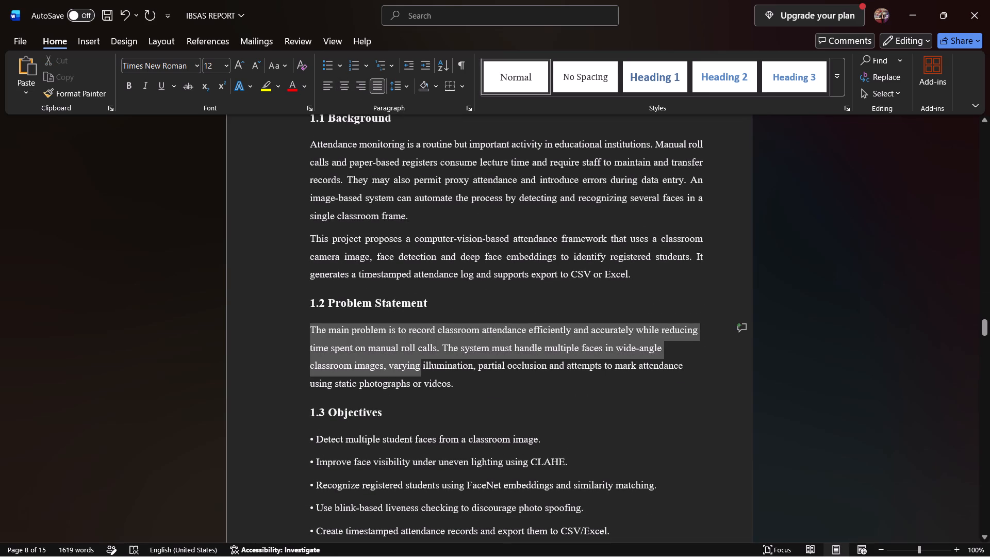
drag(427, 379, 449, 379)
click(378, 84)
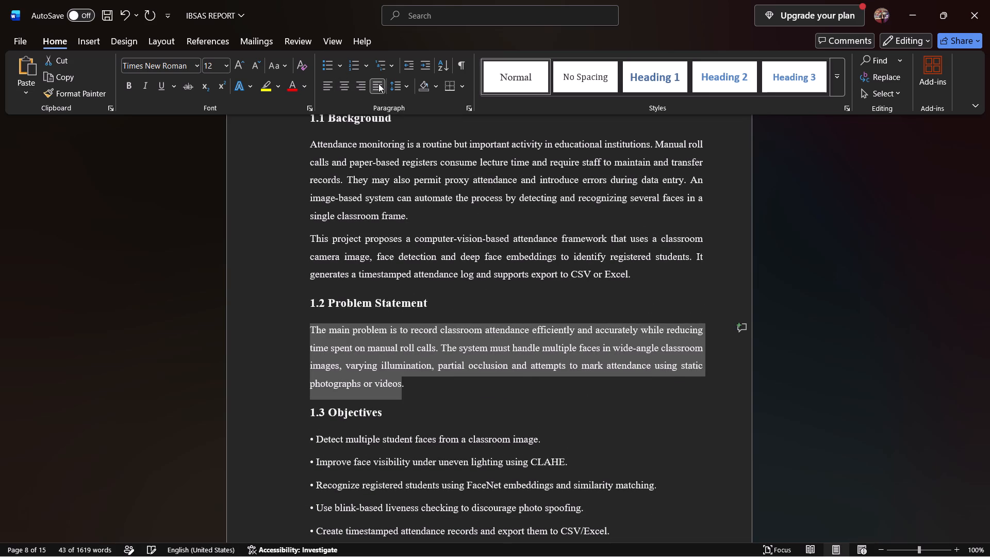
click(469, 423)
Justify all the bulleted lines under 1.3 Objectives, from face detection to lightweight implementation.
scroll(469, 423, down, 1)
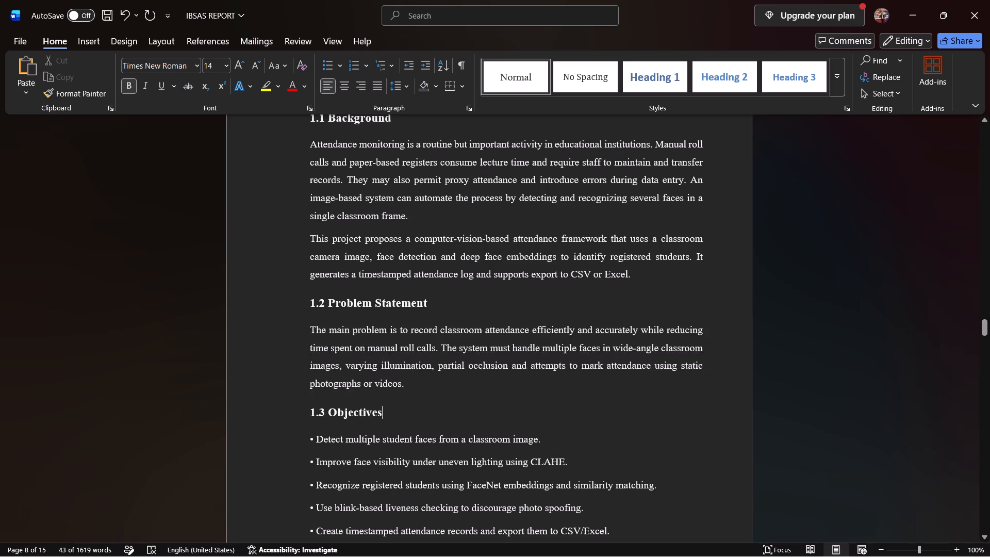
scroll(469, 423, down, 1)
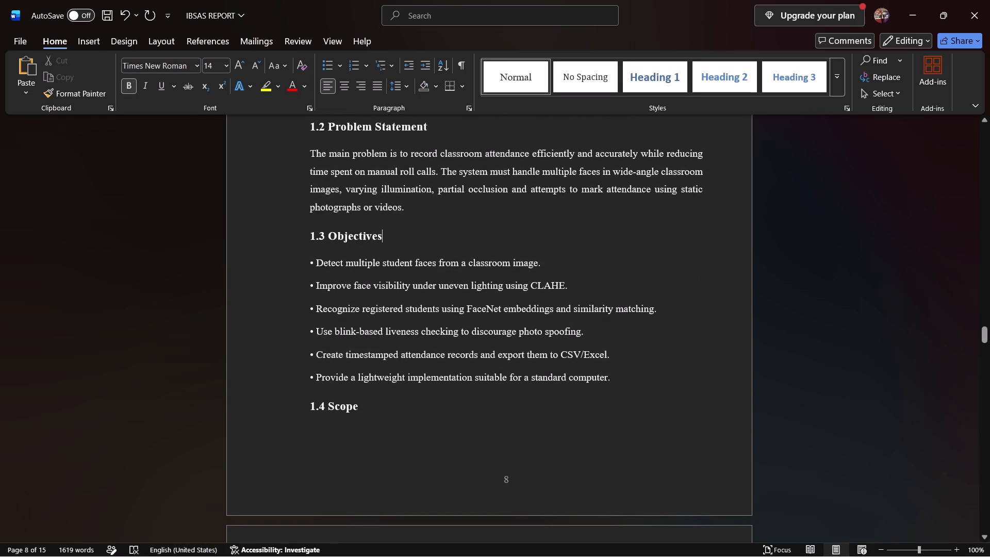
drag(314, 264, 613, 379)
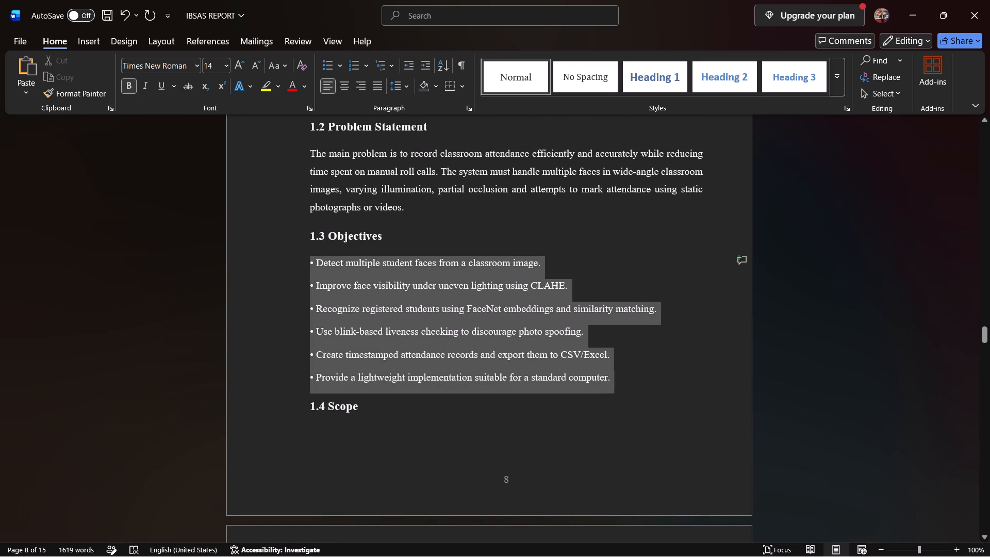
drag(613, 379, 619, 380)
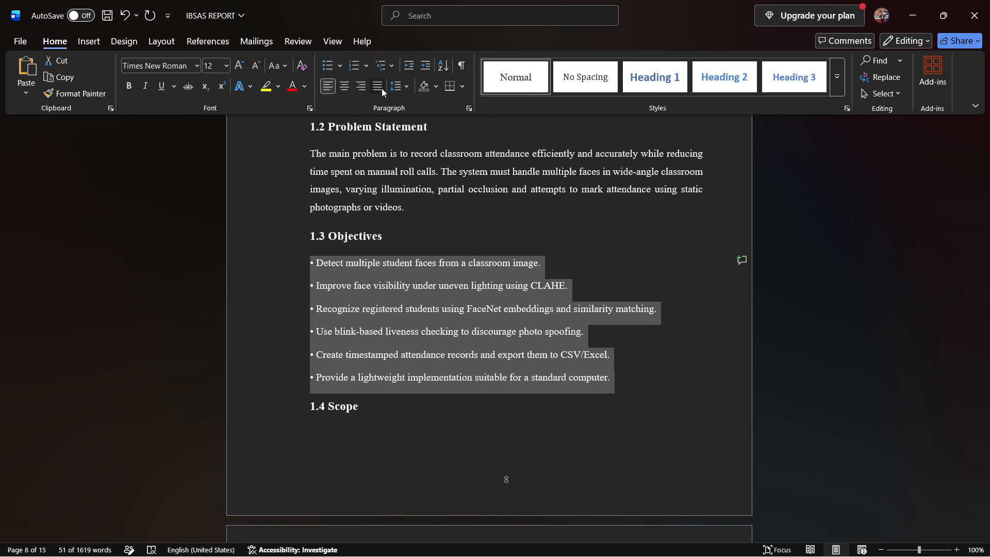
click(382, 88)
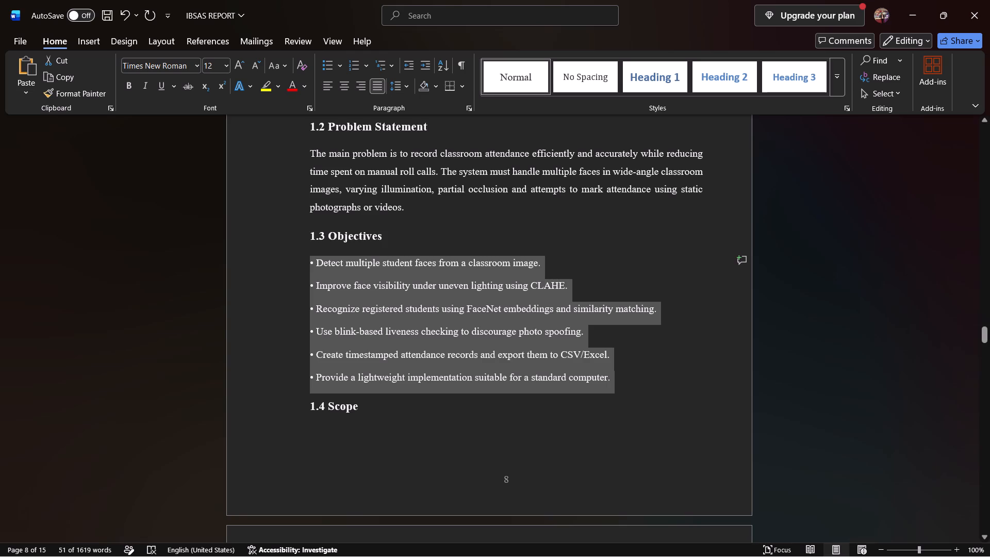
click(477, 450)
Justify the 1.4 Scope paragraph that starts with "The project focuses on classroom image/frame-based attendance".
scroll(477, 450, down, 4)
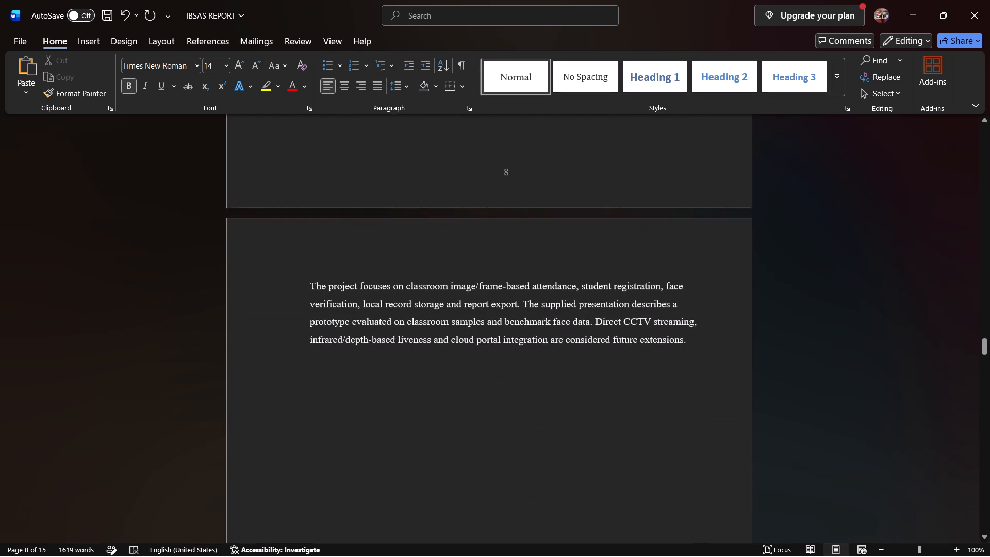
drag(310, 289, 635, 348)
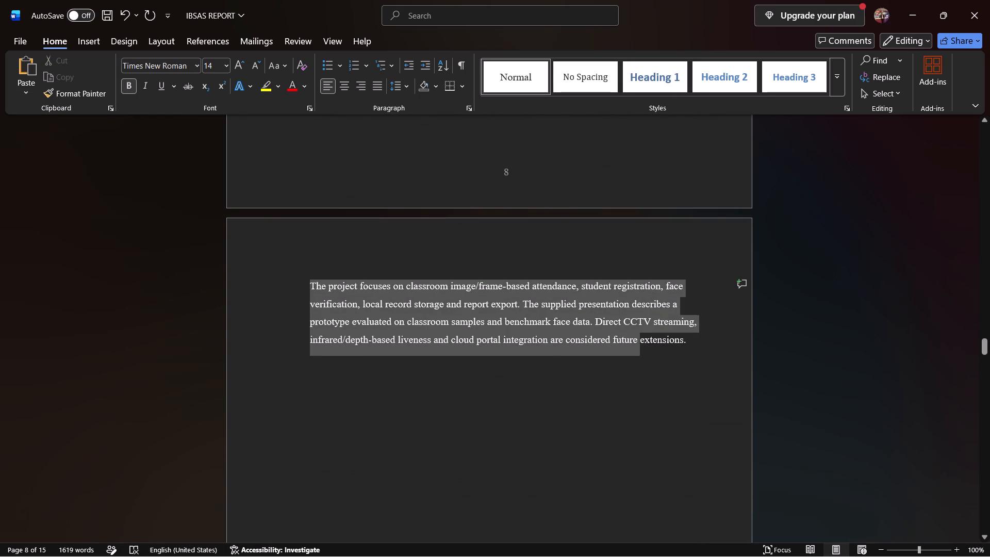
drag(635, 348, 635, 348)
click(548, 354)
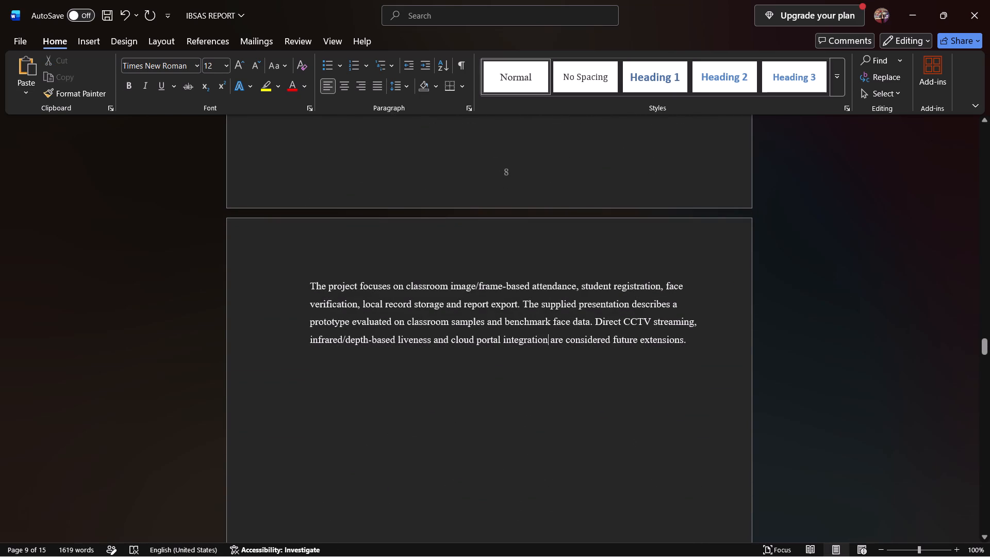
drag(308, 282, 712, 338)
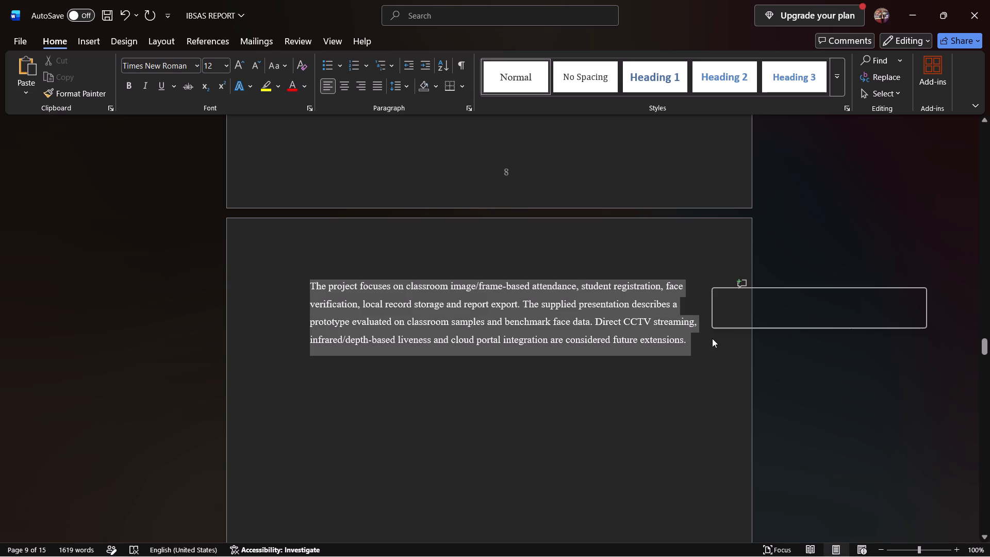
click(377, 82)
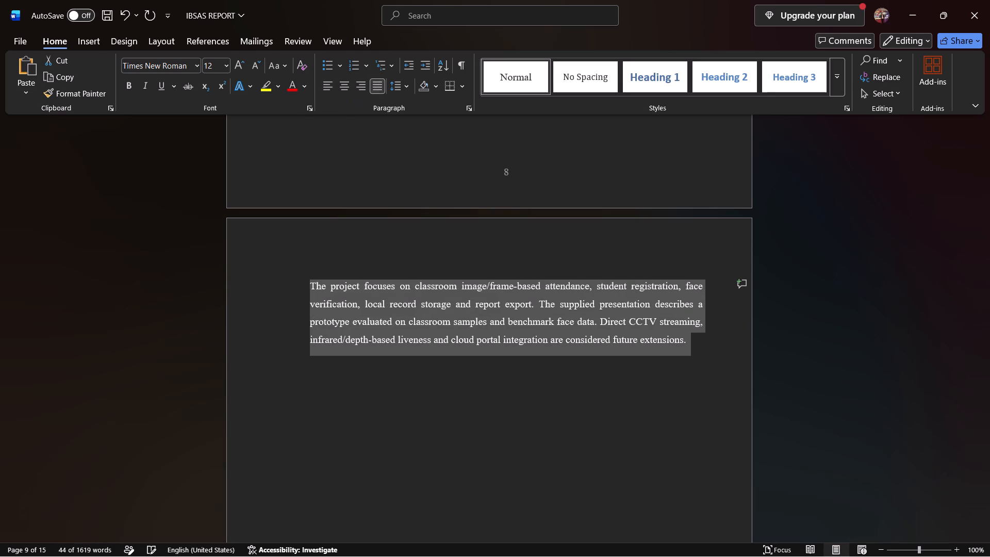
click(496, 403)
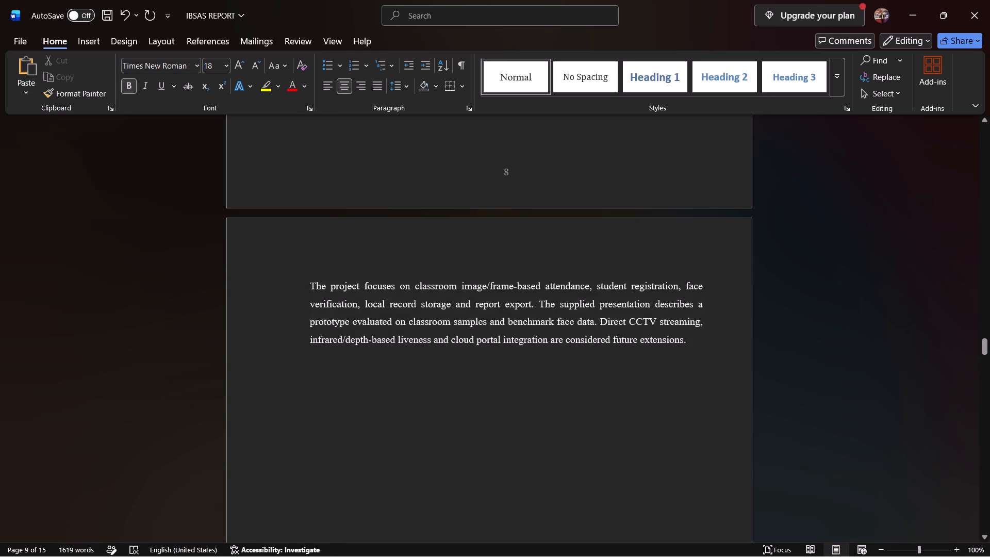
Look over Chapter 2: Literature Survey and justify the paragraph under 2.1 Research Gap.
scroll(496, 403, down, 4)
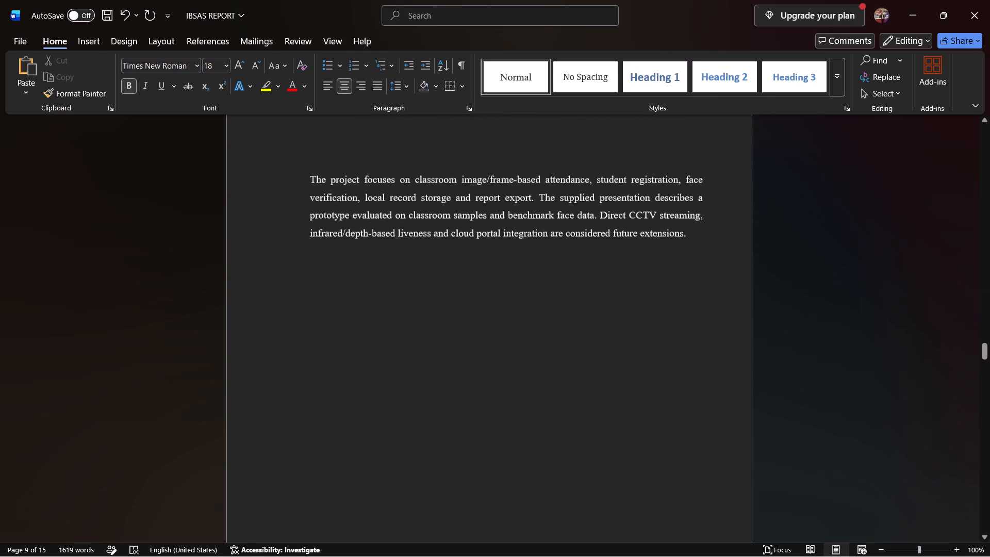
scroll(496, 403, down, 2)
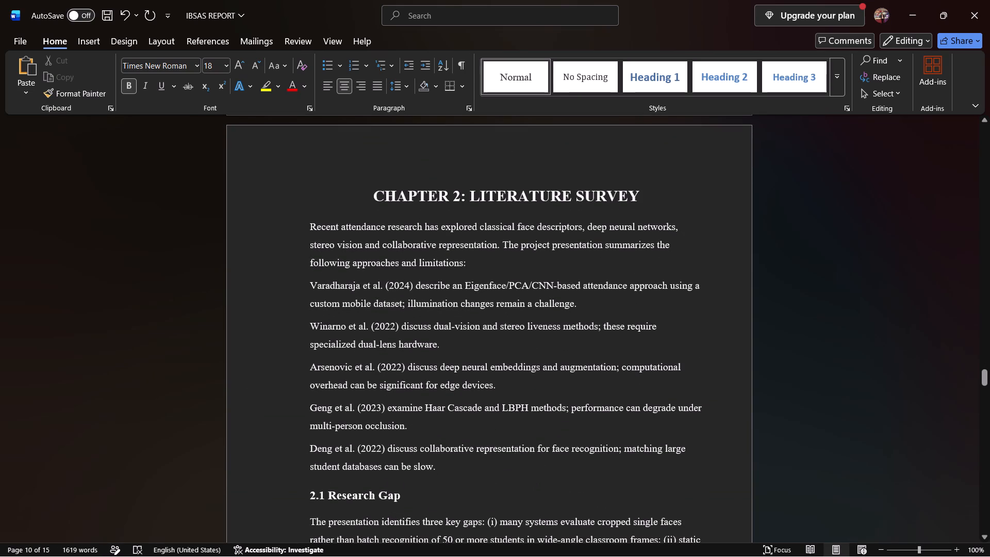
scroll(305, 225, down, 1)
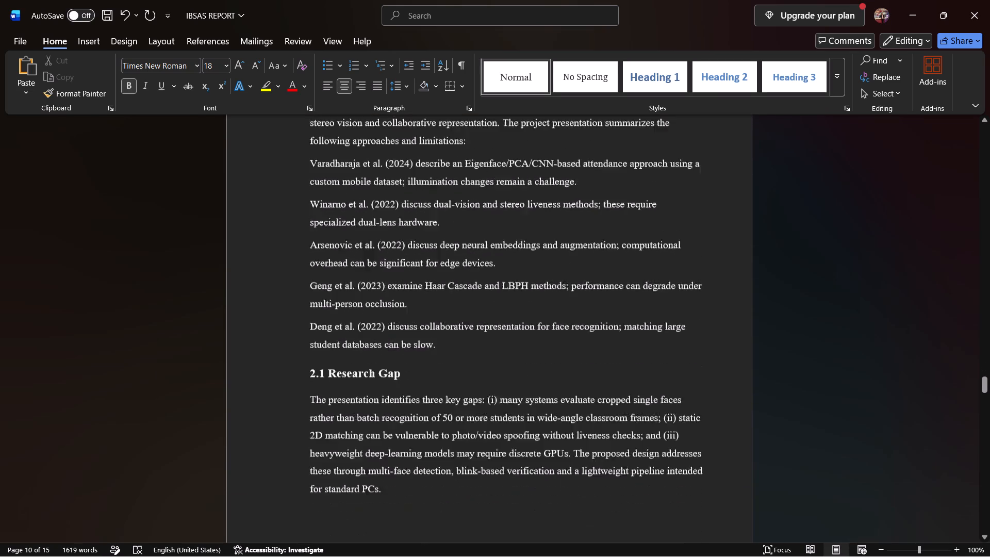
scroll(305, 225, down, 1)
scroll(305, 225, up, 4)
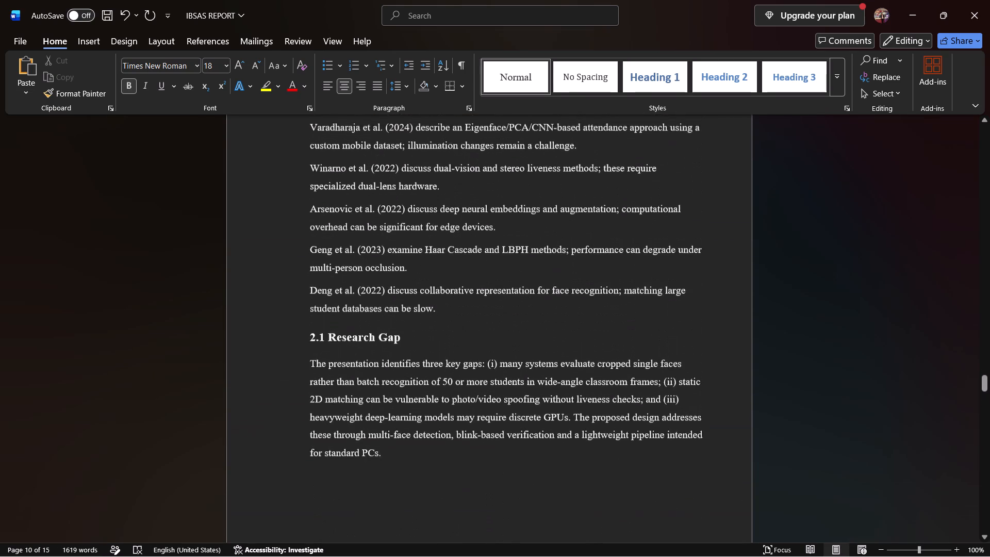
scroll(305, 225, up, 1)
scroll(305, 225, down, 2)
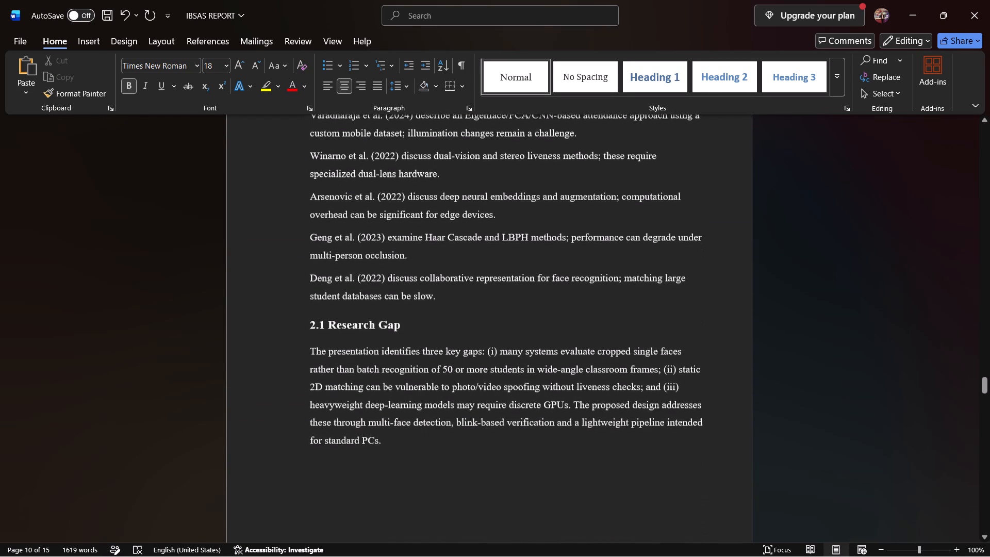
scroll(305, 225, down, 1)
scroll(305, 225, up, 4)
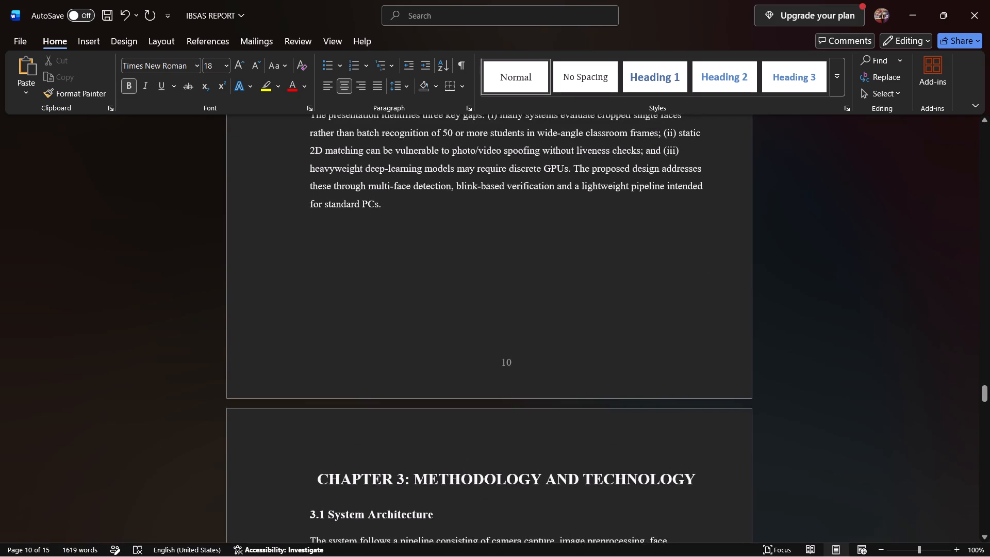
scroll(299, 247, up, 1)
drag(309, 160, 369, 232)
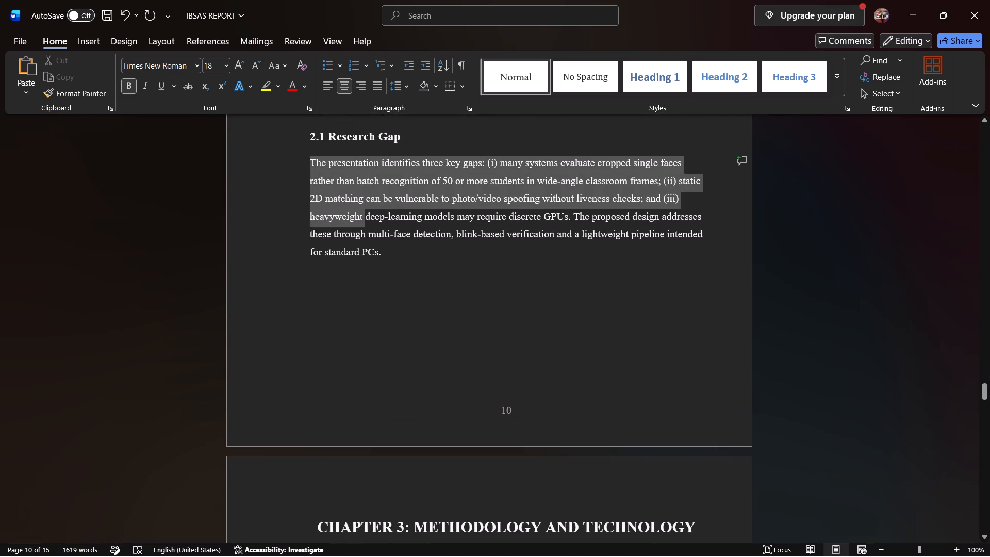
drag(369, 232, 386, 253)
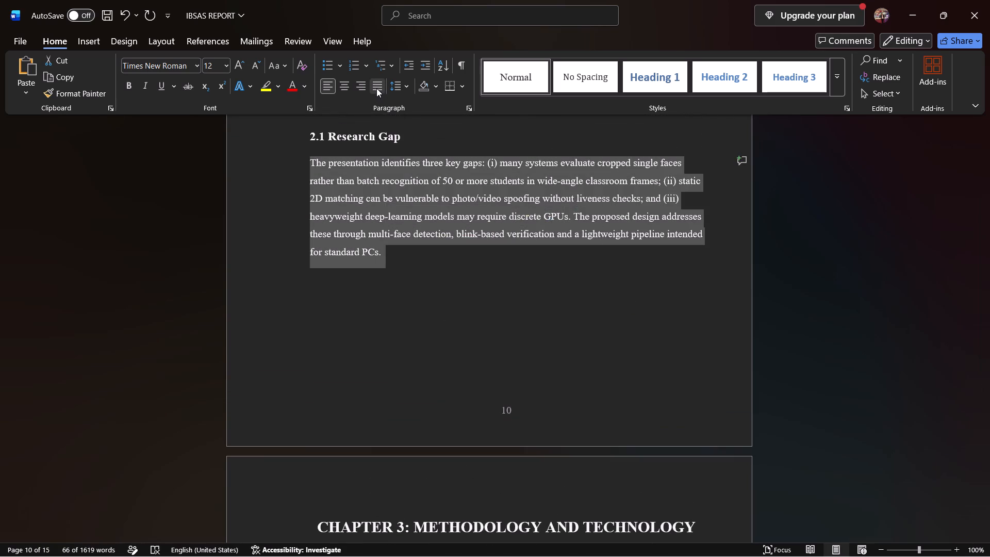
click(376, 88)
click(407, 355)
In Chapter 3, justify the 3.1 System Architecture paragraph and the 3.2 Workflow section including its heading.
scroll(407, 355, down, 1)
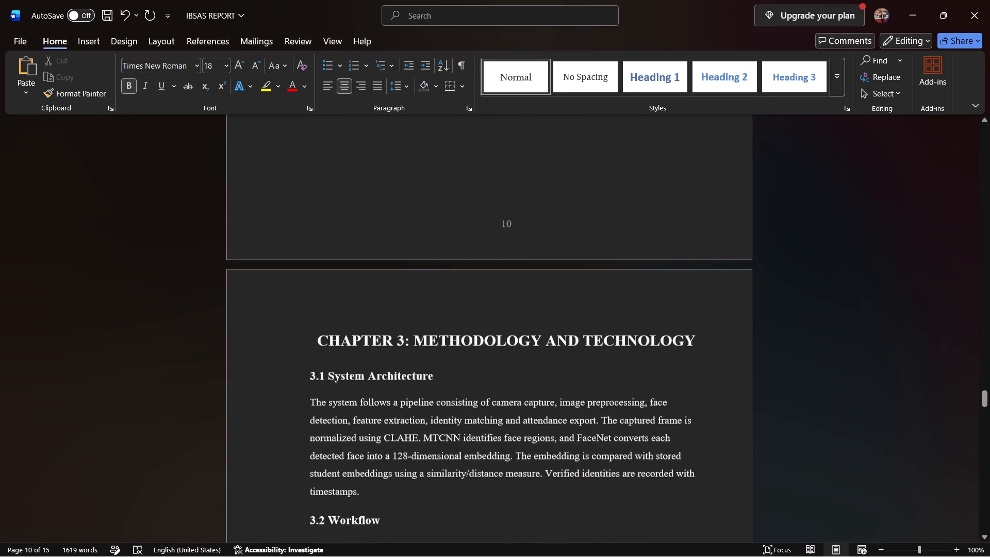
scroll(407, 355, down, 1)
drag(306, 313, 352, 376)
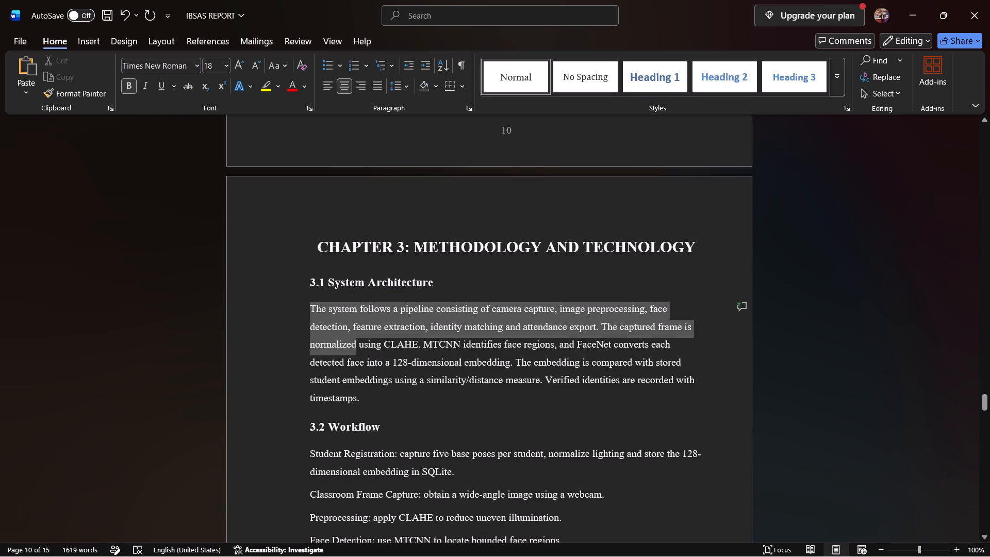
drag(352, 376, 367, 406)
click(375, 93)
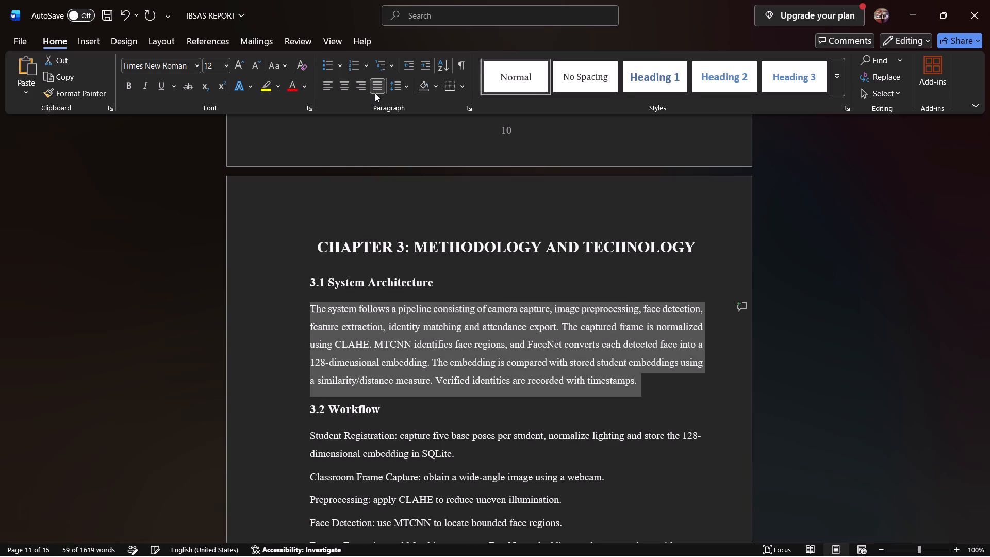
scroll(394, 369, down, 2)
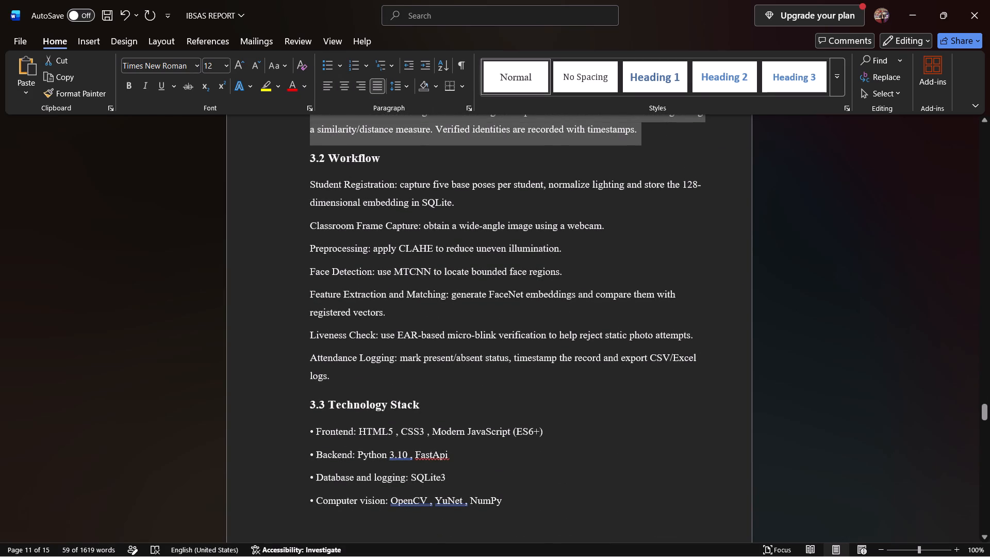
drag(304, 176, 432, 387)
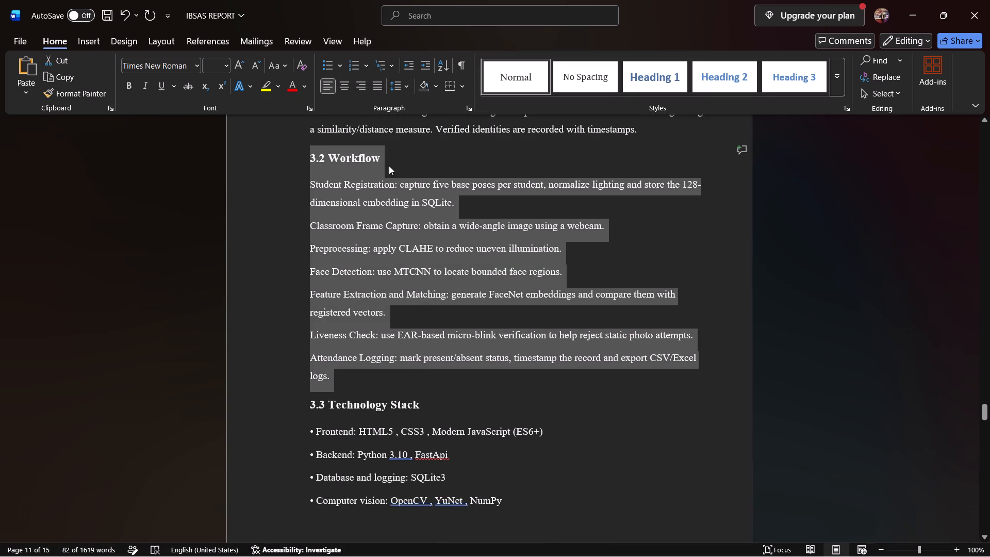
click(373, 86)
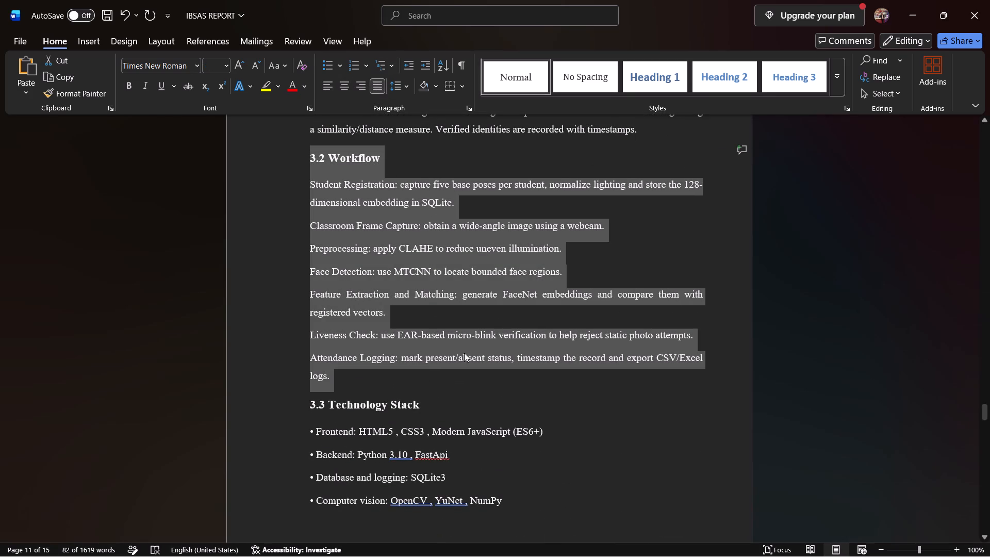
click(510, 385)
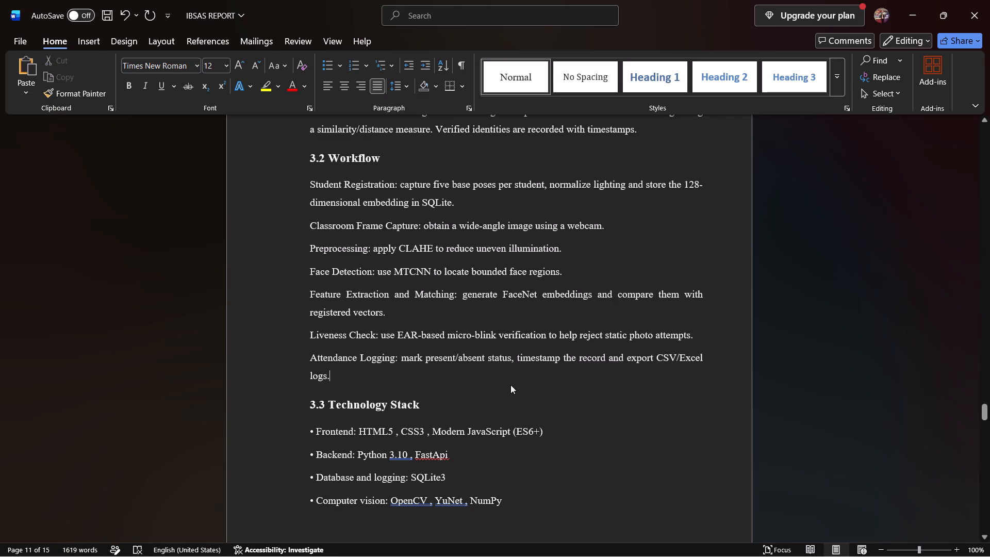
Justify the opening paragraph of Chapter 4: Conclusion and Future Work, which starts with "The Image-Based Student Attendance System".
scroll(510, 385, down, 2)
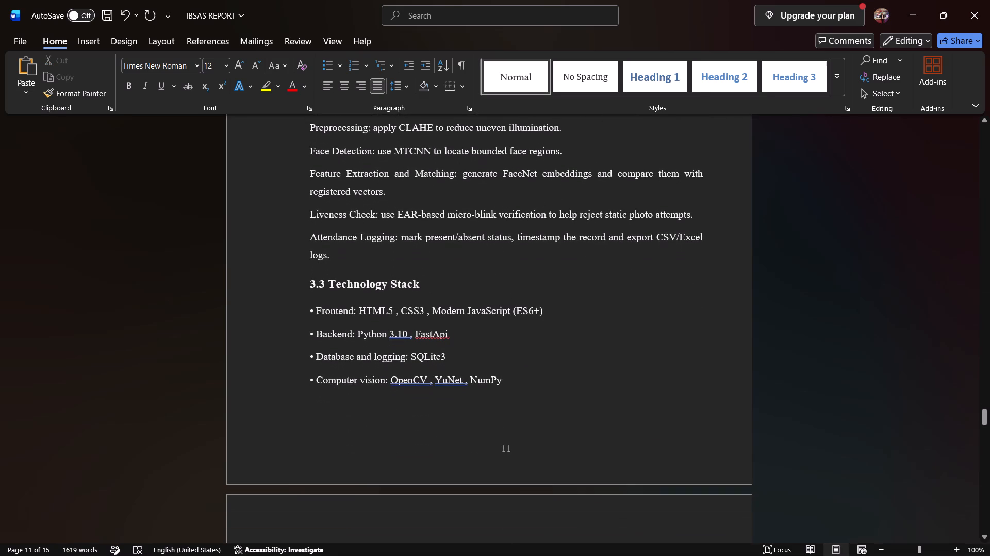
scroll(473, 437, down, 3)
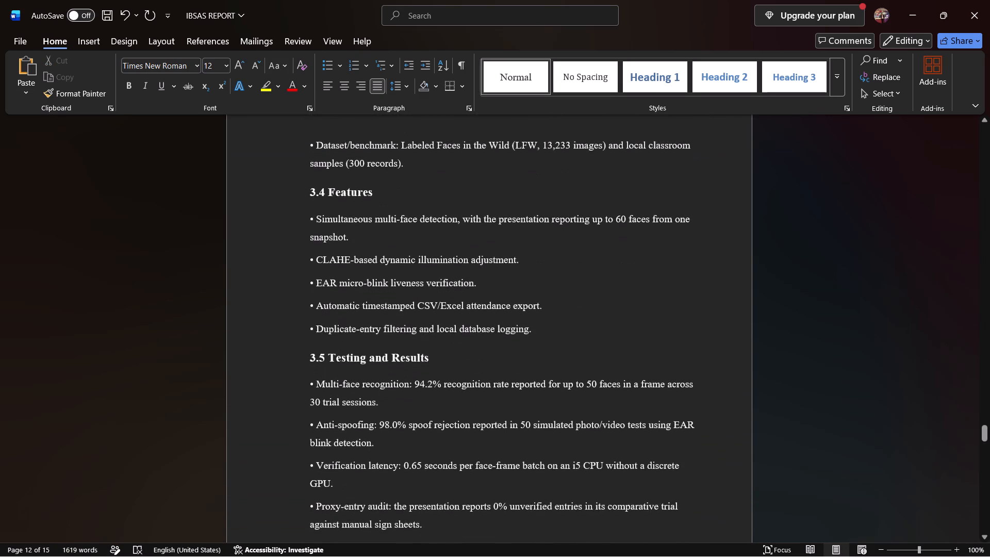
scroll(473, 437, down, 1)
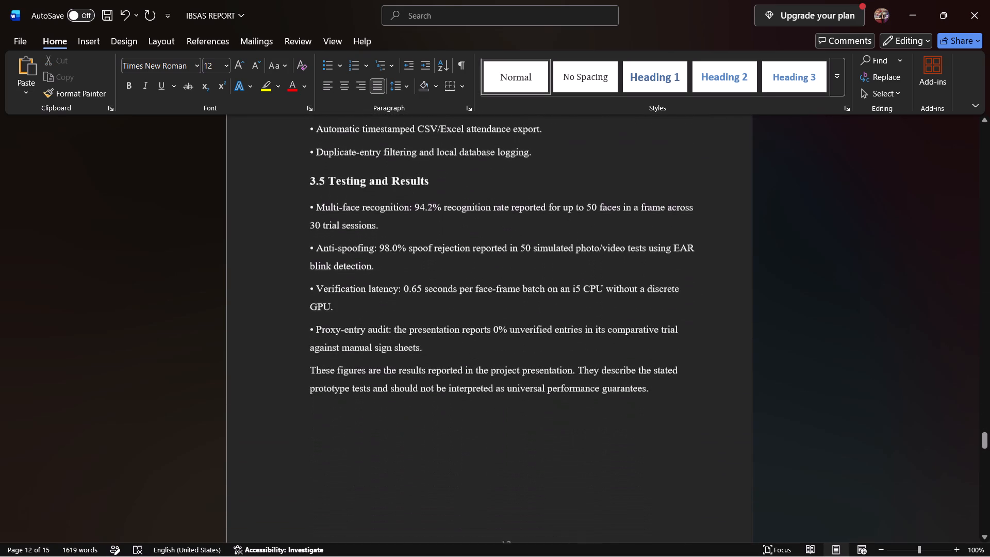
scroll(473, 437, down, 2)
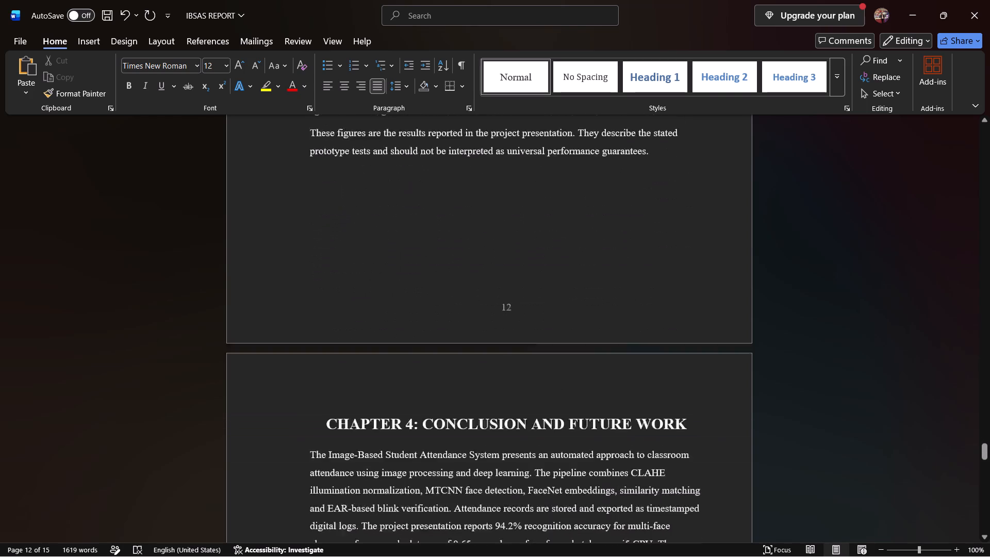
scroll(473, 437, down, 2)
drag(304, 193, 424, 327)
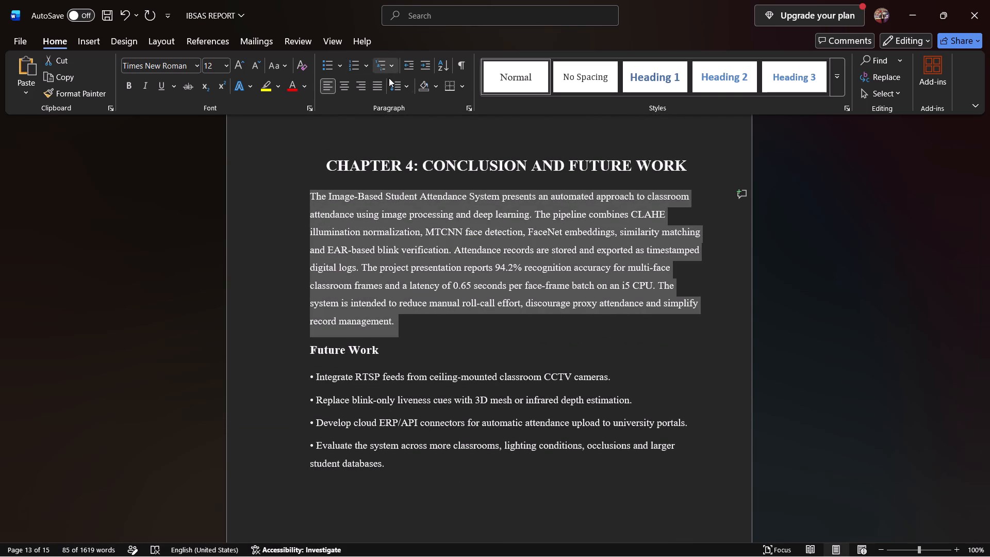
click(381, 88)
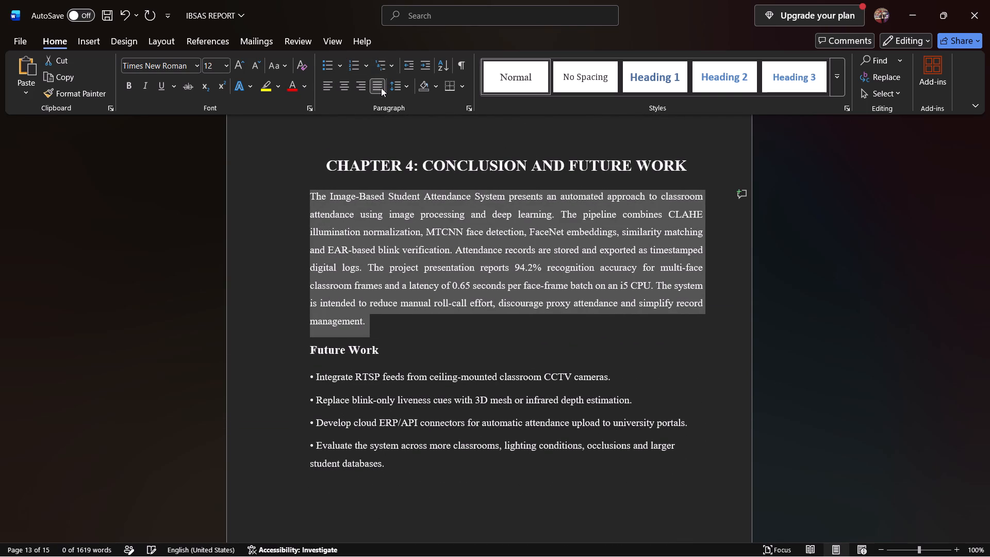
Justify the whole REFERENCES page, including its heading and entries [1] to [6].
scroll(405, 314, down, 7)
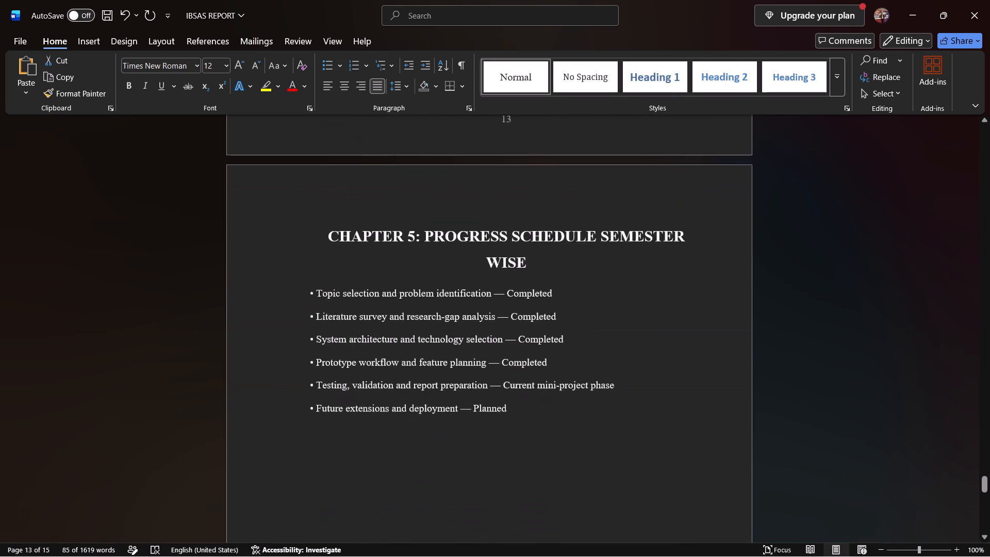
scroll(405, 314, down, 1)
click(420, 400)
scroll(420, 400, down, 5)
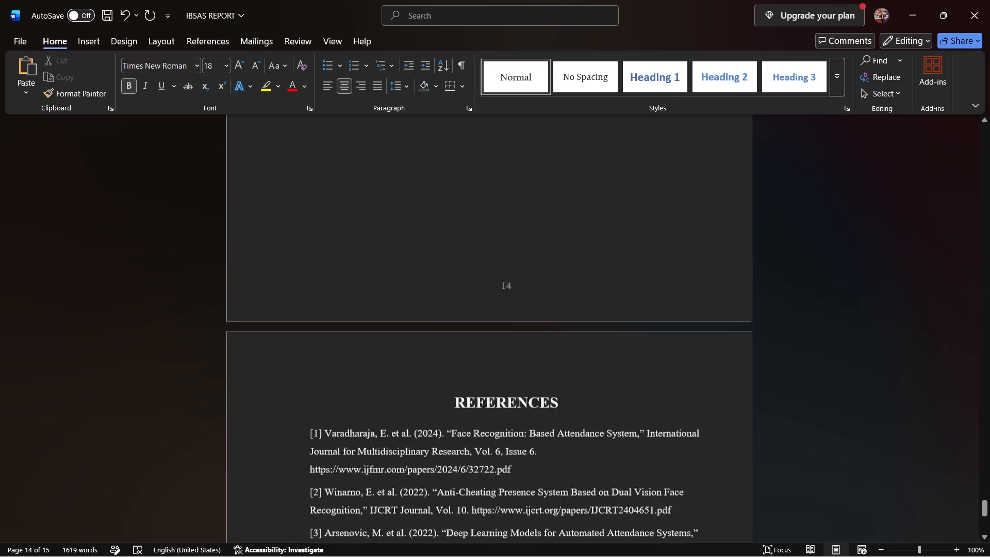
scroll(420, 400, down, 1)
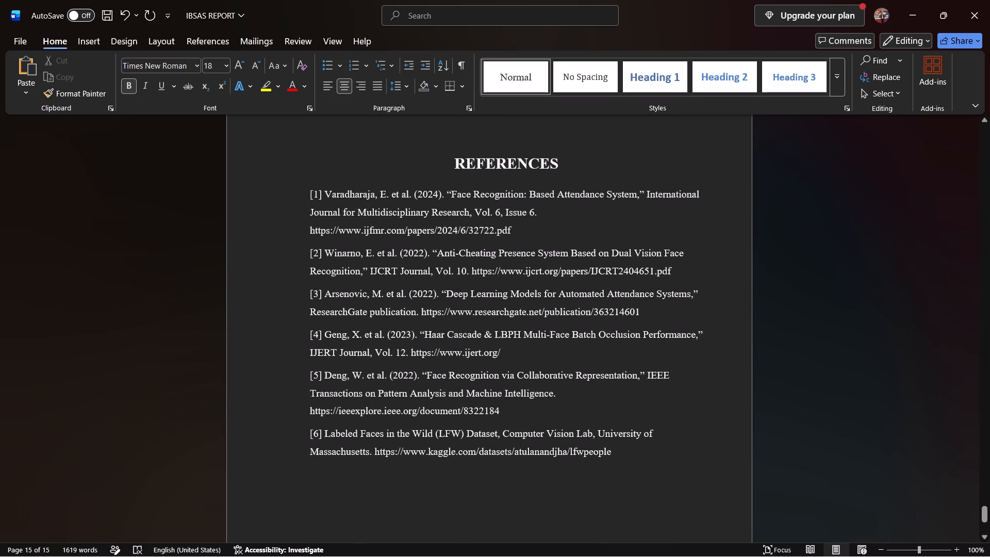
drag(308, 186, 605, 464)
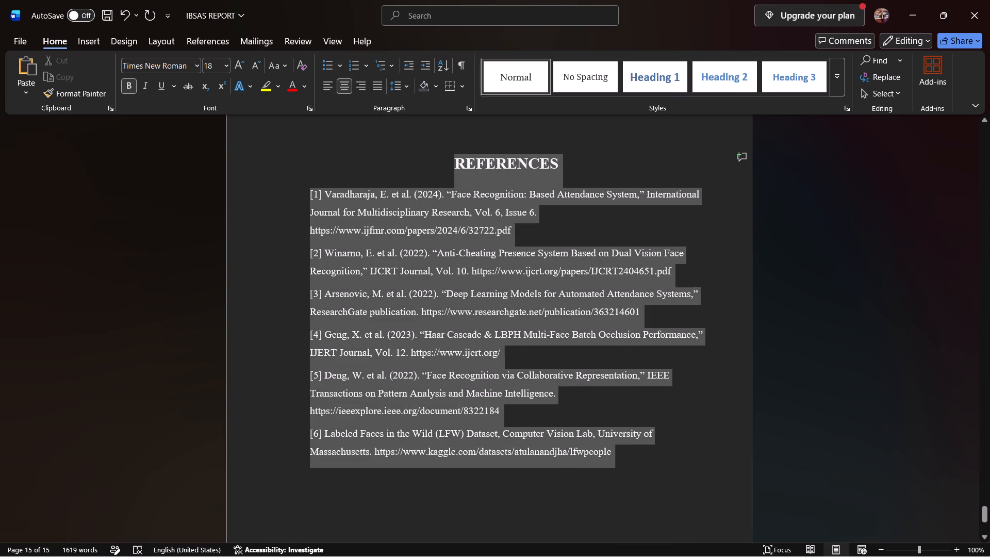
drag(605, 464, 607, 463)
click(380, 87)
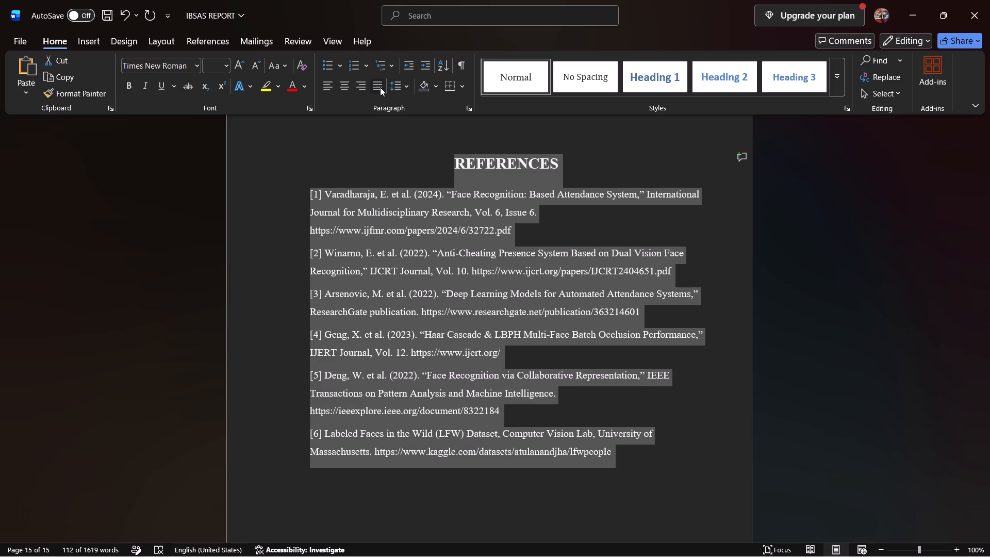
Centre the REFERENCES heading above the list of sources.
click(435, 169)
drag(311, 160, 387, 157)
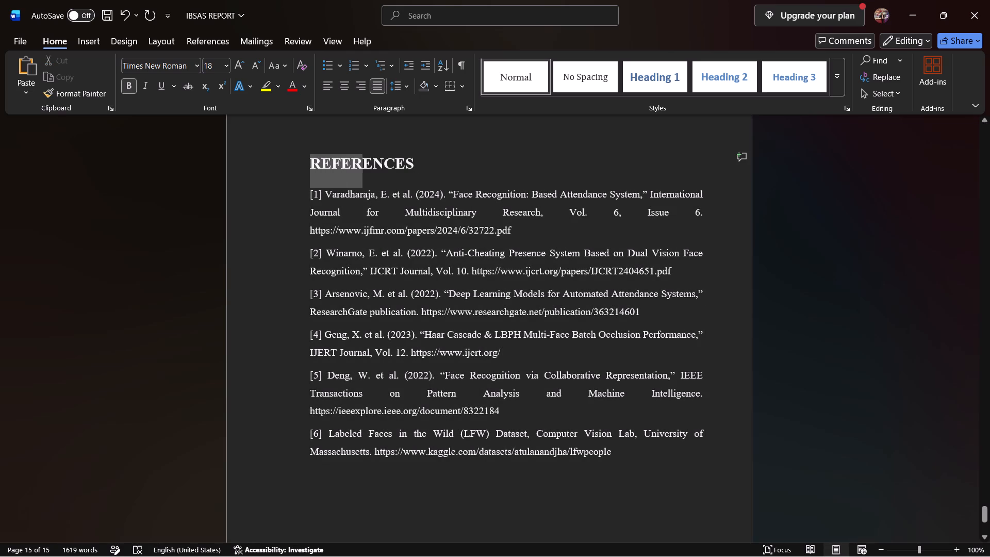
drag(387, 157, 414, 156)
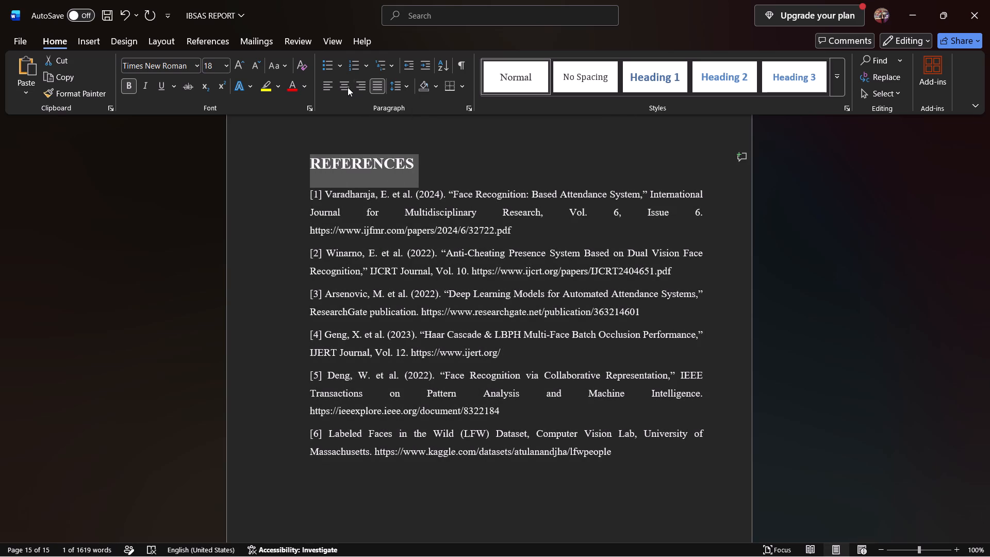
click(346, 87)
click(546, 497)
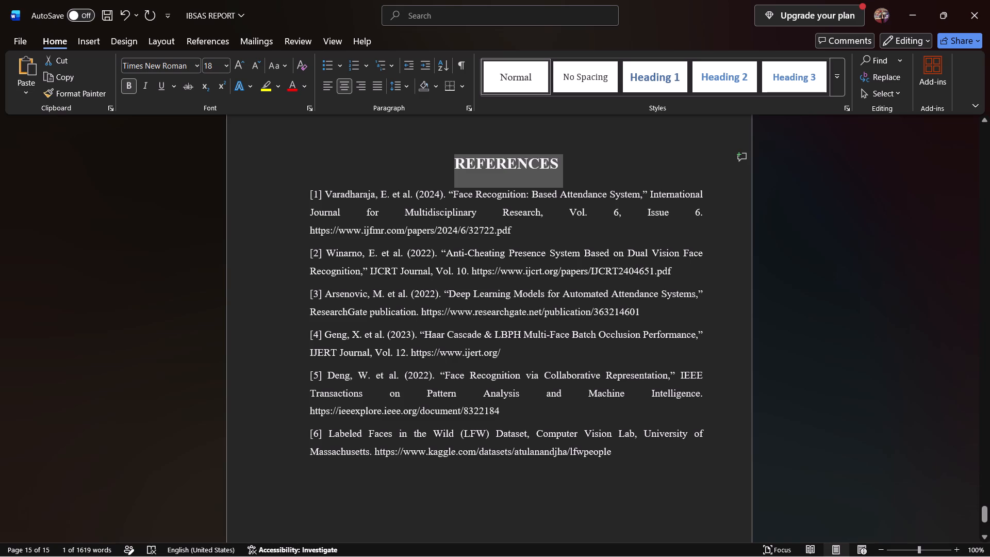
Check the end of the report, and switch to the Mini Project-report-template to examine its format guidelines on style, footnotes, page numbering and spiral specifications.
scroll(546, 497, down, 1)
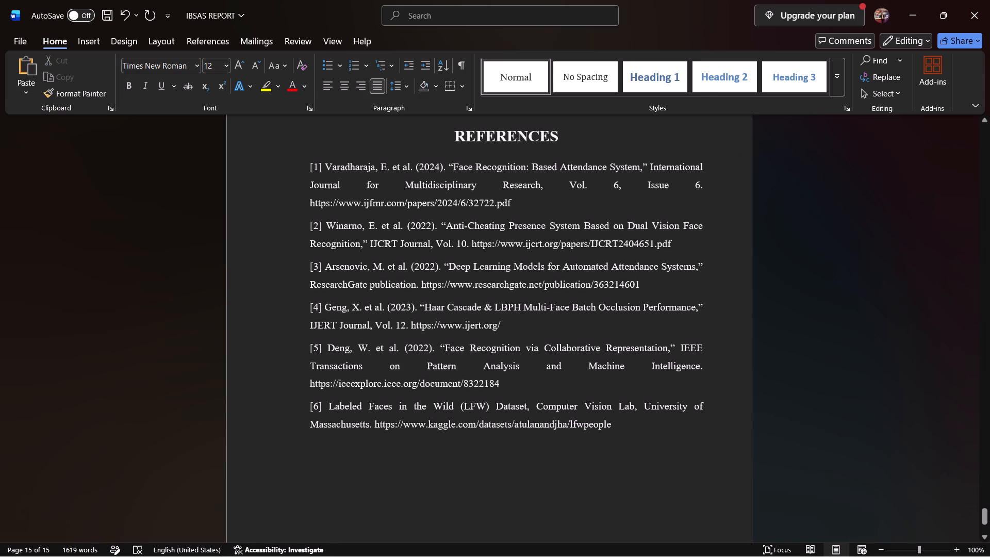
scroll(546, 497, down, 5)
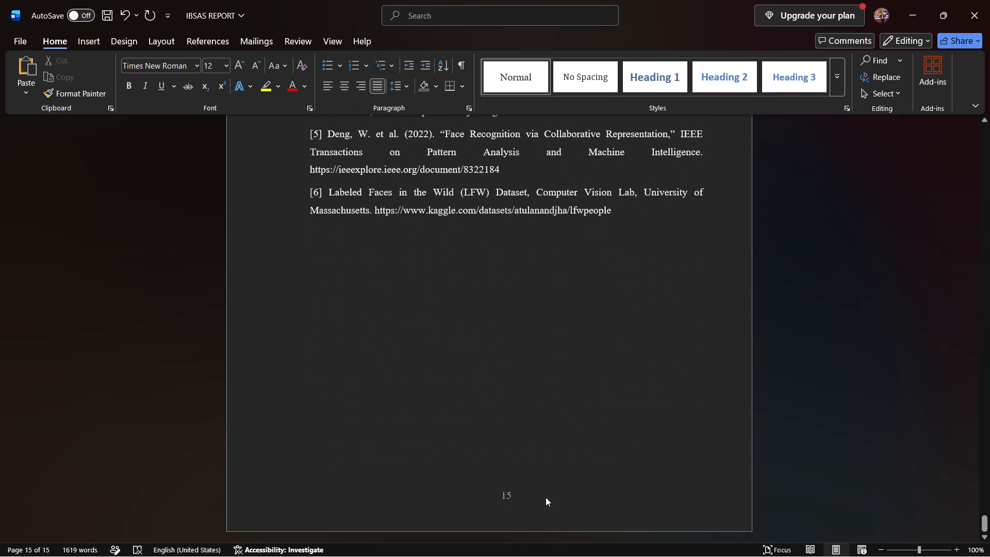
scroll(546, 497, down, 2)
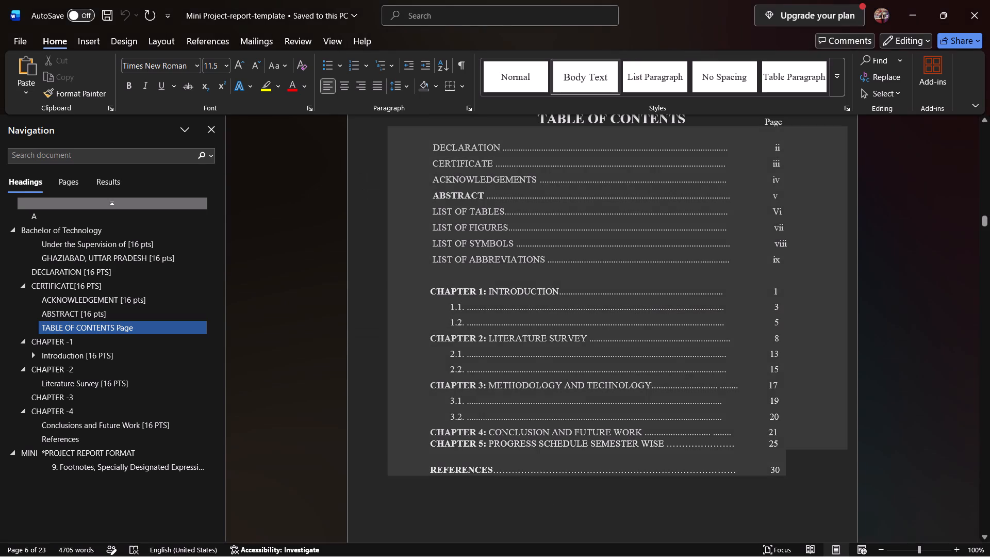
scroll(540, 388, down, 1)
click(566, 486)
scroll(566, 486, down, 7)
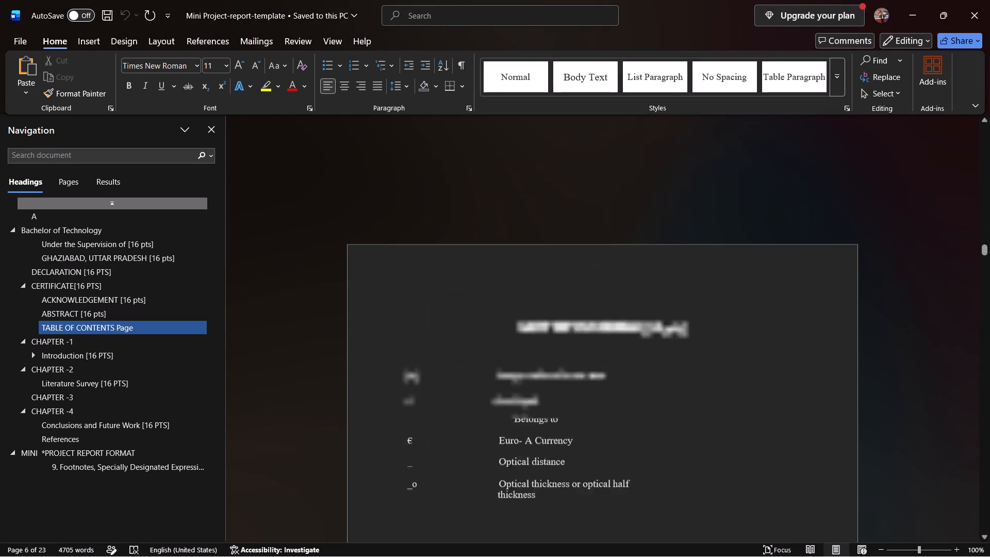
scroll(566, 486, down, 20)
scroll(566, 486, down, 9)
scroll(566, 486, down, 20)
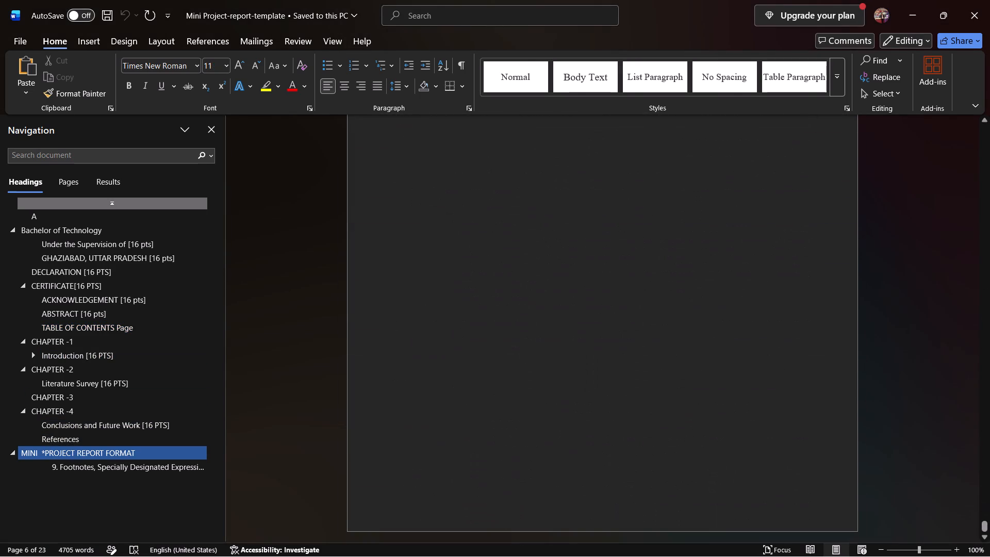
scroll(566, 486, down, 1)
scroll(566, 486, up, 4)
scroll(566, 486, down, 1)
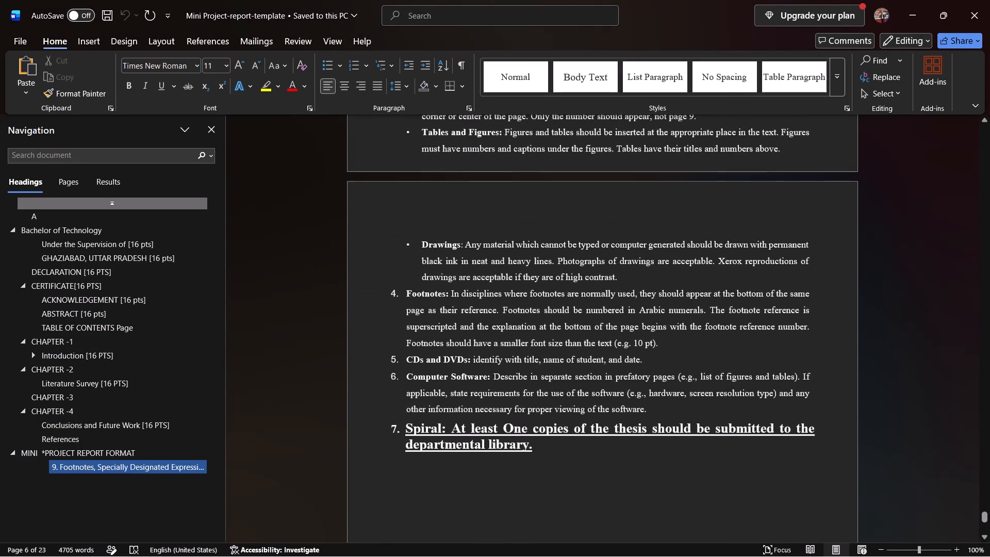
scroll(566, 486, down, 1)
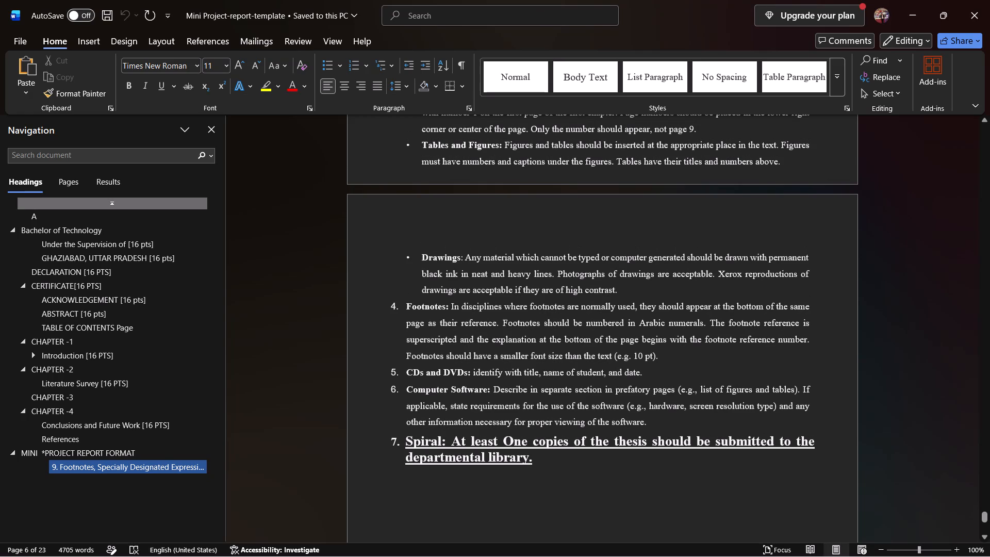
scroll(566, 486, up, 2)
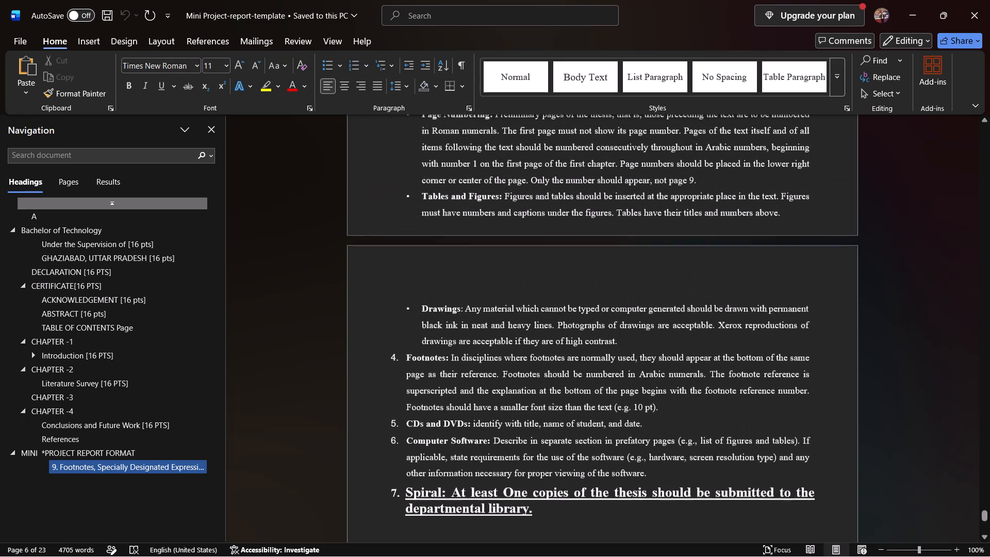
scroll(566, 486, up, 3)
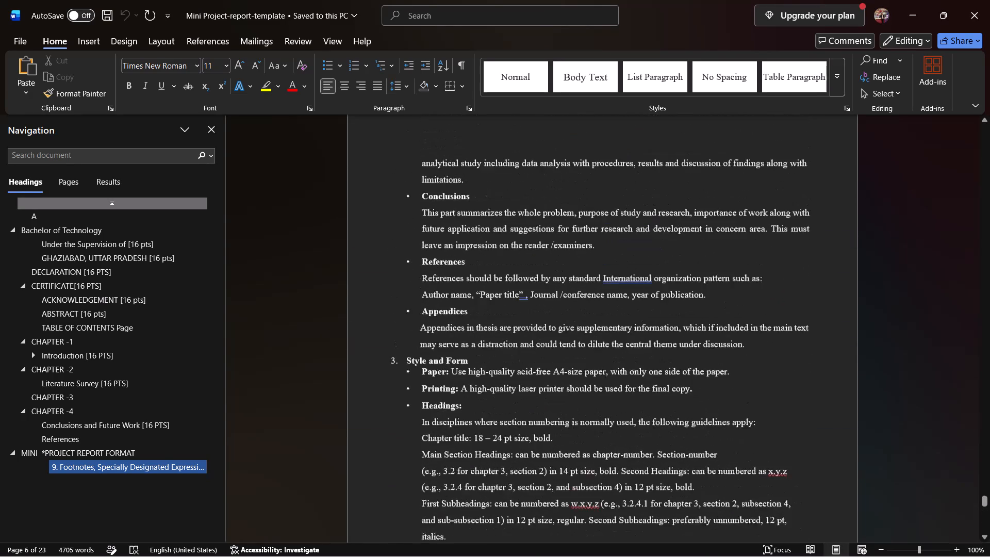
scroll(566, 486, up, 7)
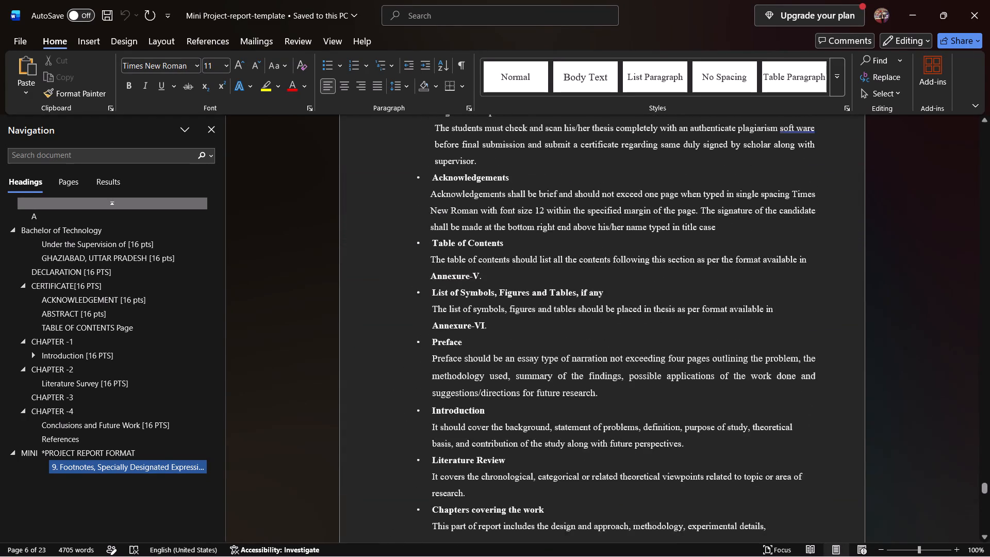
scroll(566, 486, up, 3)
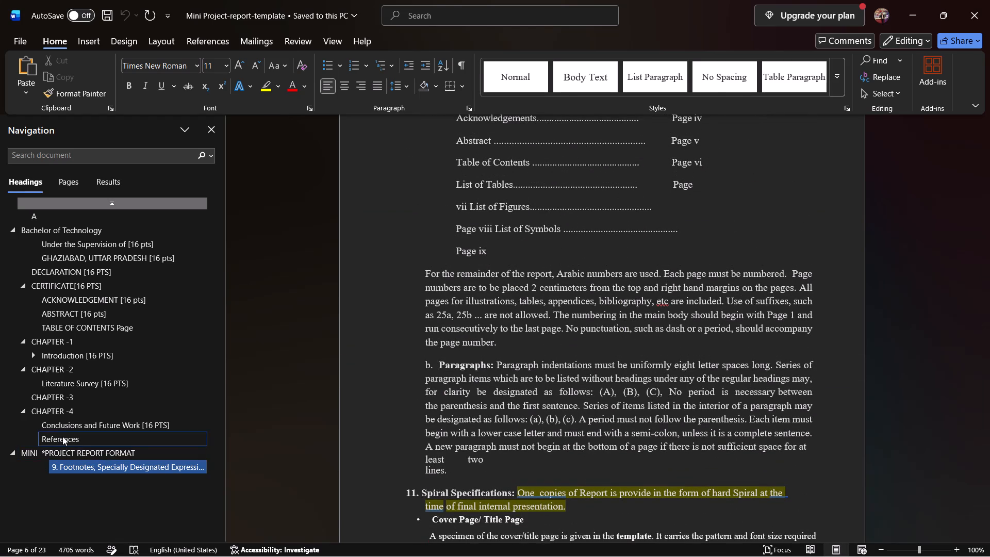
Go to the template's References section and examine its citation rules, the conclusions guidelines and the progress report page.
click(62, 436)
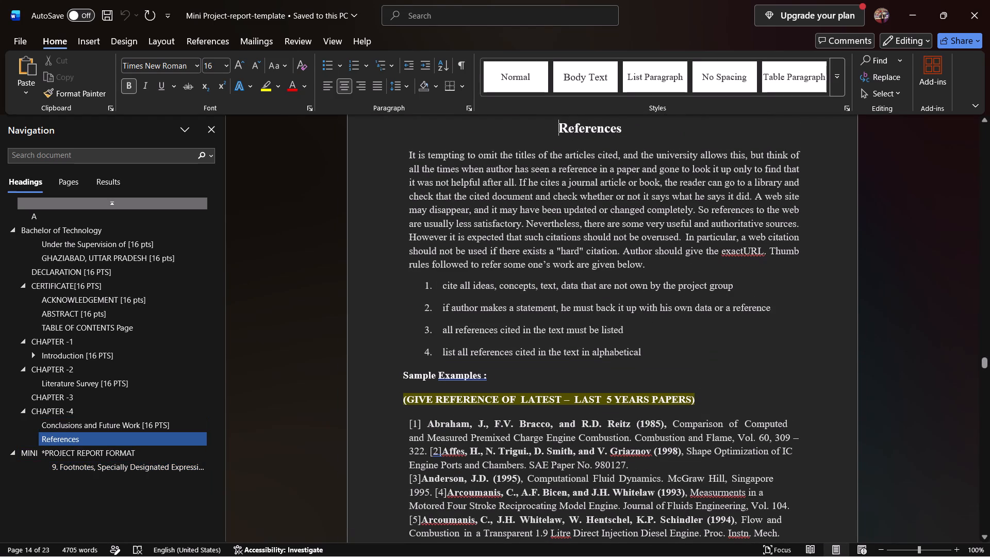
scroll(681, 536, down, 1)
scroll(681, 536, up, 2)
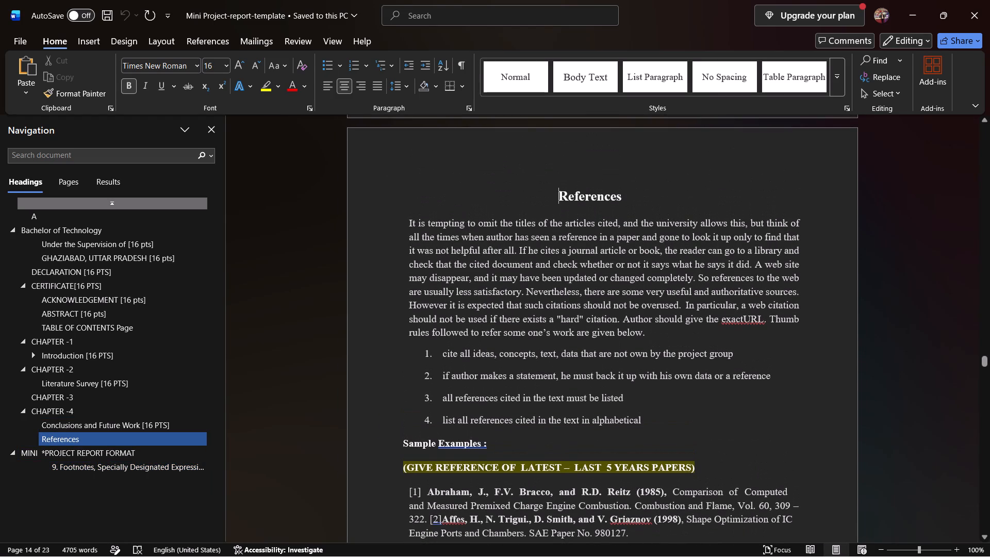
scroll(681, 536, up, 4)
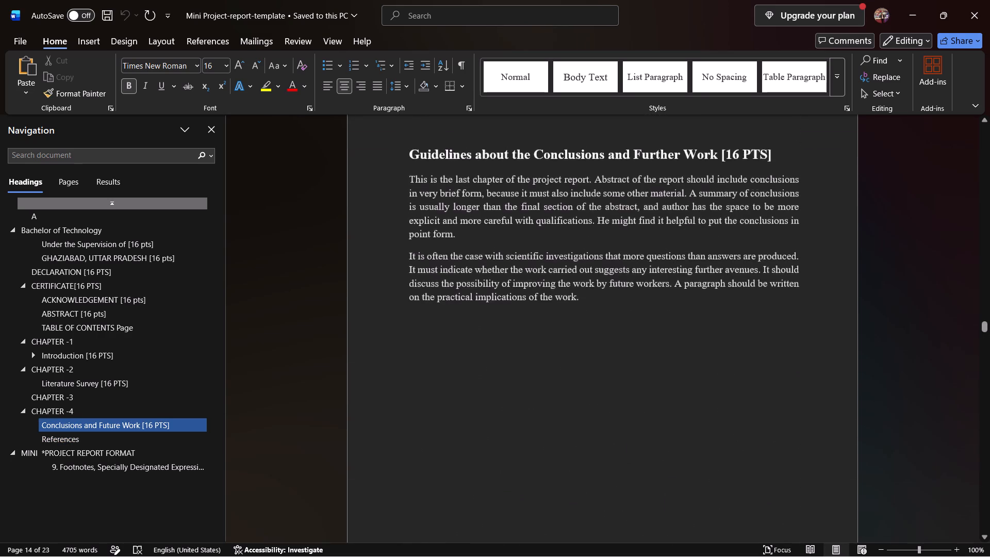
scroll(681, 536, down, 6)
scroll(681, 536, up, 1)
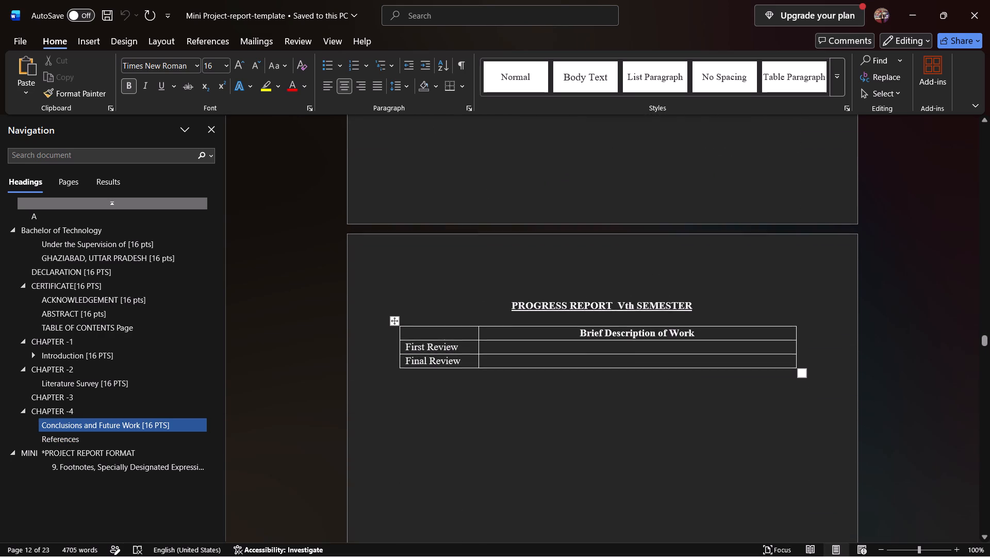
Review the template backwards from the chapter pages through the Introduction guidelines and List of Symbols to the Abstract.
scroll(681, 536, up, 6)
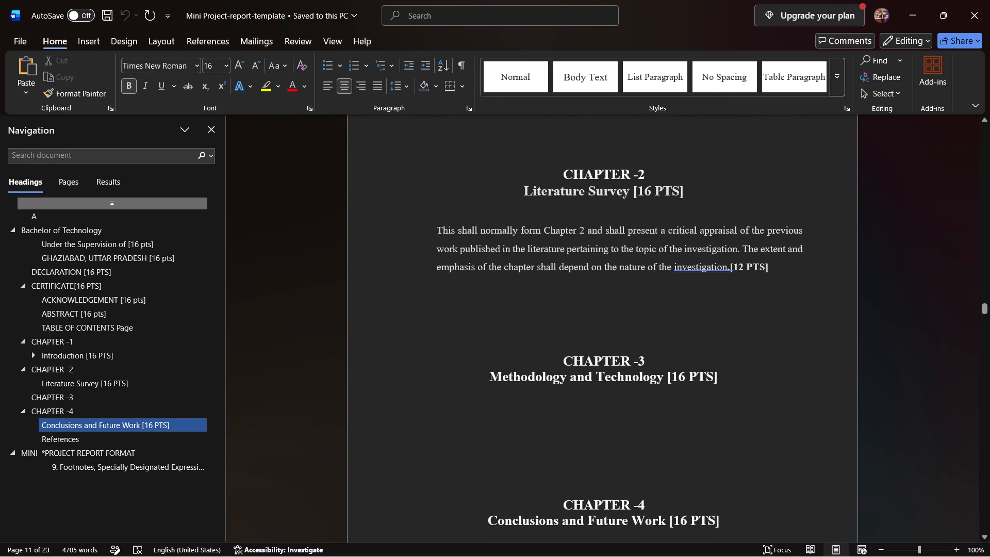
scroll(681, 536, up, 2)
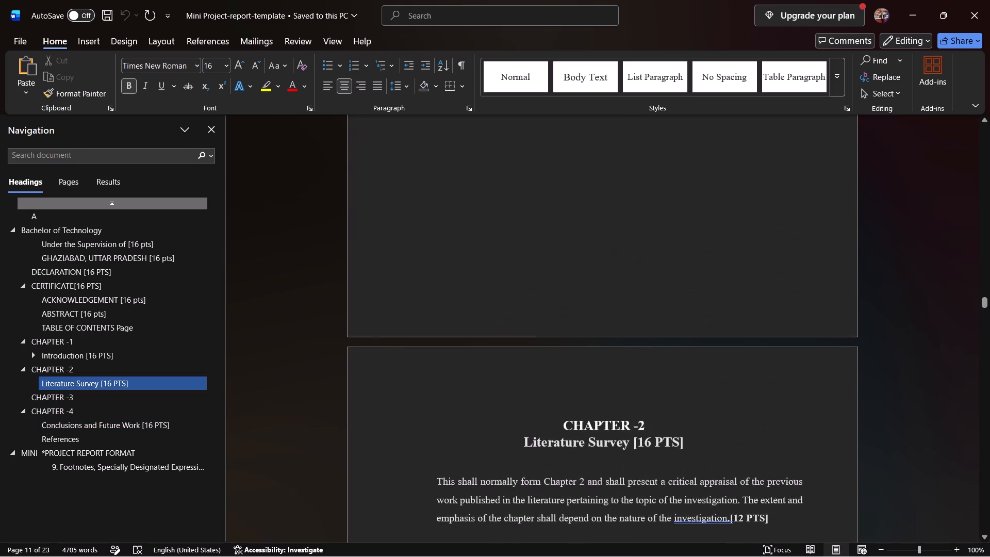
scroll(681, 536, up, 5)
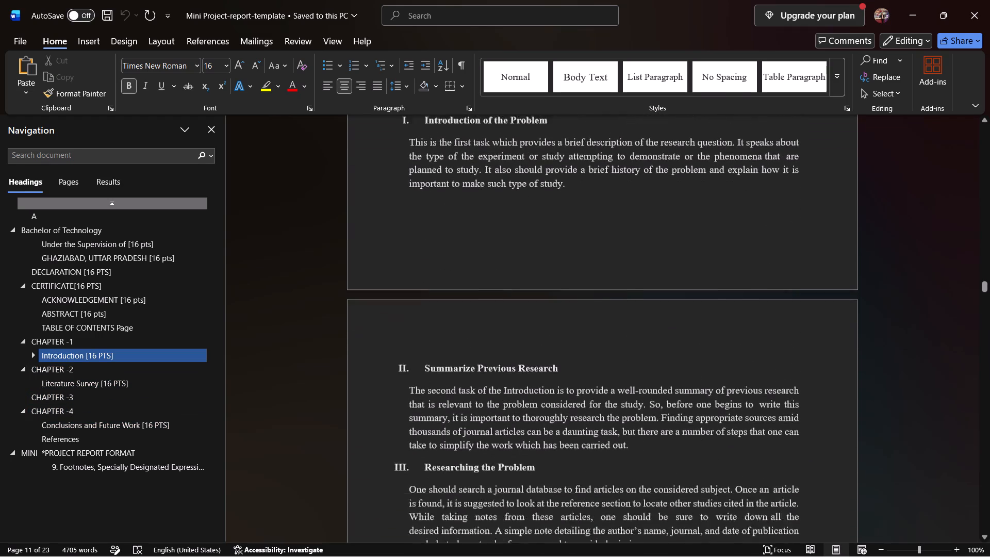
scroll(681, 536, up, 3)
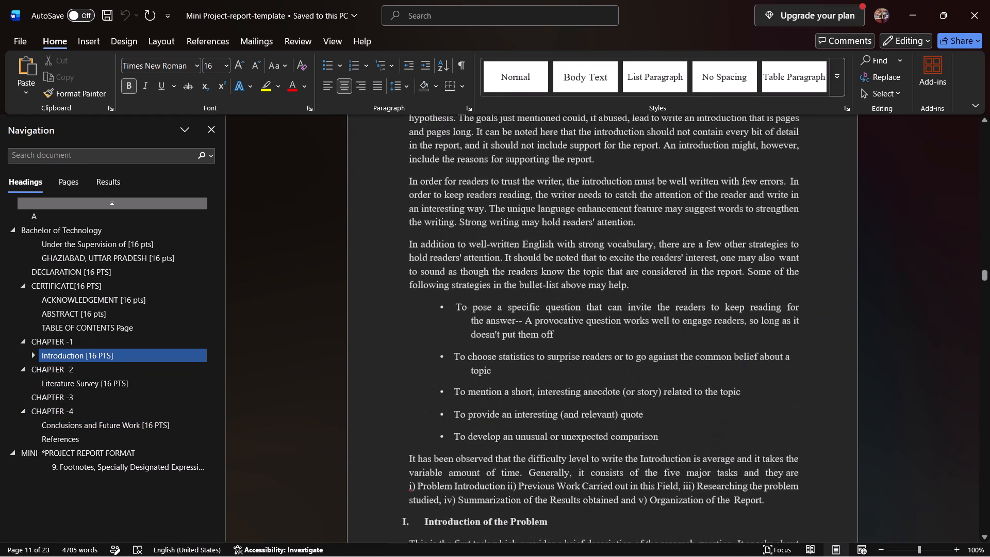
scroll(681, 536, up, 4)
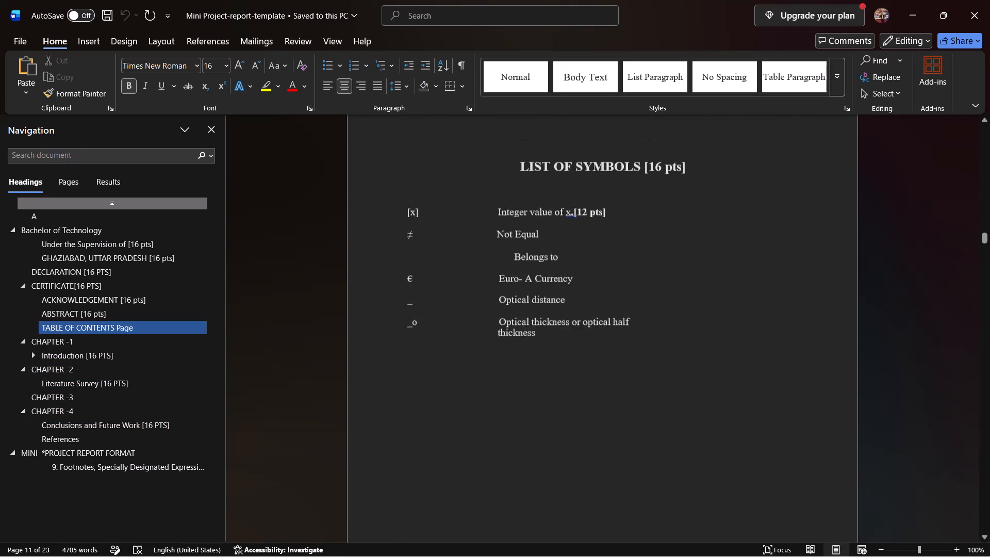
scroll(681, 536, up, 3)
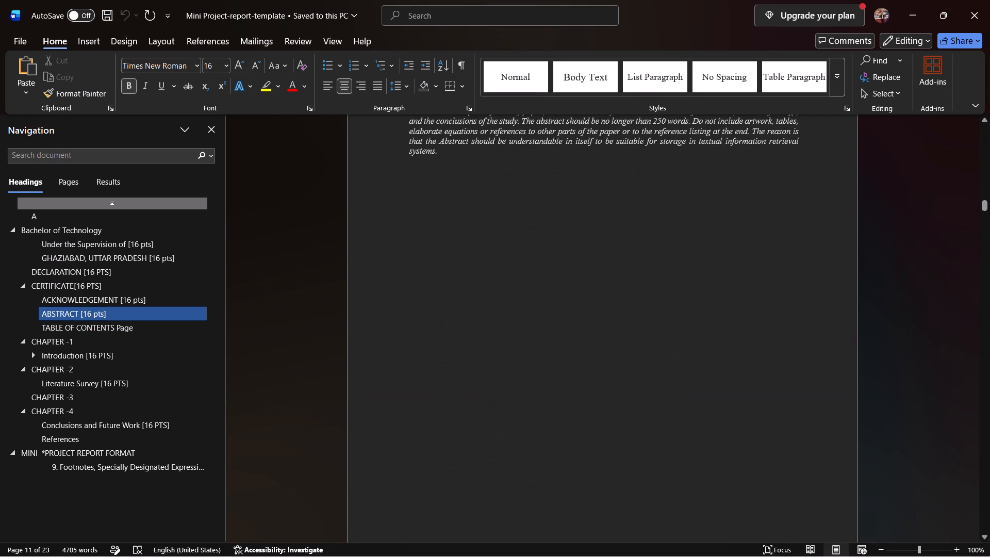
scroll(681, 536, down, 1)
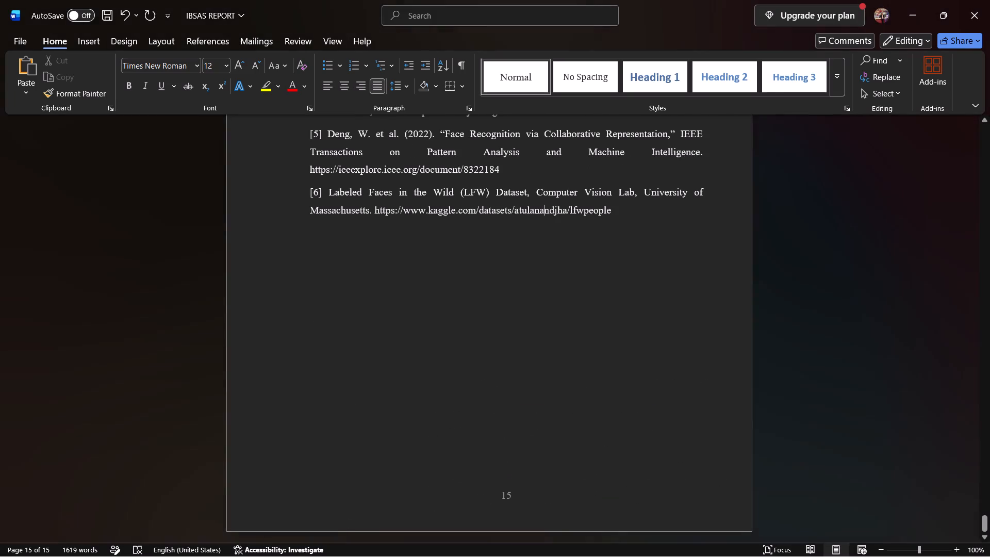
Switch back to IBSAS REPORT and close it, saving the changes in Downloads.
scroll(615, 357, up, 8)
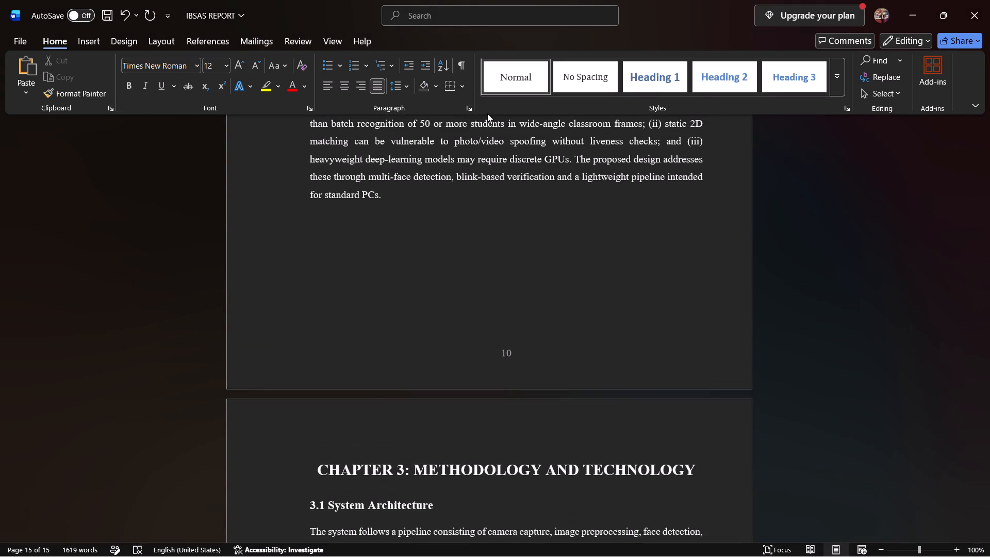
click(989, 0)
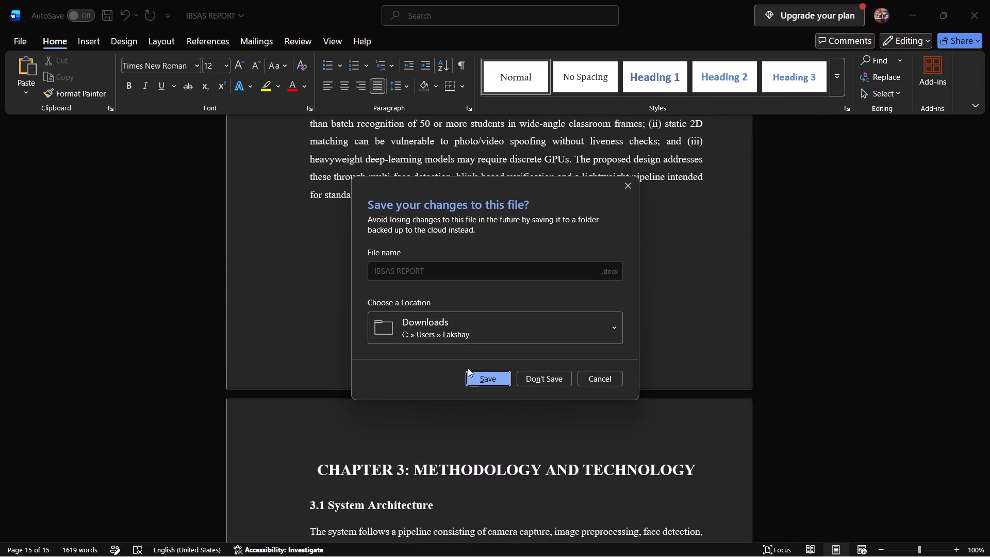
click(480, 372)
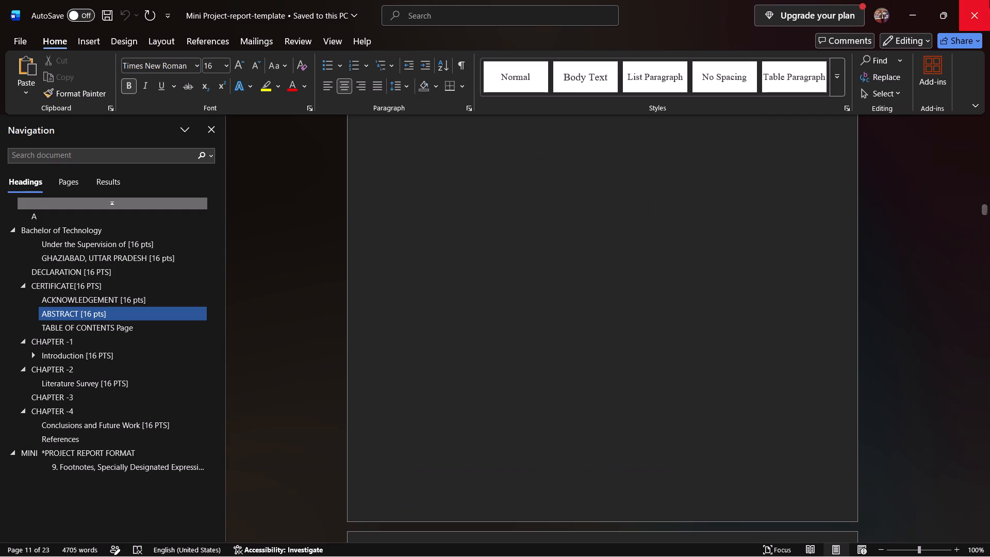
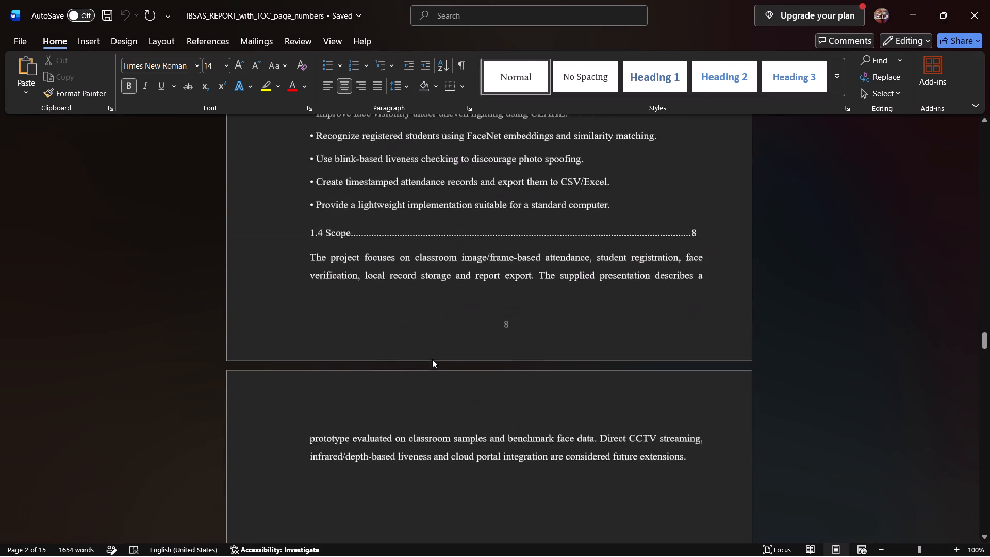
scroll(432, 359, up, 2)
scroll(432, 359, down, 5)
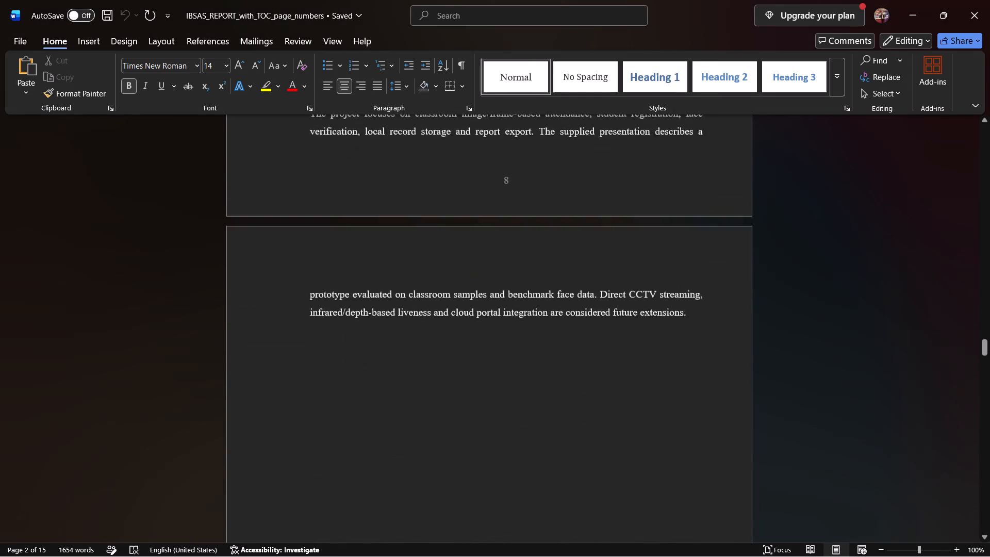
scroll(432, 359, up, 2)
scroll(432, 359, down, 1)
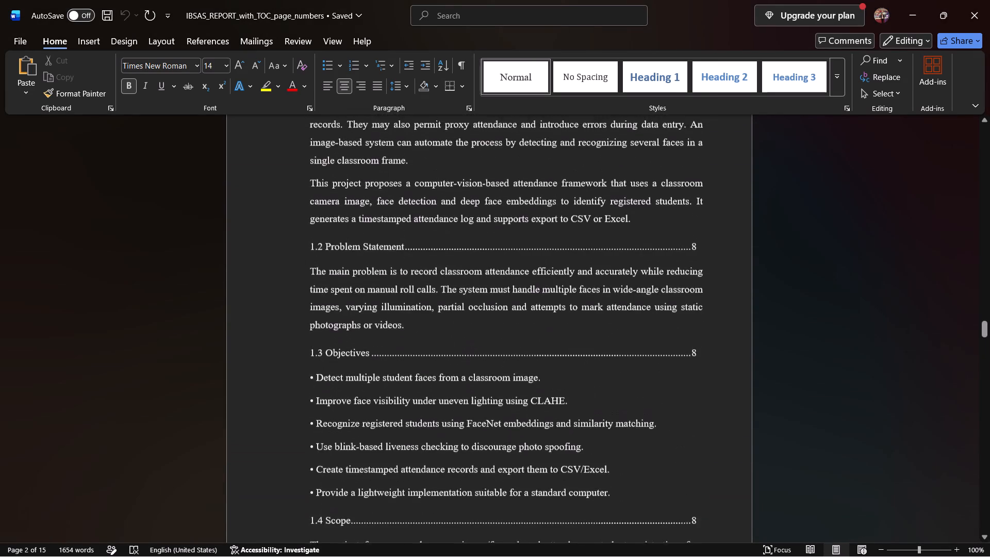
scroll(432, 359, down, 2)
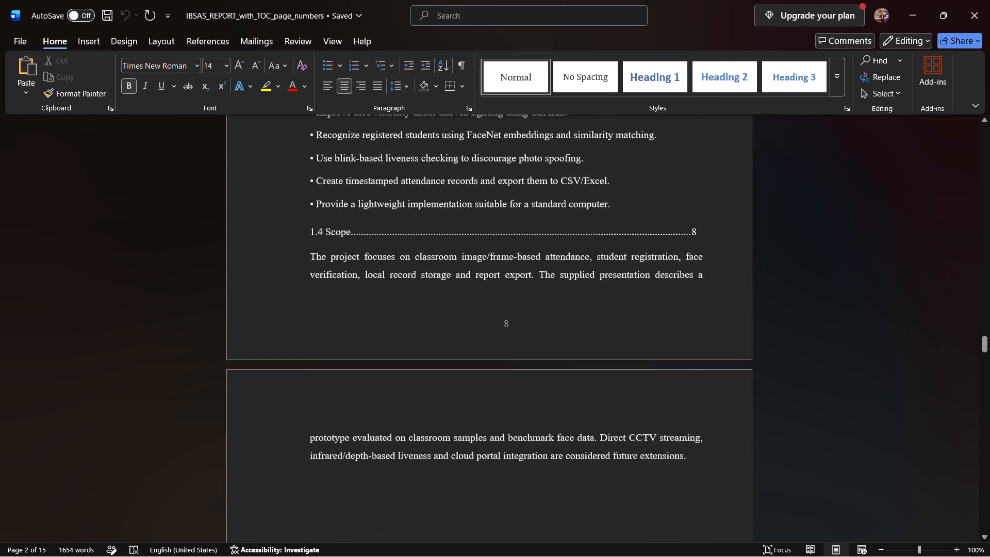
scroll(432, 359, down, 7)
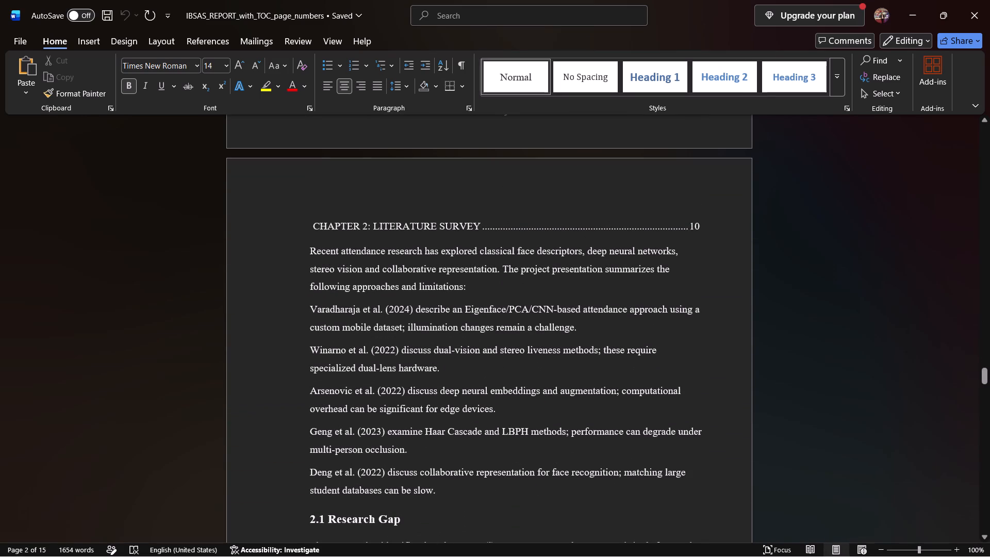
scroll(432, 359, down, 3)
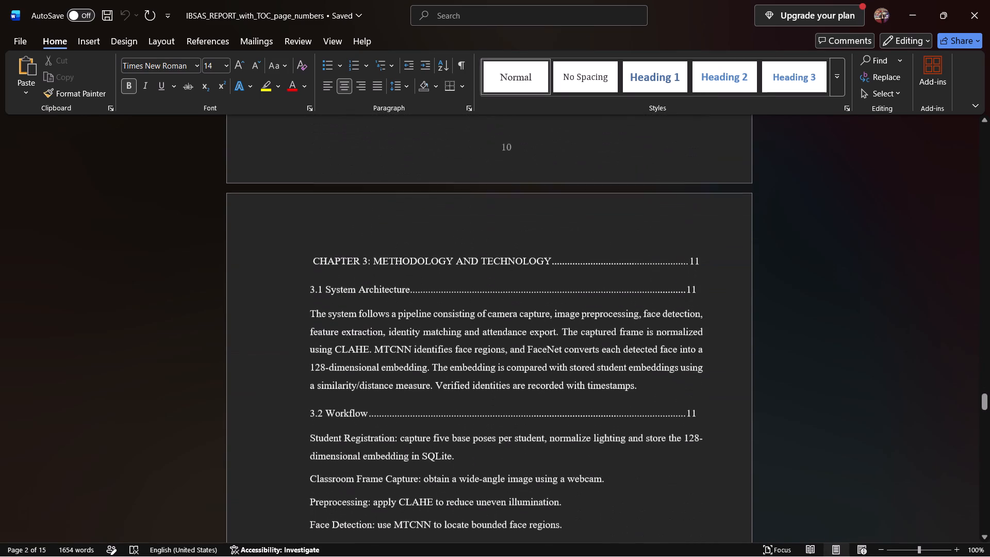
scroll(432, 359, down, 6)
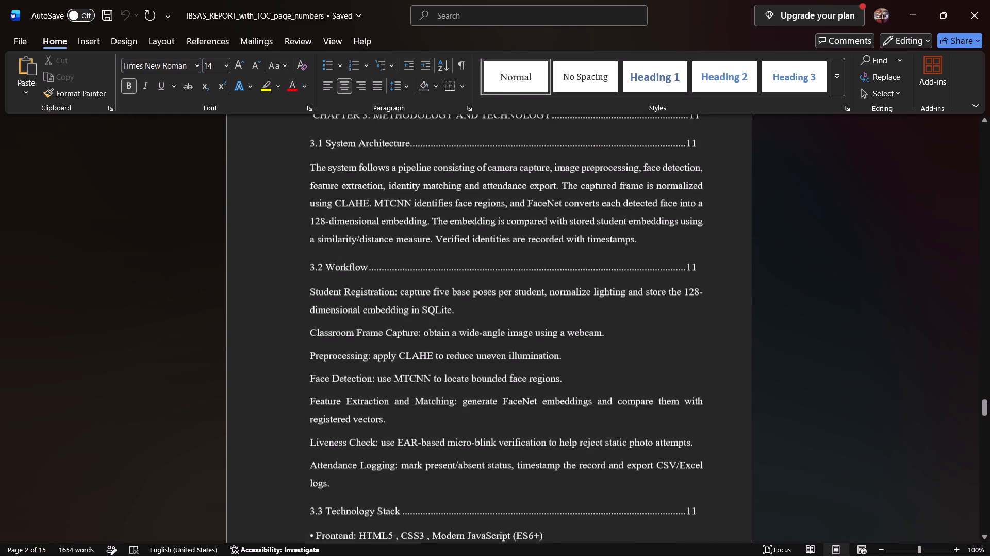
scroll(432, 359, down, 7)
scroll(432, 359, up, 3)
scroll(432, 359, down, 1)
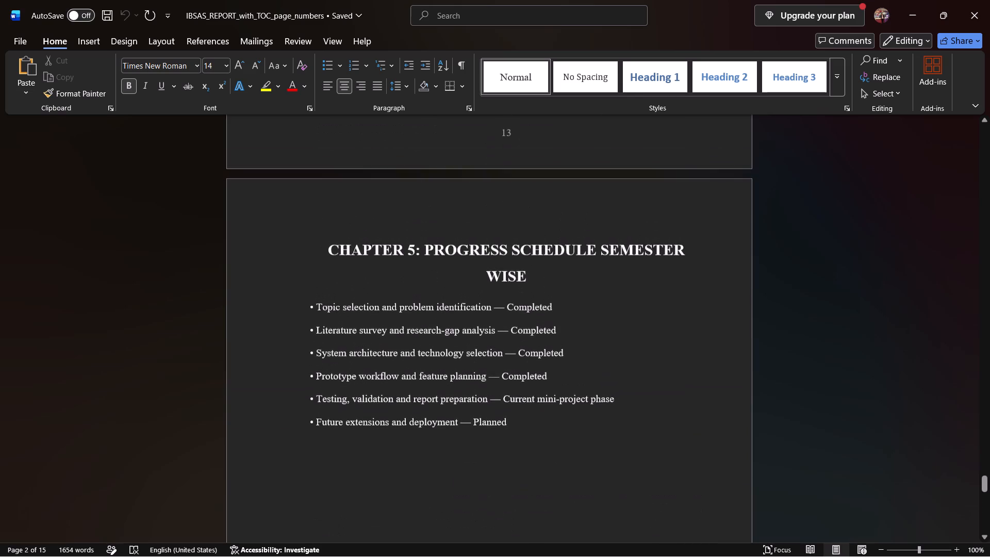
scroll(432, 359, down, 3)
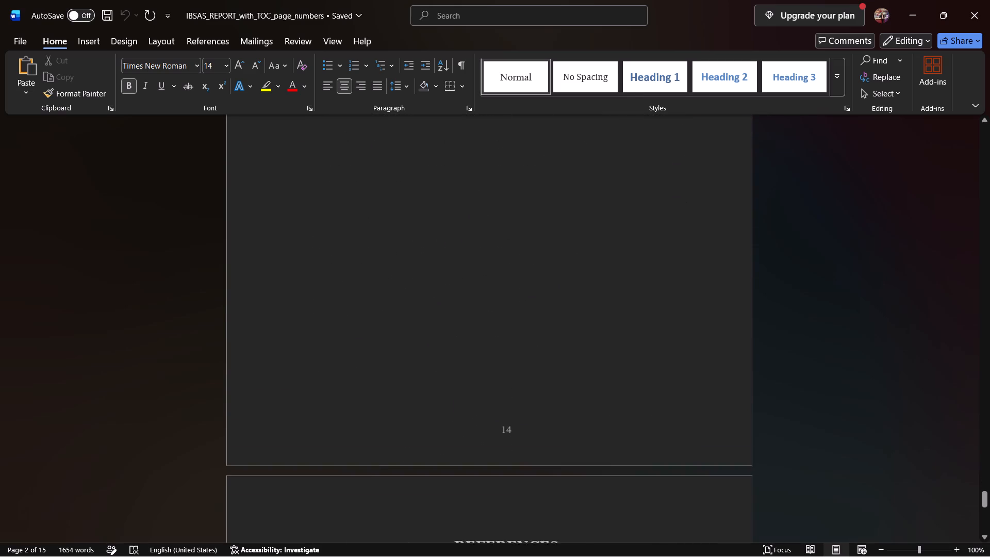
Review the chapters again in reverse from Chapter 5 to the Table of Contents, checking the headings and footer page numbers.
scroll(432, 359, up, 3)
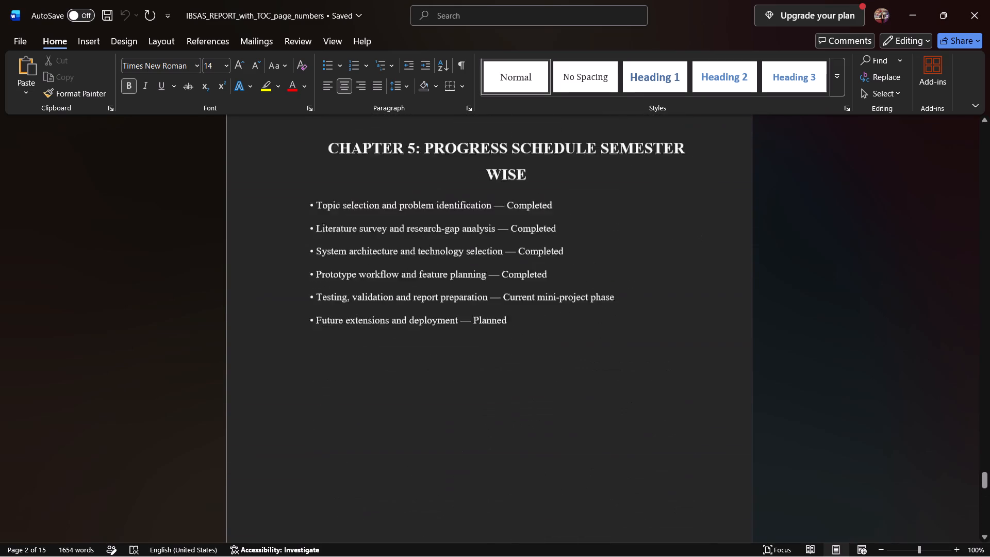
scroll(432, 359, up, 7)
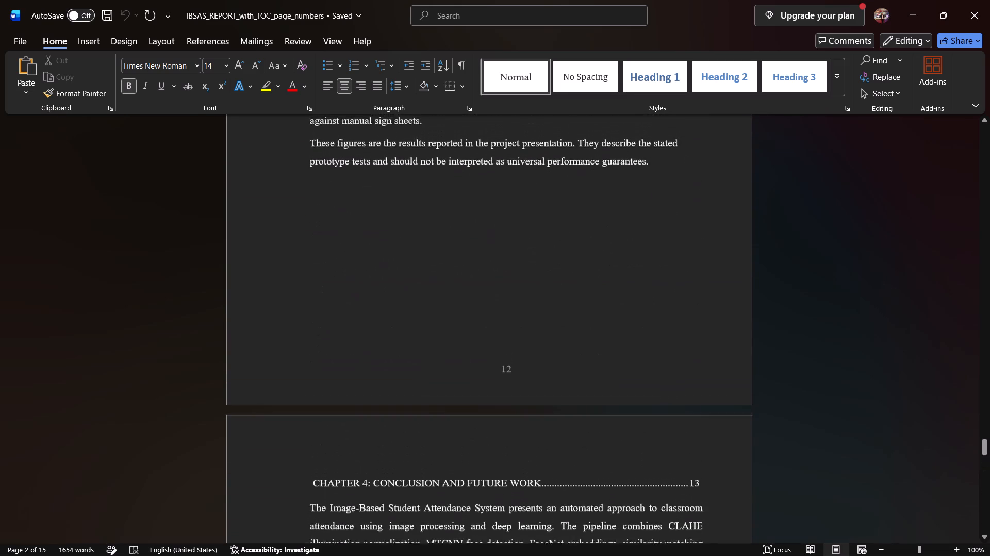
scroll(432, 359, up, 6)
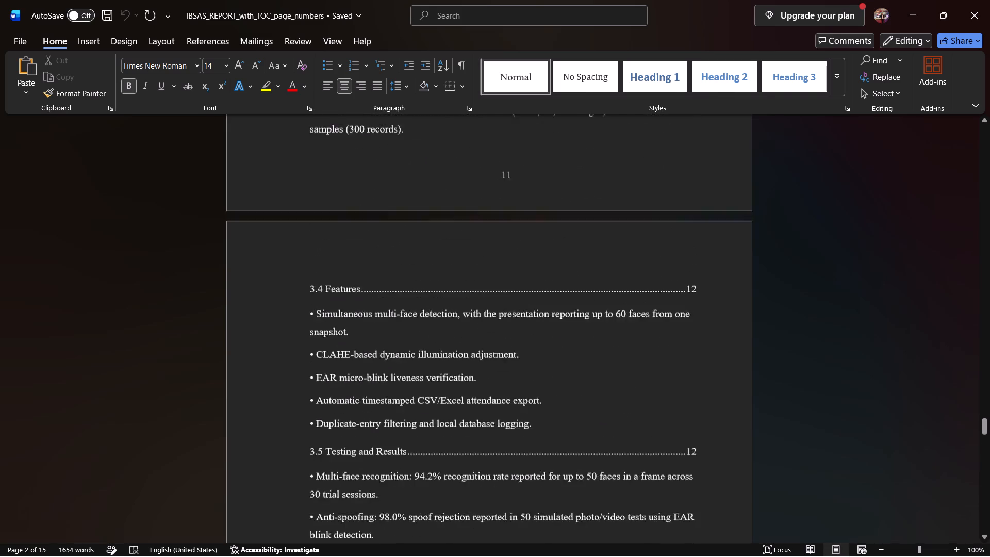
scroll(432, 359, up, 6)
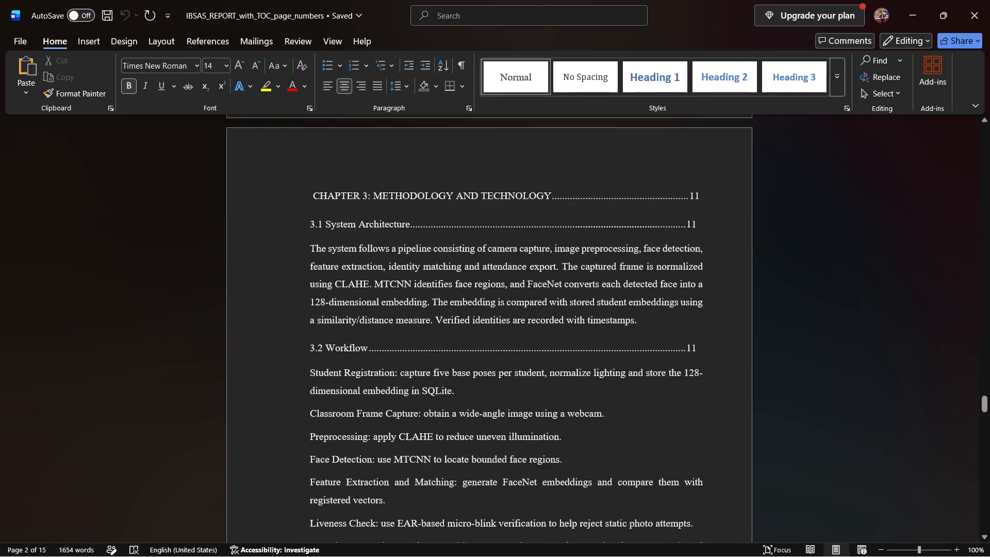
scroll(432, 359, up, 7)
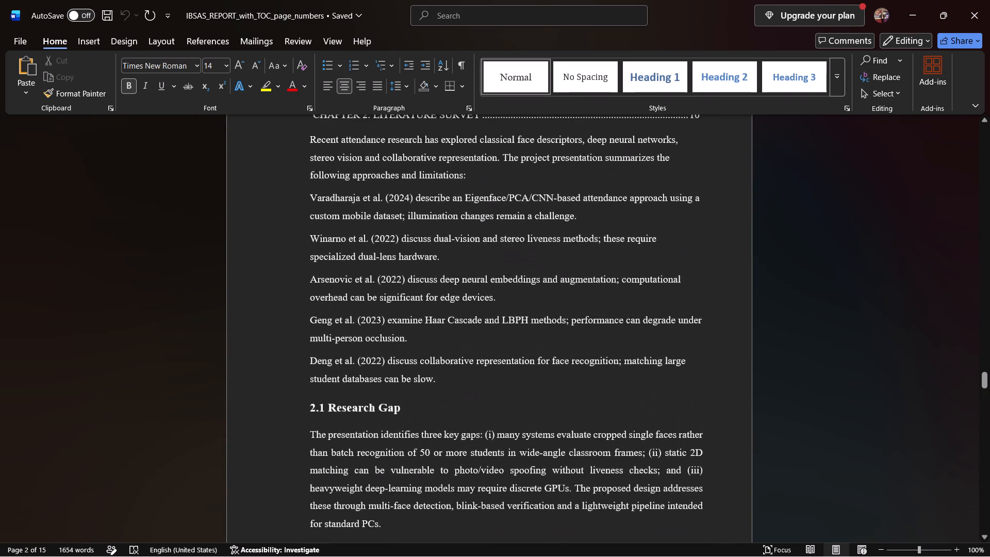
scroll(432, 359, up, 6)
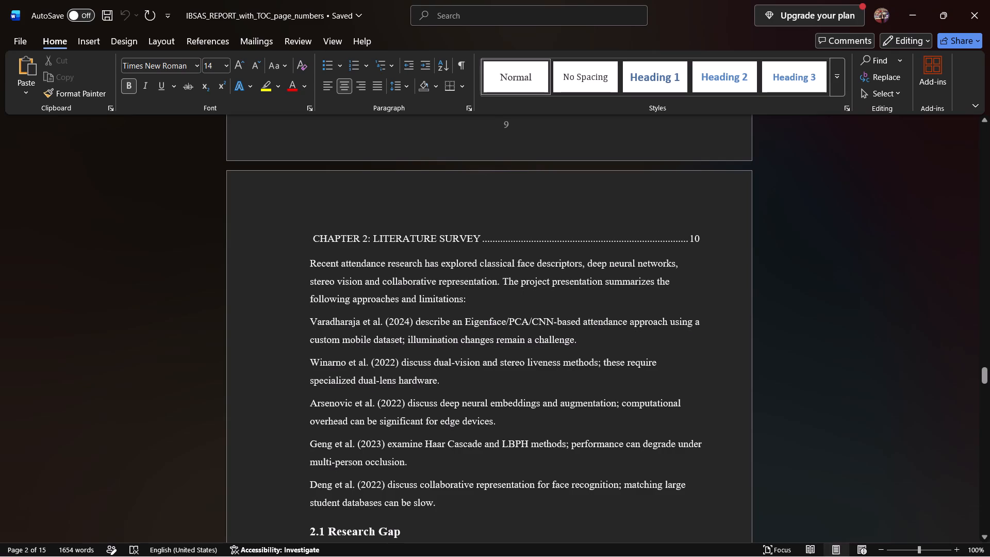
scroll(432, 359, up, 2)
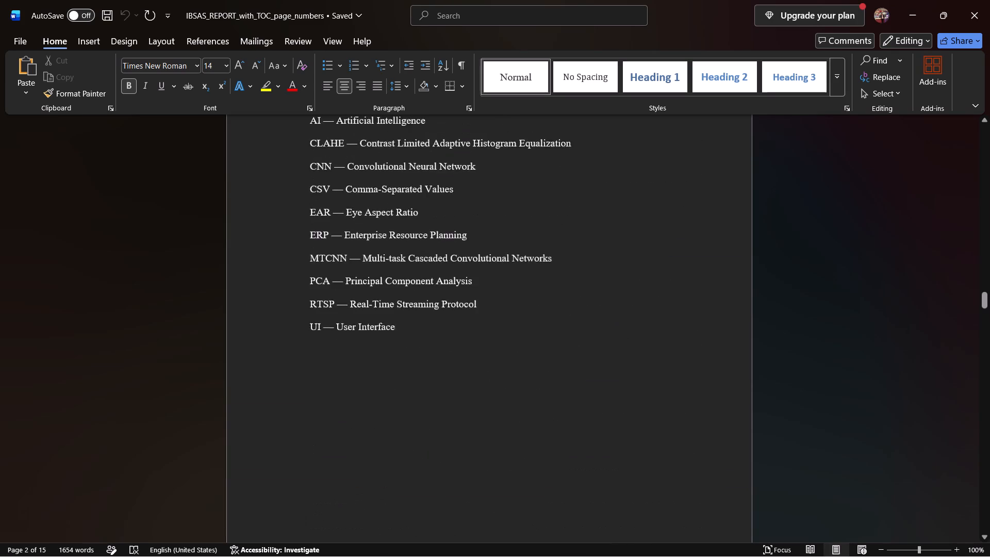
scroll(432, 359, up, 3)
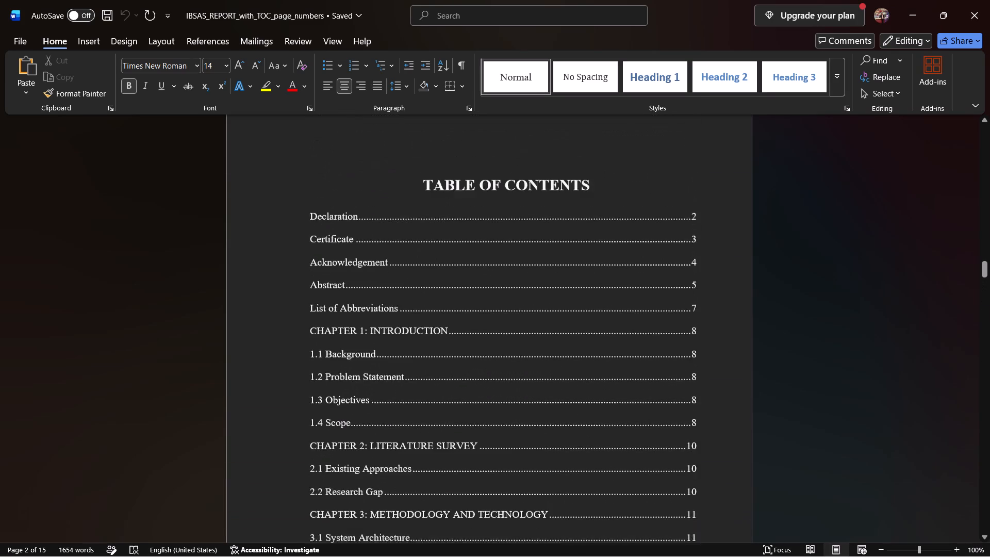
scroll(432, 359, up, 1)
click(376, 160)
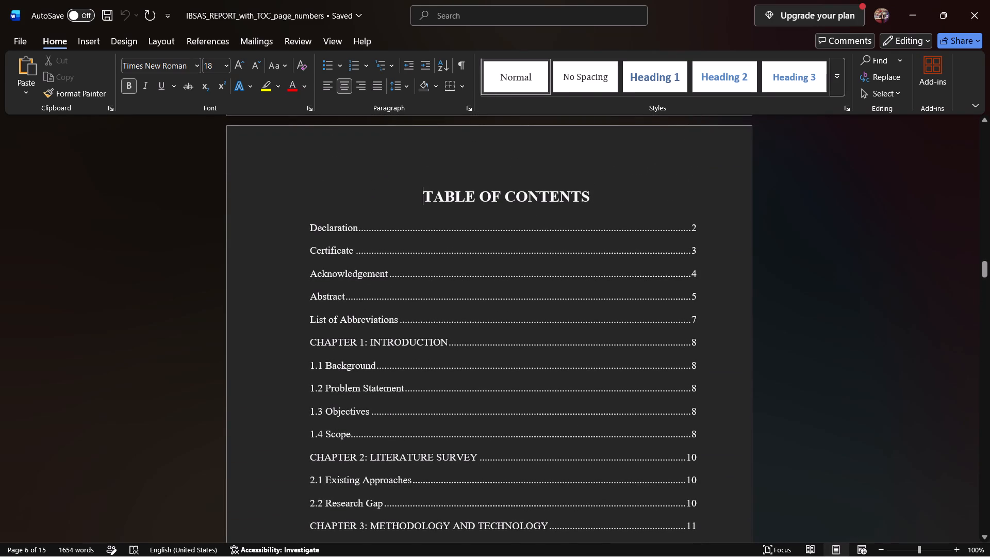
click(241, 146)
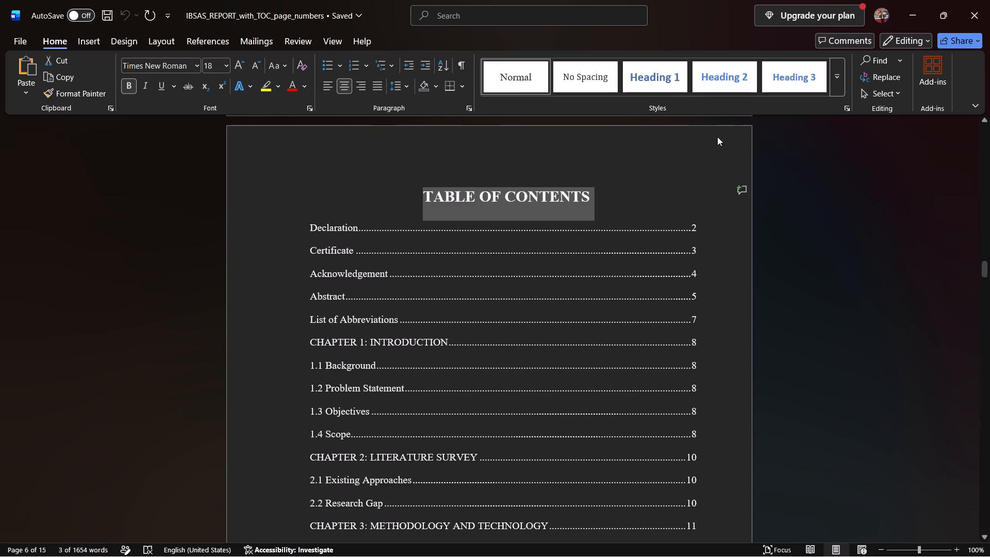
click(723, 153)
Copy all Table of Contents entries with their dot leaders and page numbers, from Declaration through References.
scroll(731, 297, down, 1)
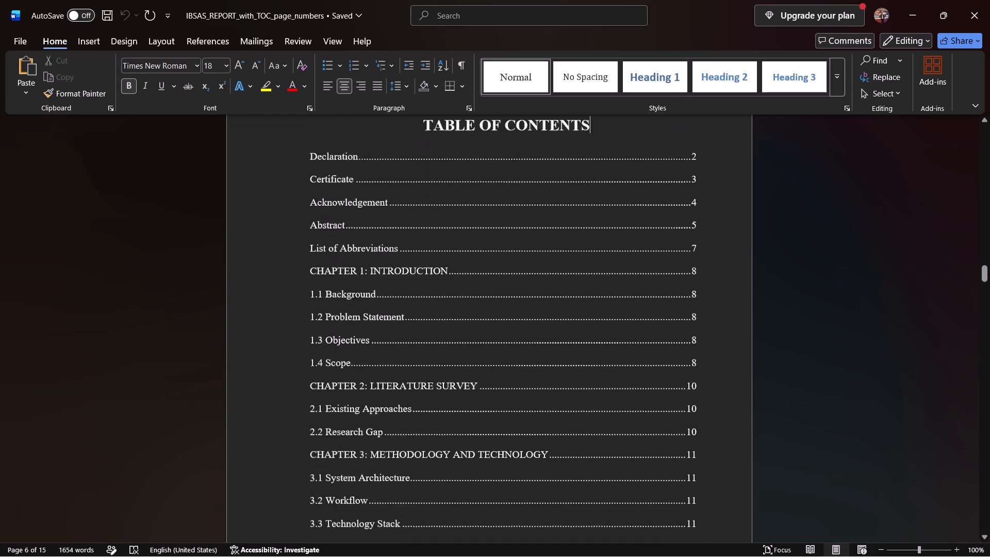
scroll(731, 297, down, 1)
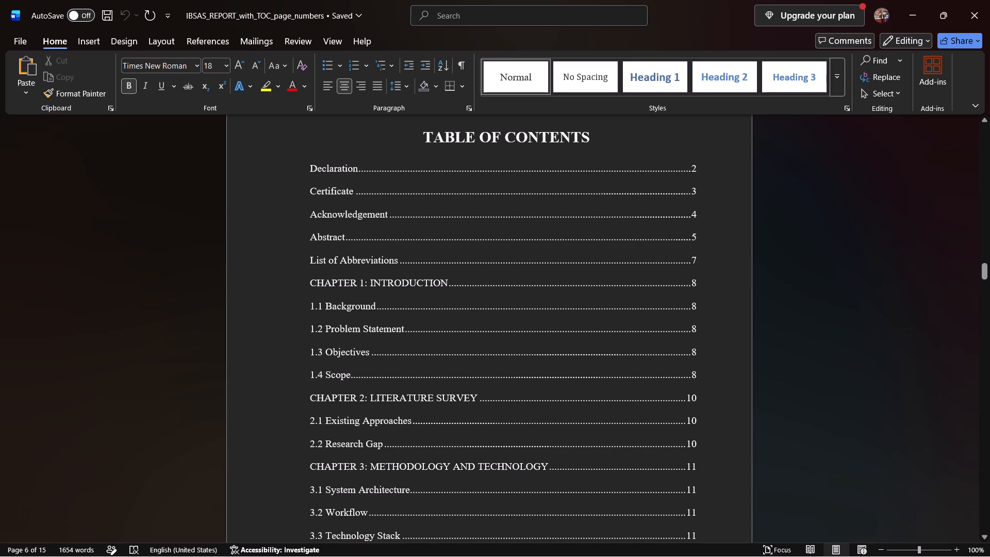
drag(305, 165, 681, 520)
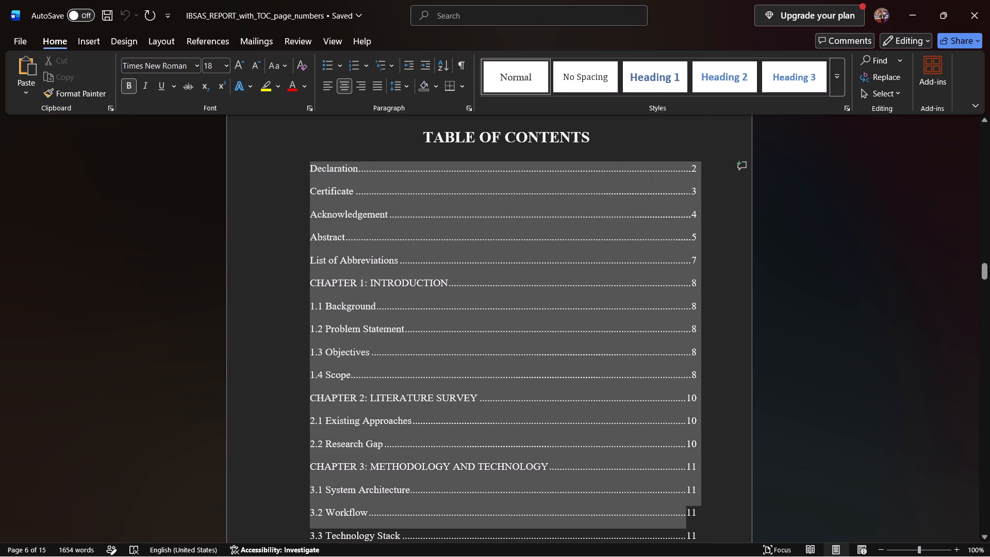
drag(681, 520, 717, 406)
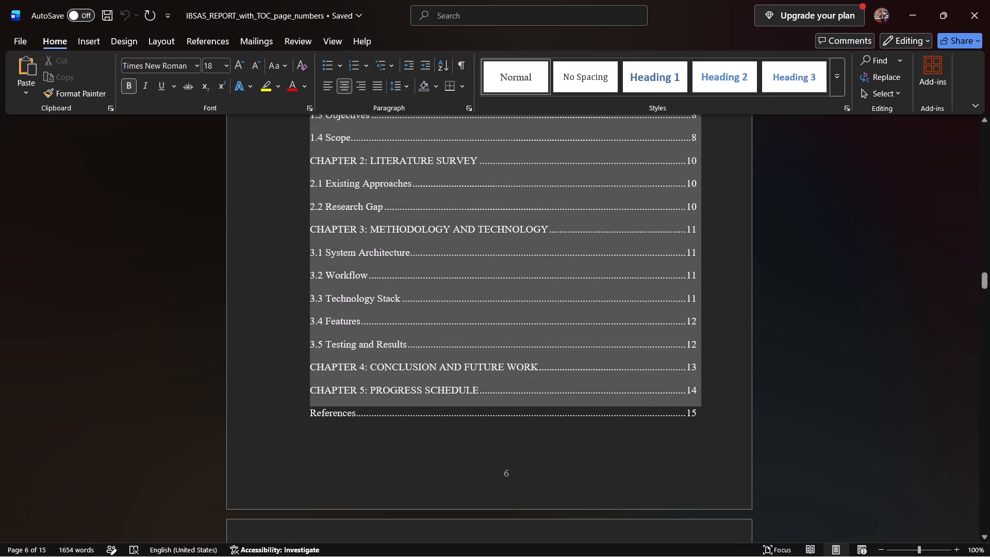
drag(717, 406, 714, 425)
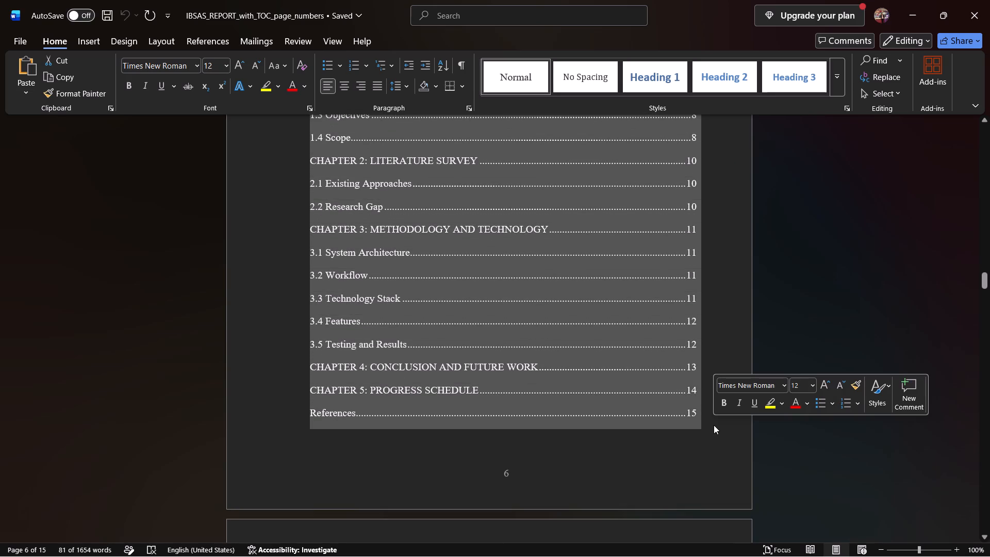
click(58, 77)
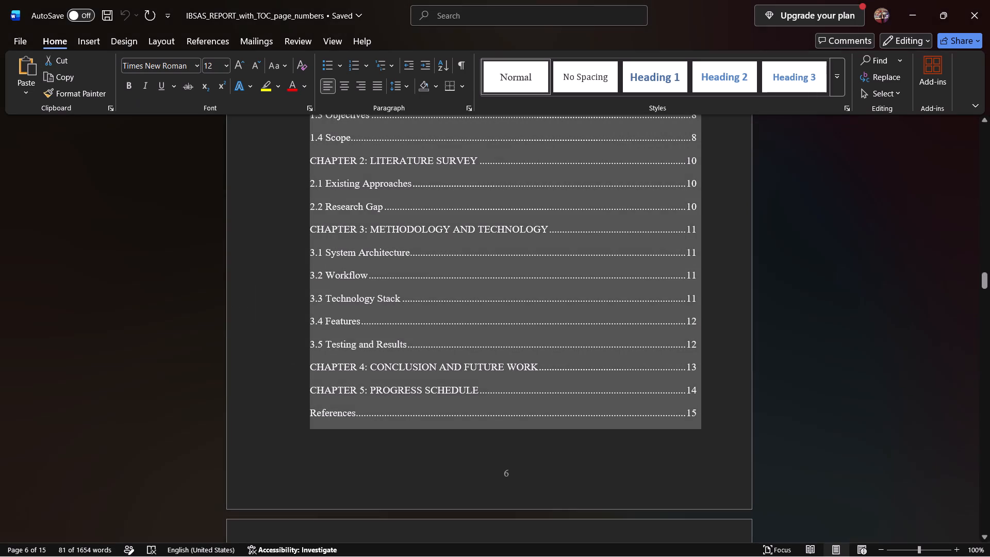
Switch to File Explorer and open the original IBSAS REPORT document from the recent files.
click(486, 544)
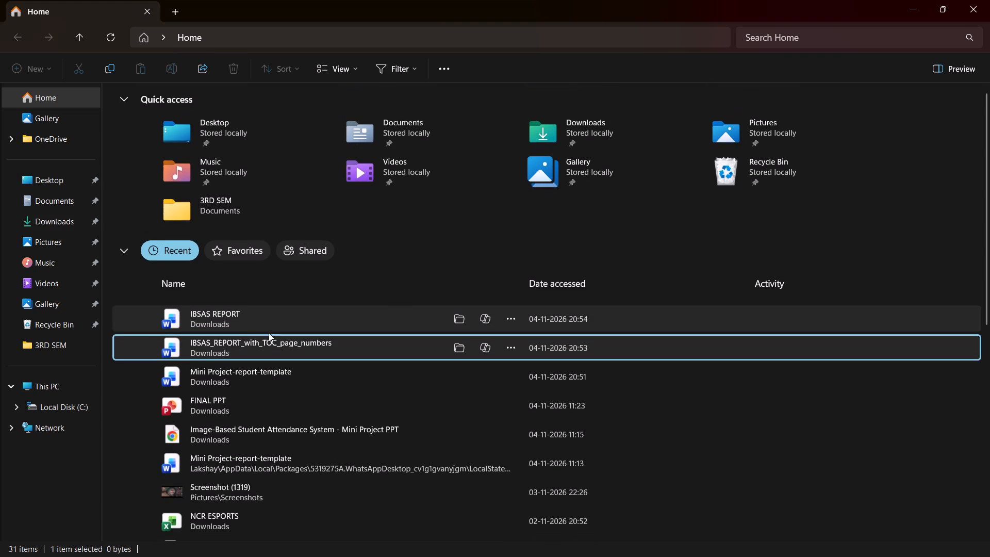
double_click(208, 315)
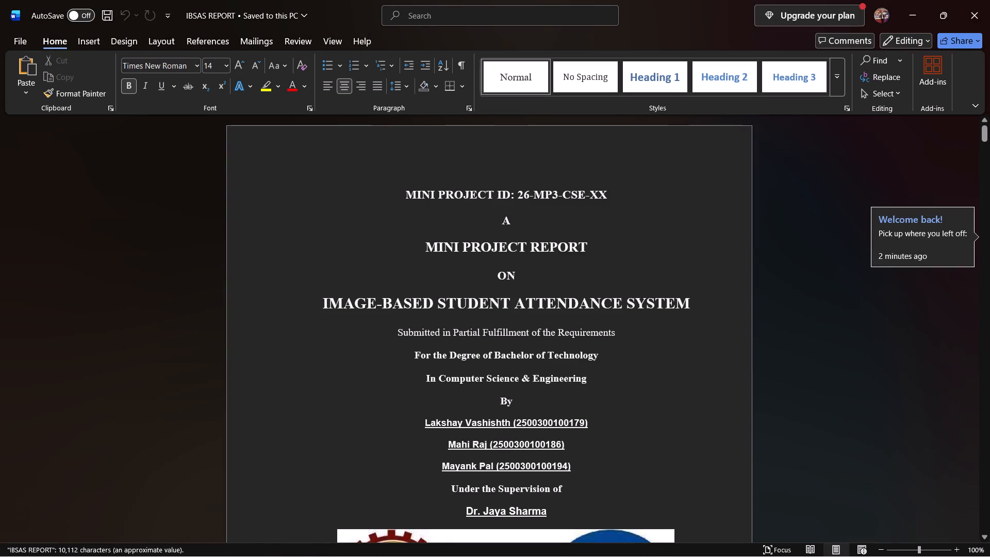
Delete the Table of Contents entries without page numbers, from Declaration through References, keeping the TABLE OF CONTENTS heading.
scroll(463, 359, down, 10)
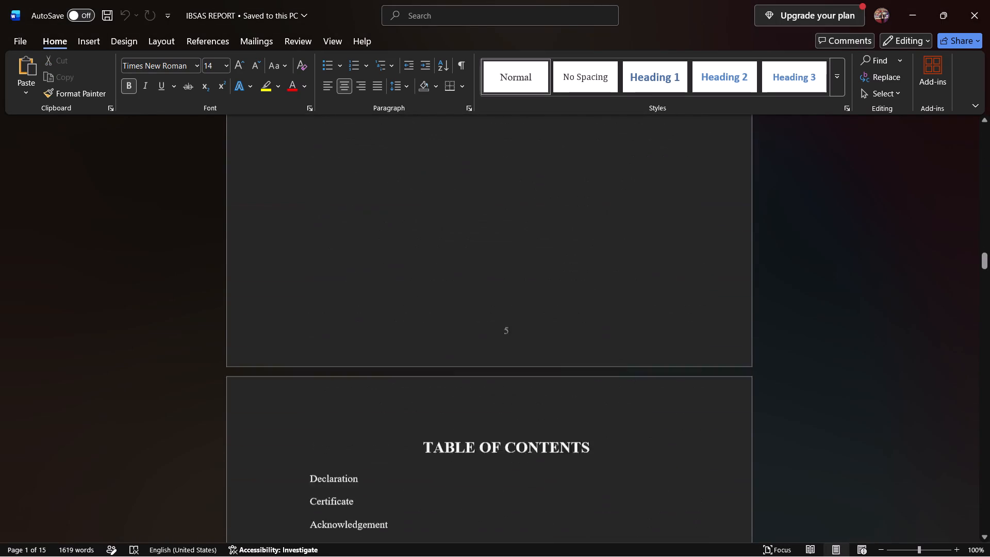
scroll(463, 359, down, 1)
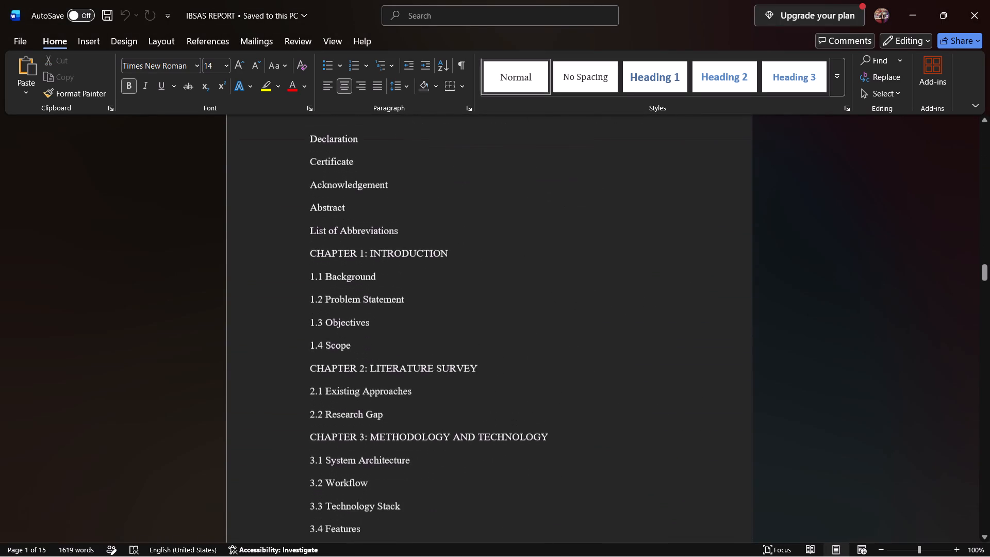
drag(308, 132, 311, 135)
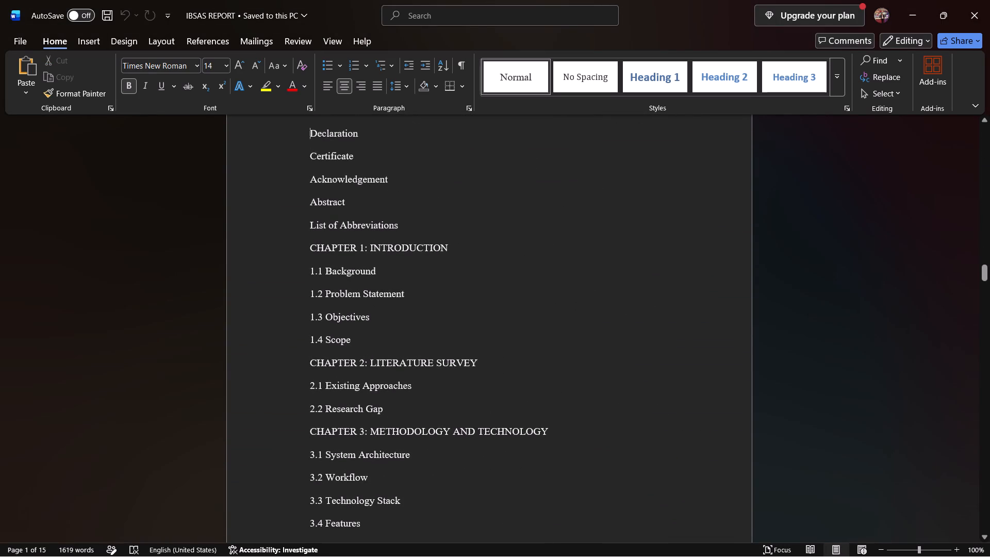
drag(311, 135, 478, 528)
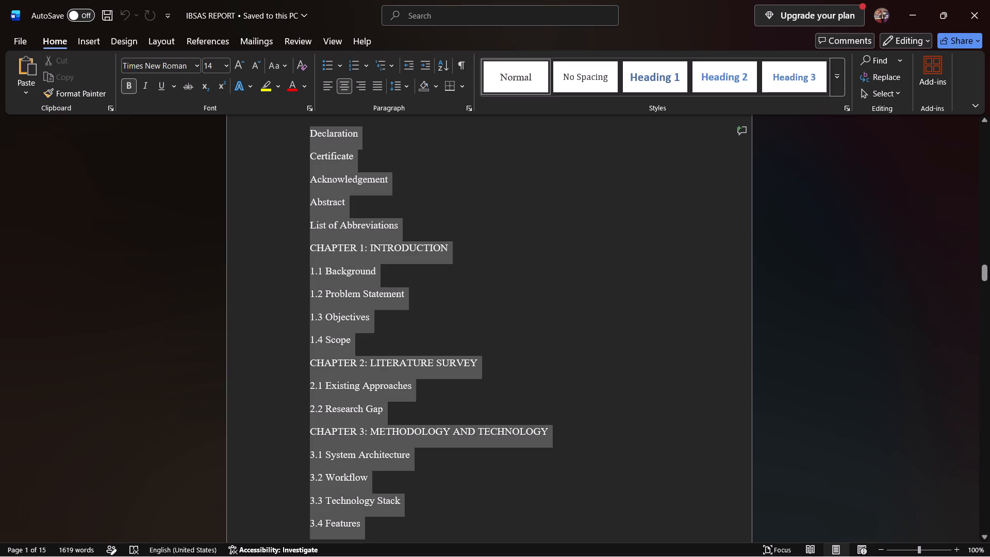
drag(478, 528, 487, 540)
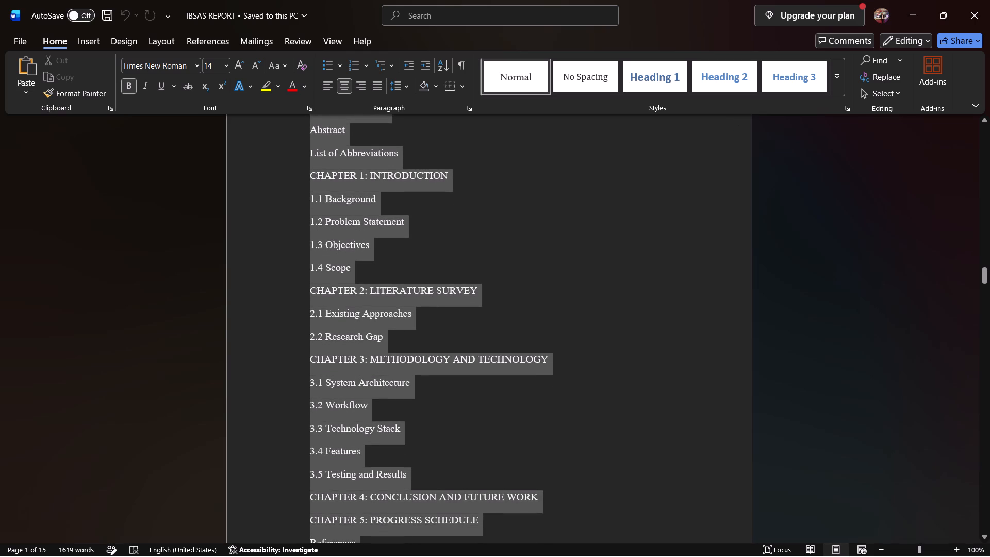
drag(487, 540, 438, 487)
key(BackSpace)
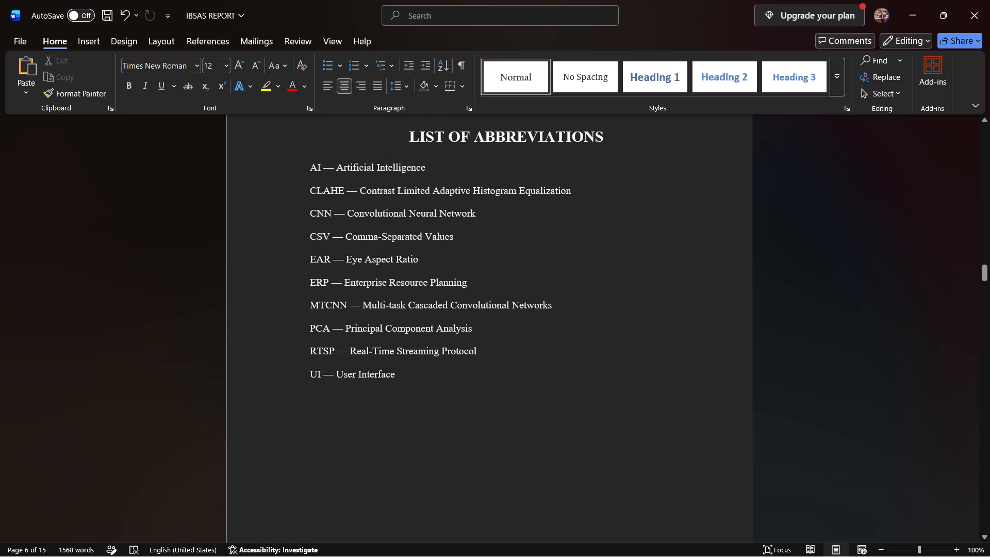
Paste the copied entries with page numbers on a new line beneath the TABLE OF CONTENTS heading.
scroll(438, 487, up, 1)
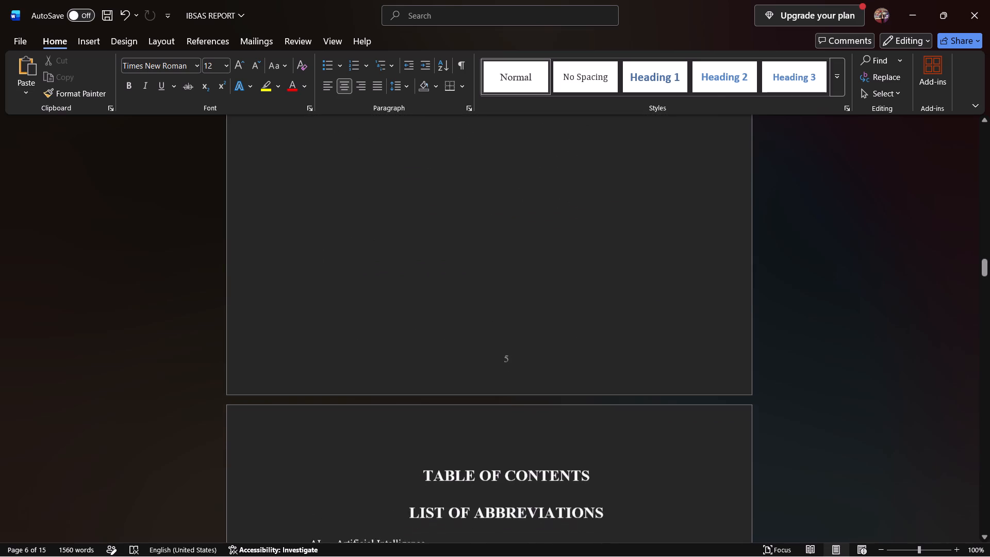
scroll(438, 487, up, 1)
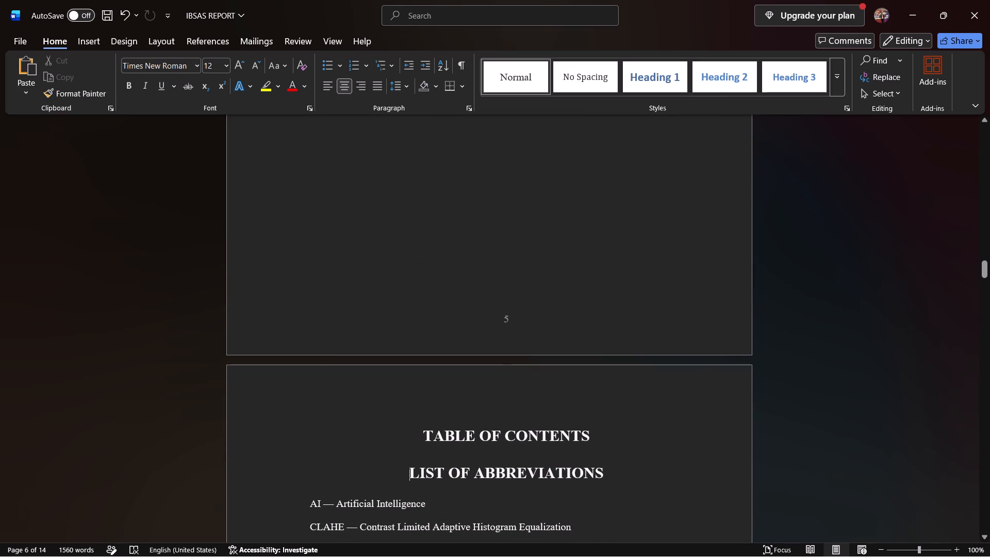
click(609, 430)
key(Return)
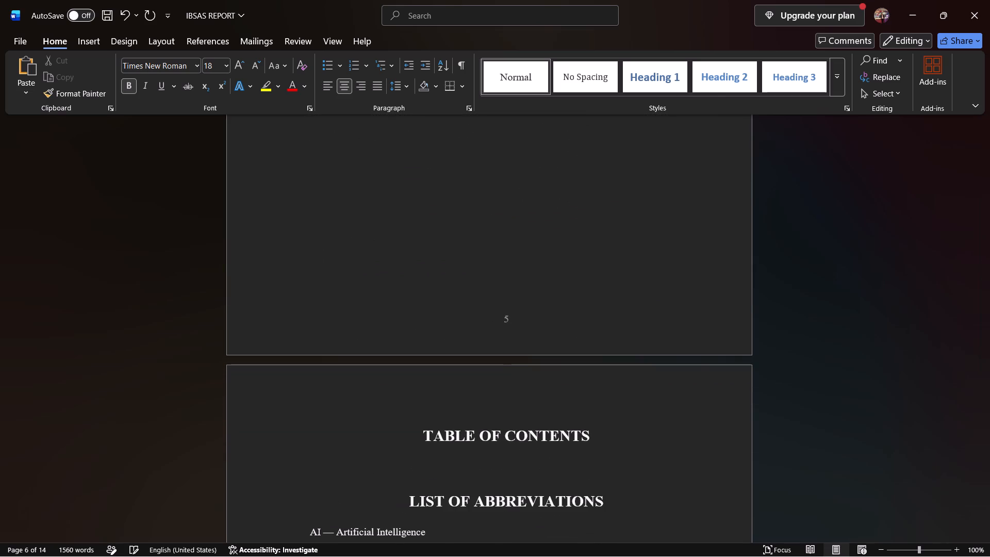
key(ctrl+v)
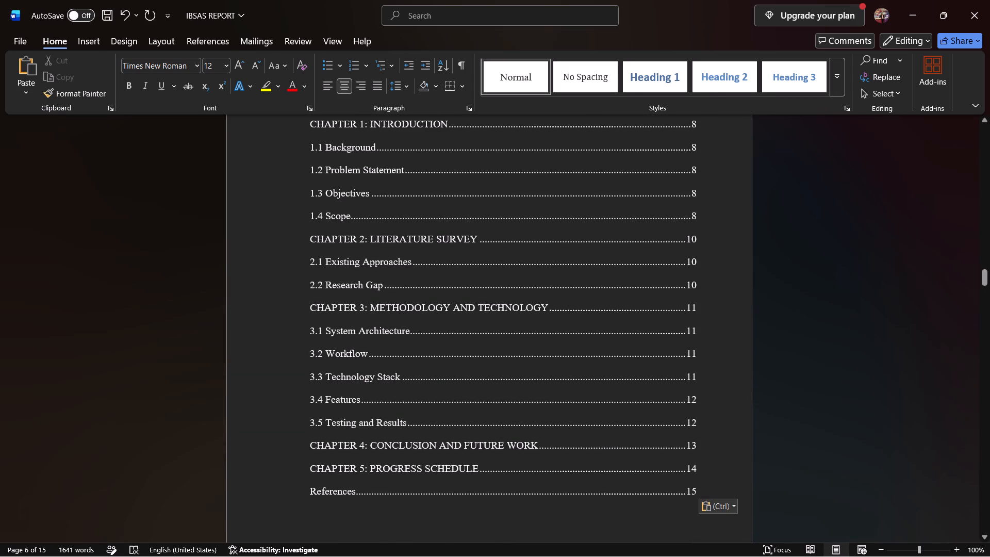
Check the pasted Table of Contents and compare its page numbers with the footers of the Certificate, Acknowledgement, Abstract and List of Abbreviations pages.
scroll(609, 430, down, 1)
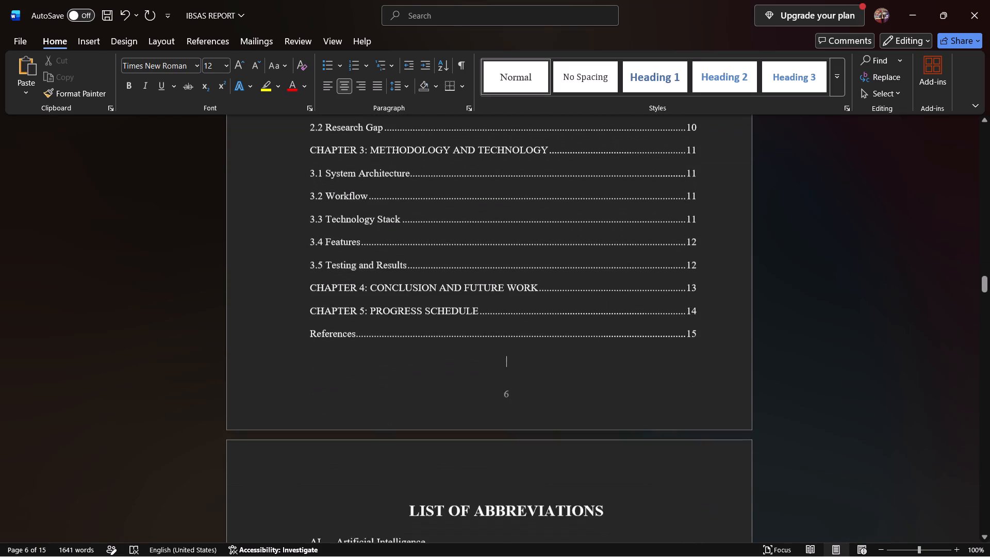
scroll(609, 430, up, 1)
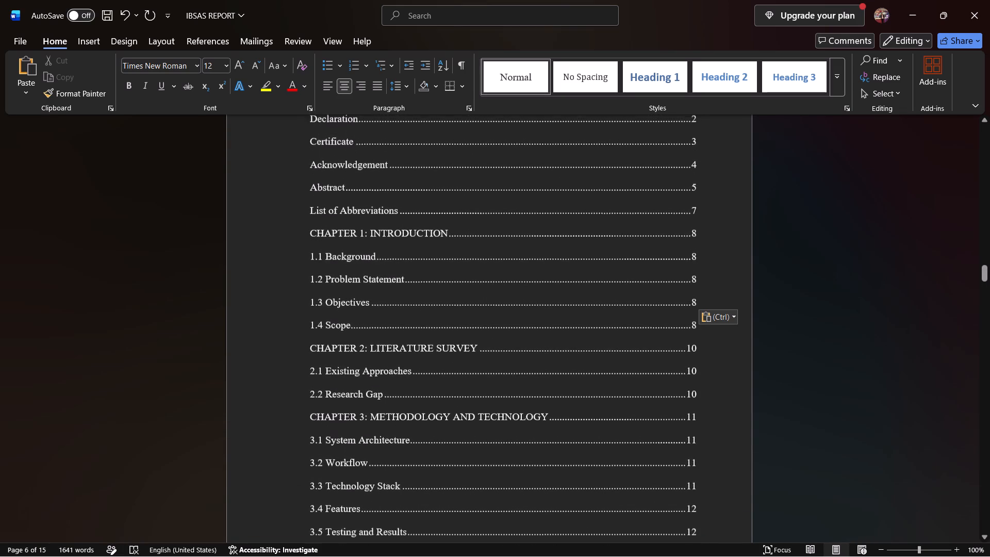
scroll(609, 430, up, 1)
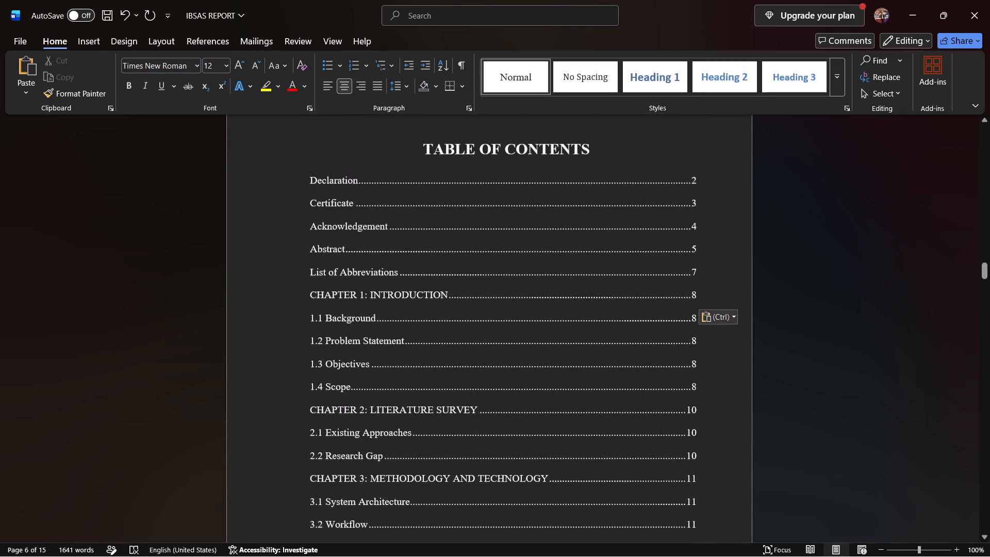
scroll(609, 430, up, 14)
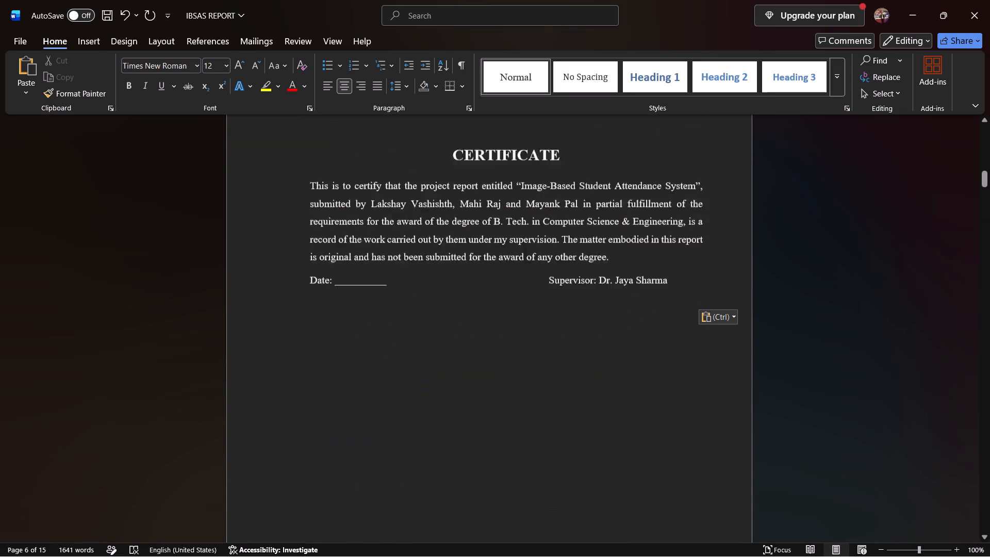
scroll(609, 430, down, 3)
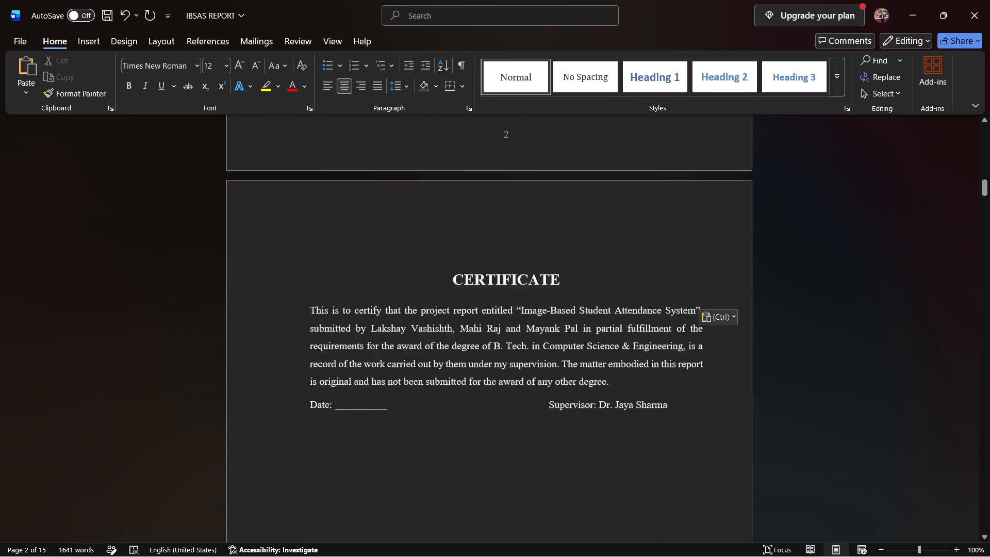
scroll(609, 430, down, 5)
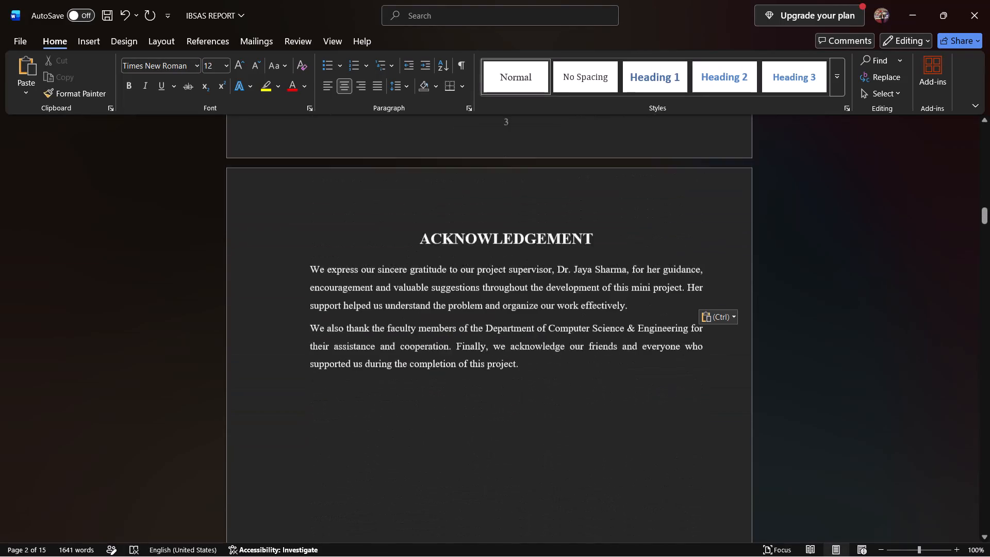
scroll(609, 430, down, 7)
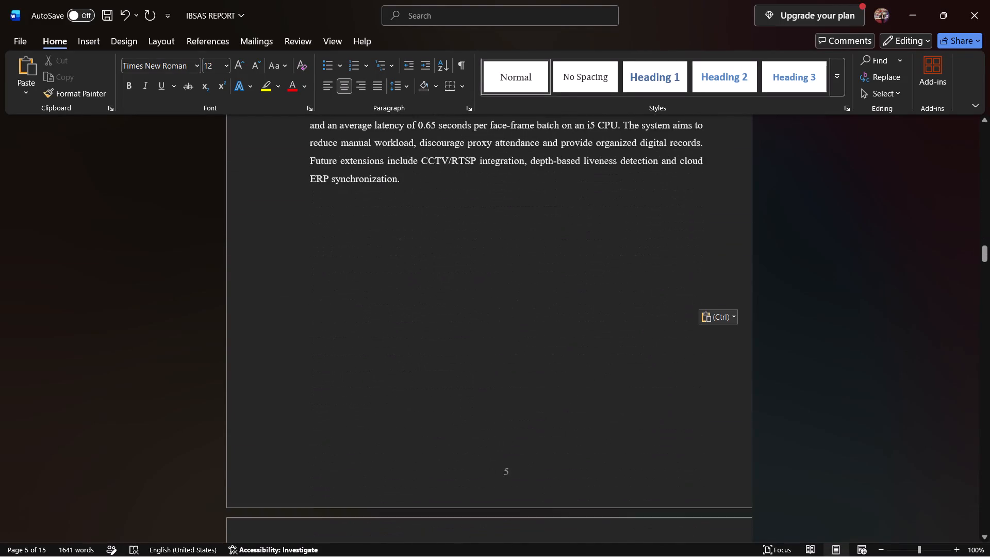
scroll(609, 430, down, 3)
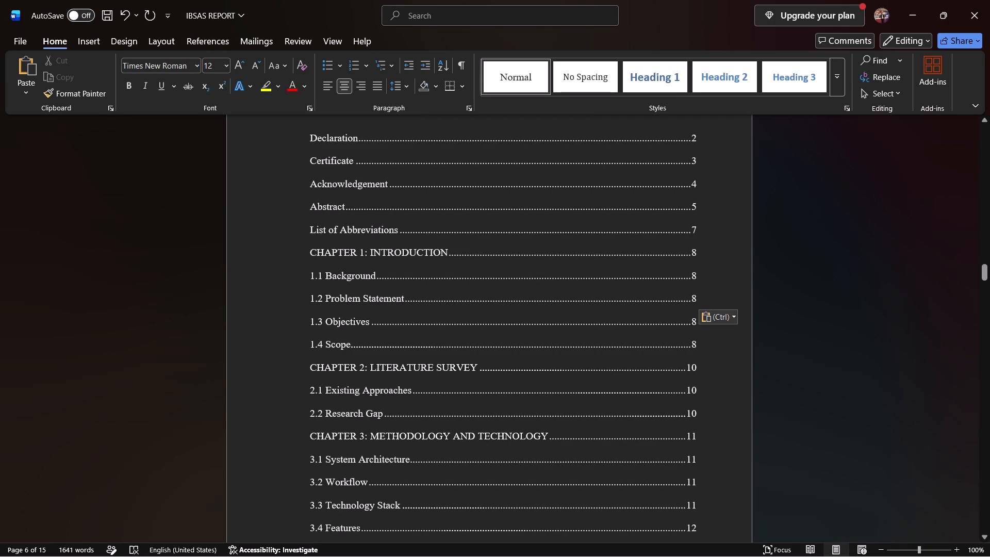
scroll(609, 430, down, 2)
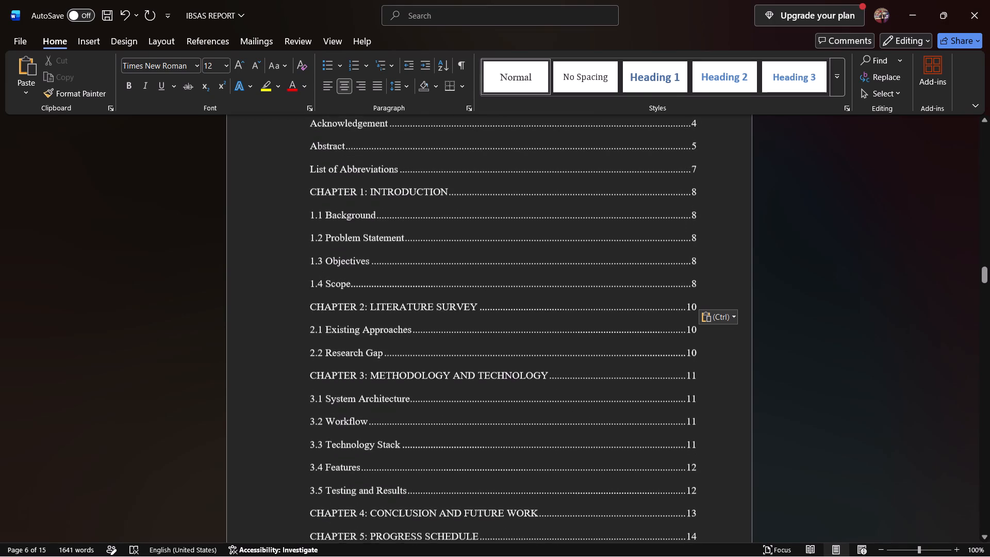
scroll(609, 430, down, 1)
scroll(609, 430, up, 1)
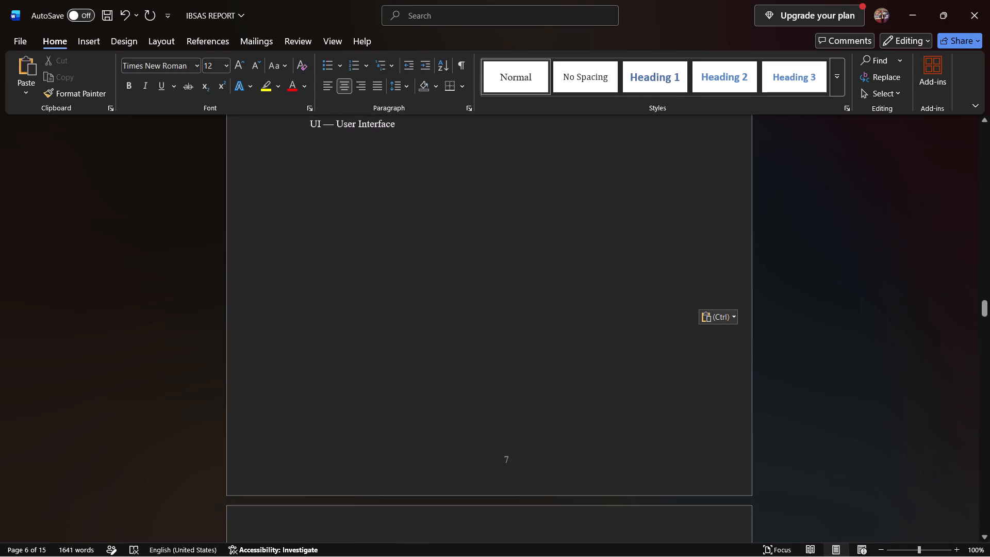
scroll(609, 430, up, 2)
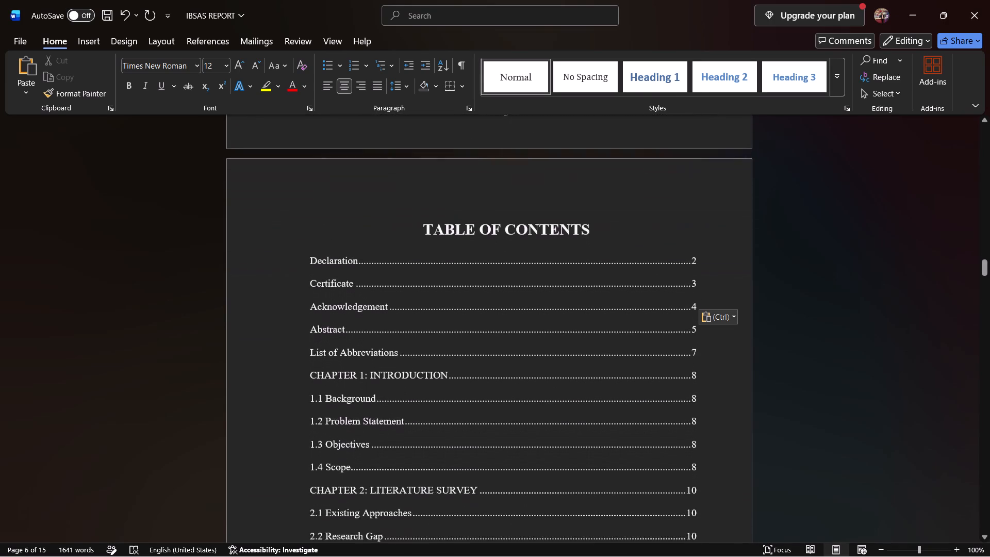
Compare the Chapter 1 entries in the Table of Contents with the page footers where sections 1.1 to 1.4 appear.
ctrl+scroll(609, 430, down, 4)
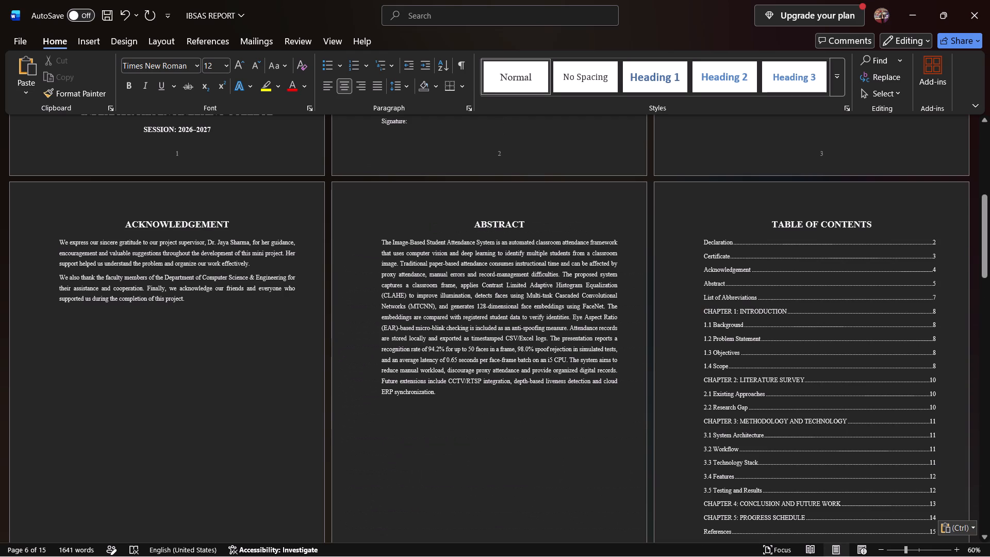
scroll(554, 418, down, 1)
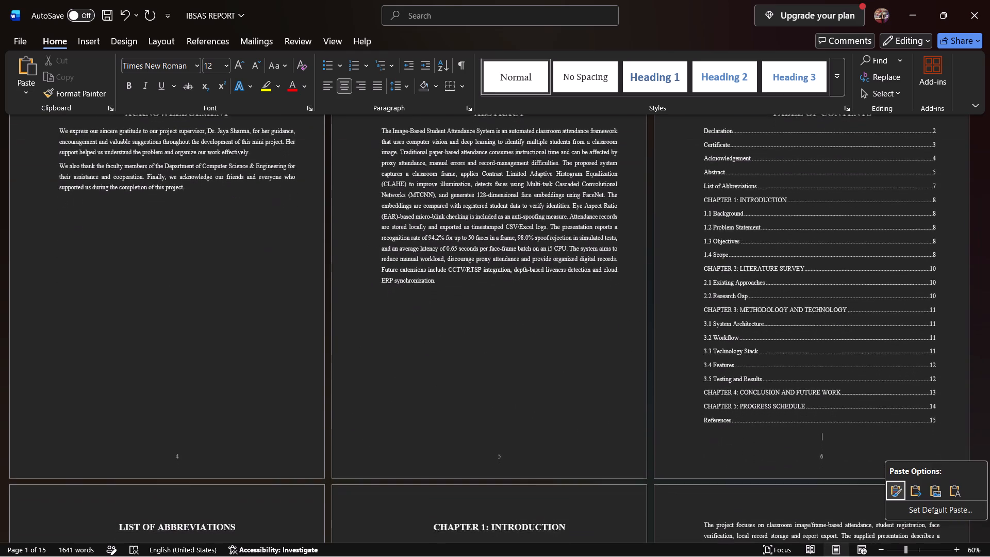
scroll(554, 418, down, 2)
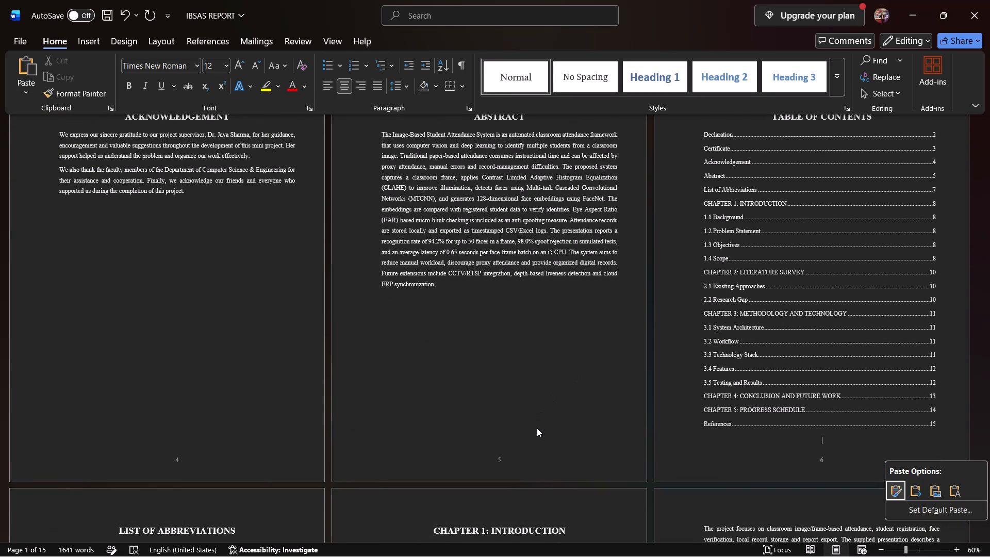
scroll(537, 428, down, 1)
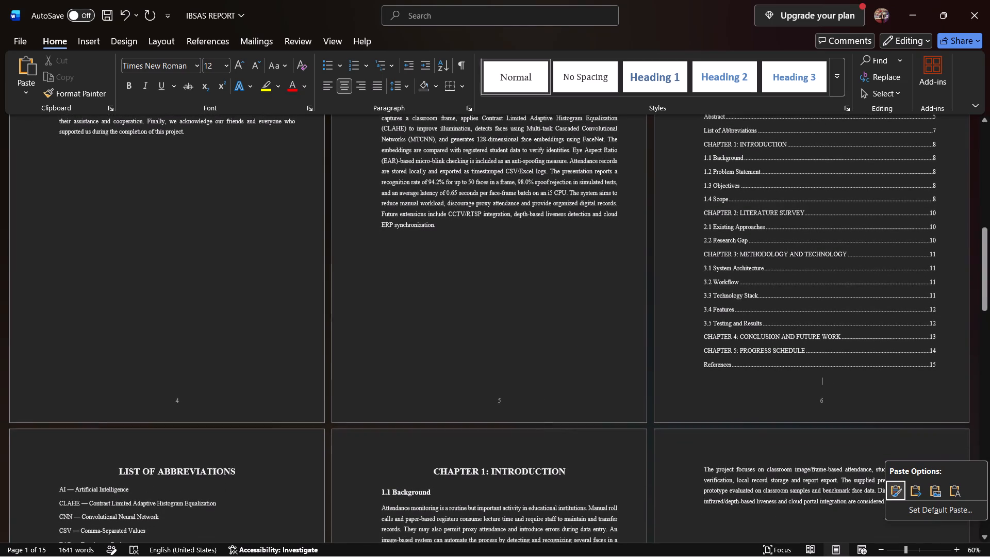
scroll(537, 428, down, 3)
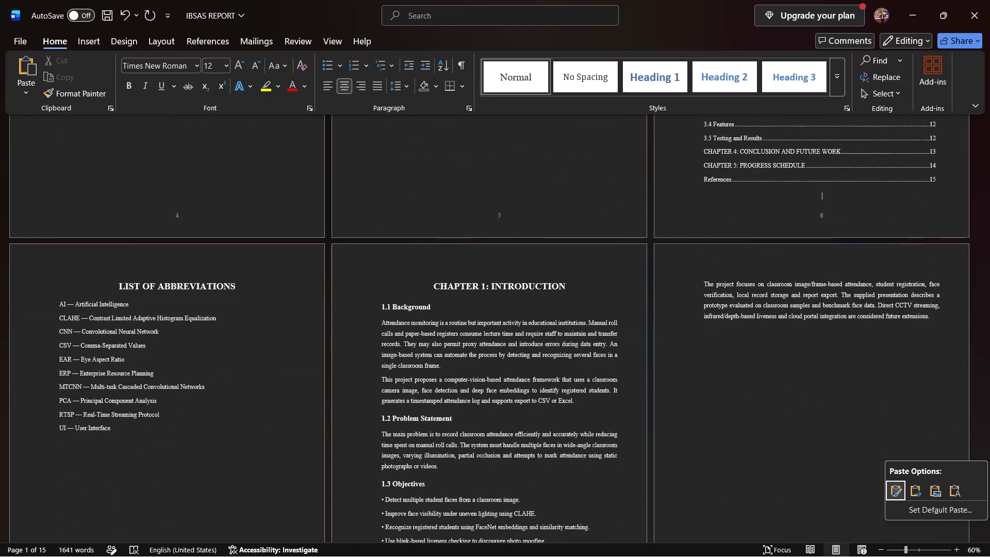
scroll(537, 428, down, 3)
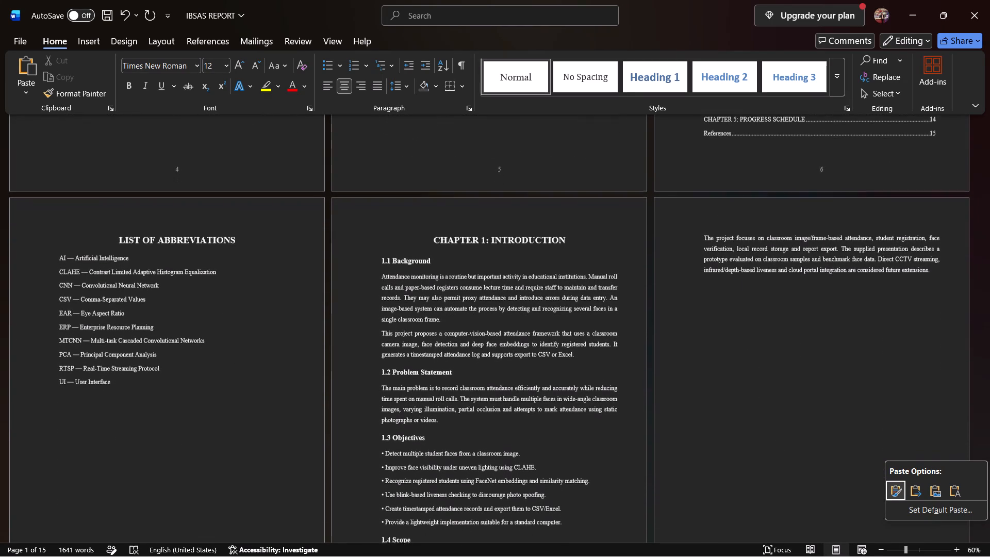
scroll(537, 428, down, 3)
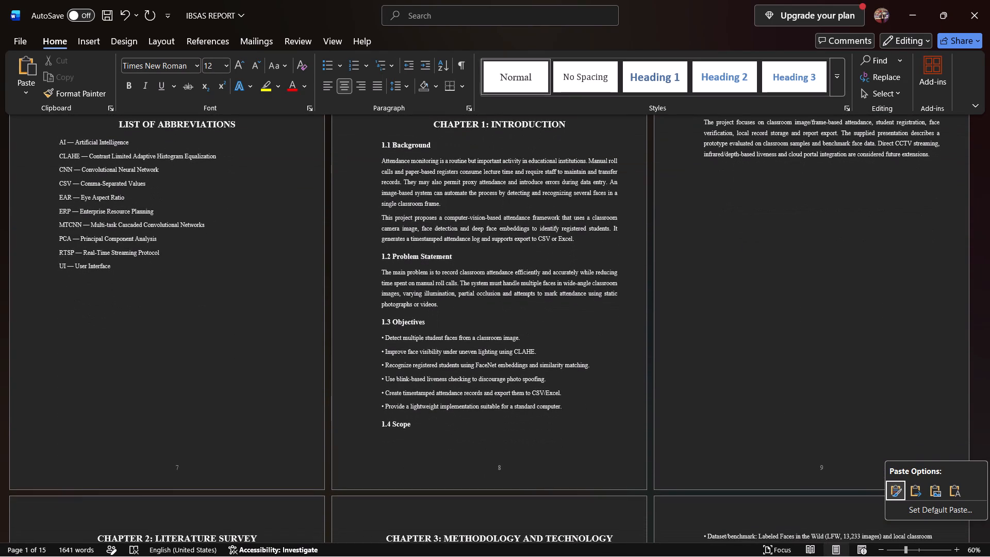
click(537, 428)
Change the page number of the 1.4 Scope entry in the Table of Contents to 9.
scroll(537, 428, up, 2)
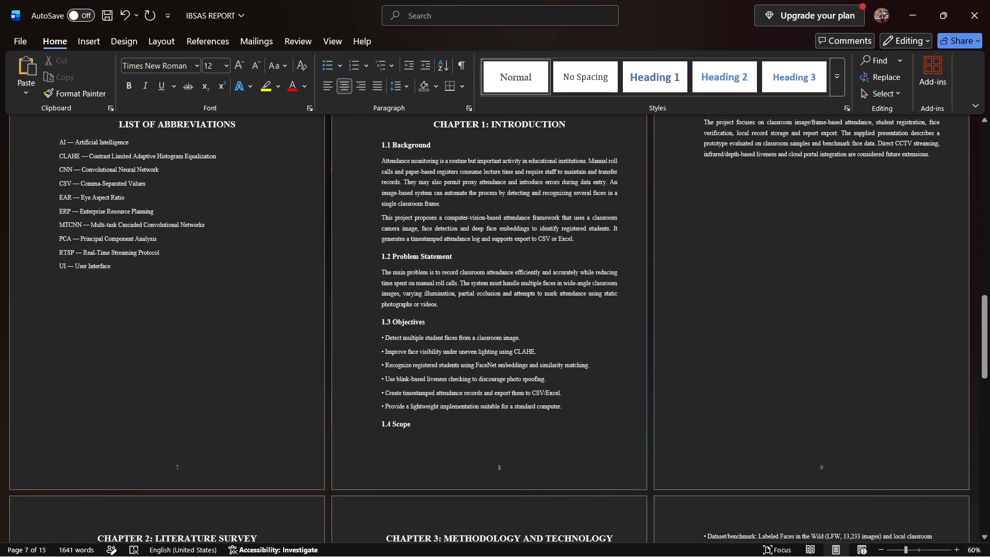
scroll(537, 428, up, 5)
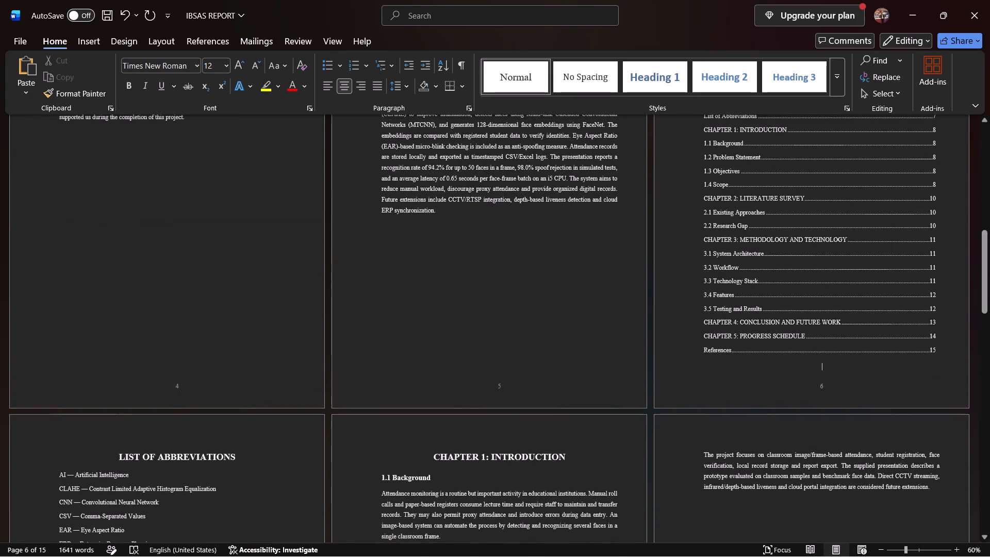
scroll(537, 428, up, 1)
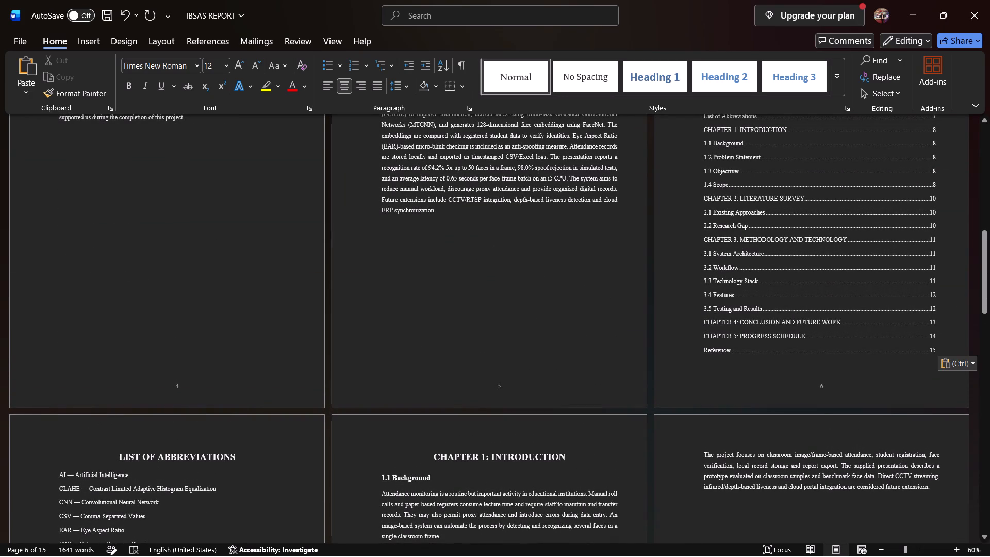
click(937, 182)
key(BackSpace)
key(9)
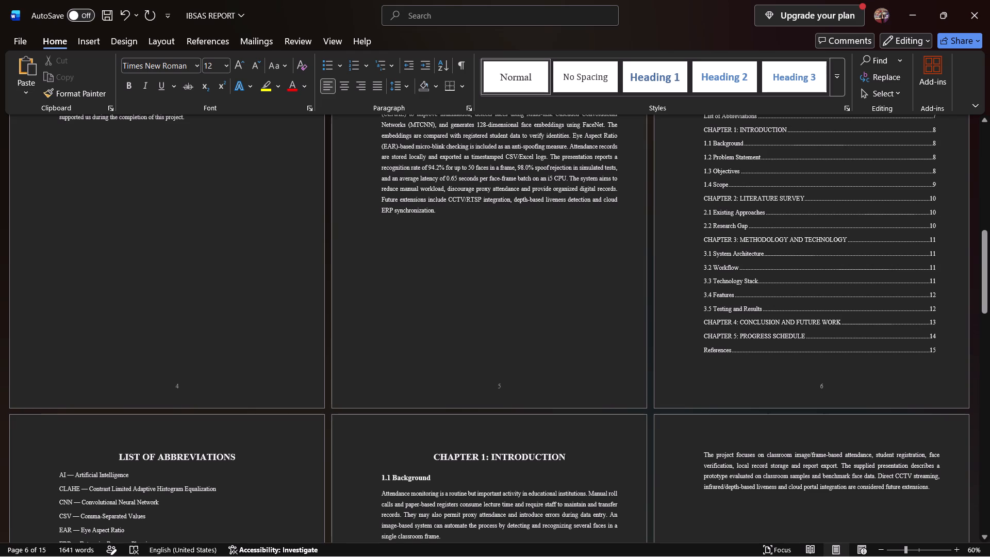
Compare the Chapter 2 entries in the Table of Contents with the Literature Survey page and its footer number.
scroll(639, 305, down, 1)
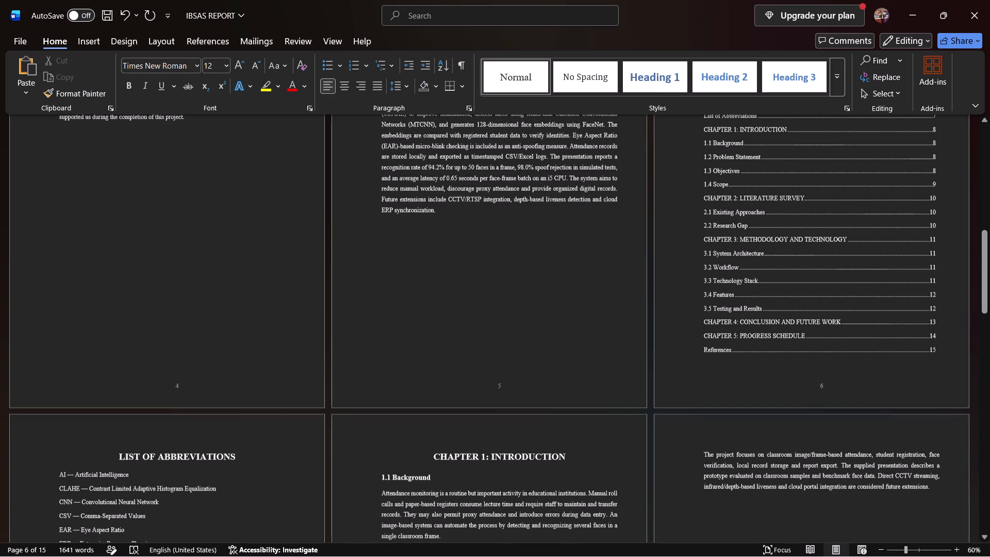
scroll(639, 305, down, 2)
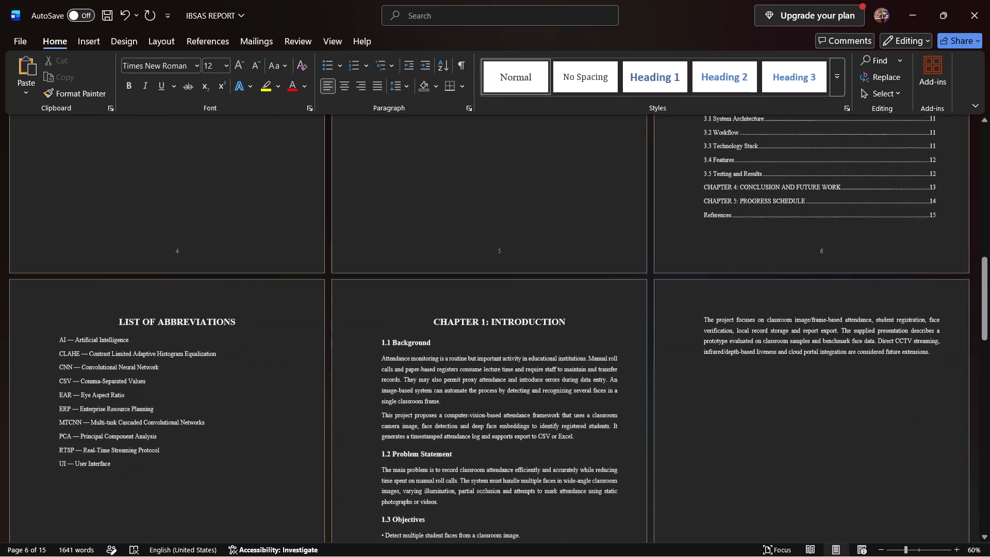
scroll(639, 305, down, 3)
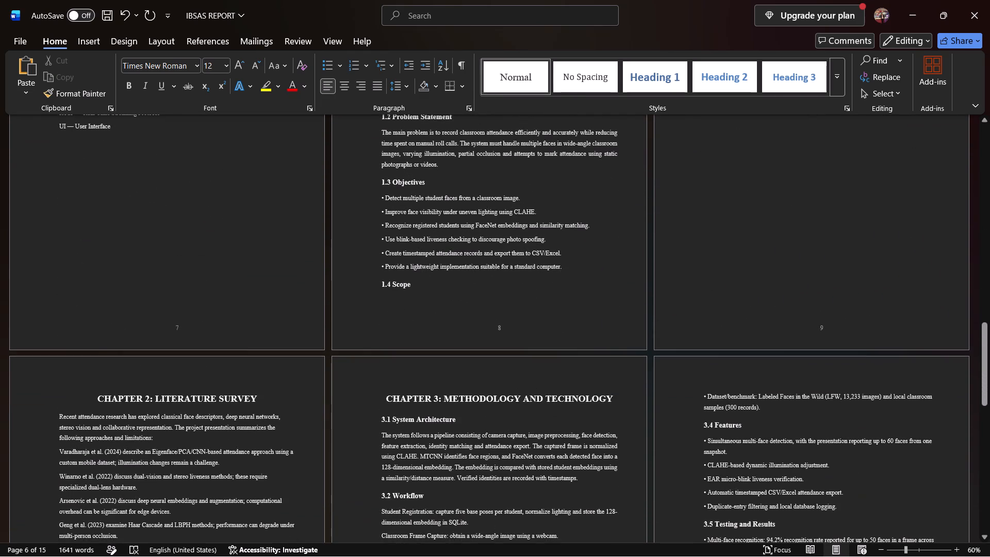
scroll(639, 305, down, 2)
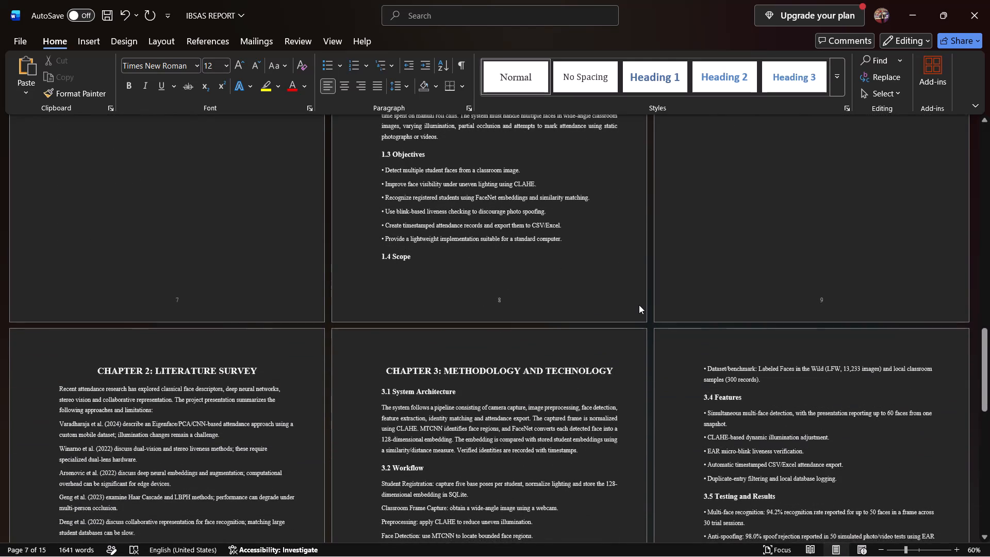
scroll(639, 305, down, 2)
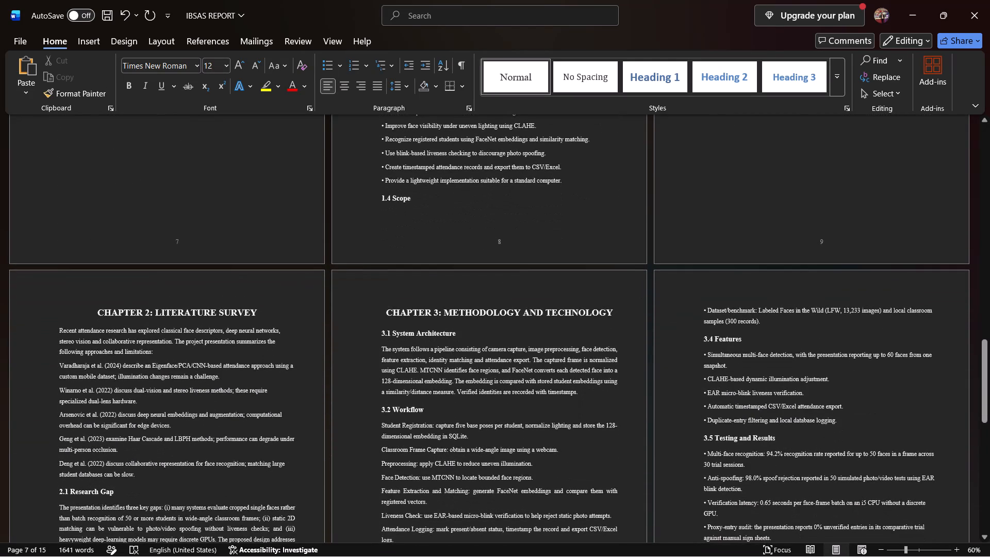
scroll(639, 305, down, 1)
scroll(639, 305, up, 2)
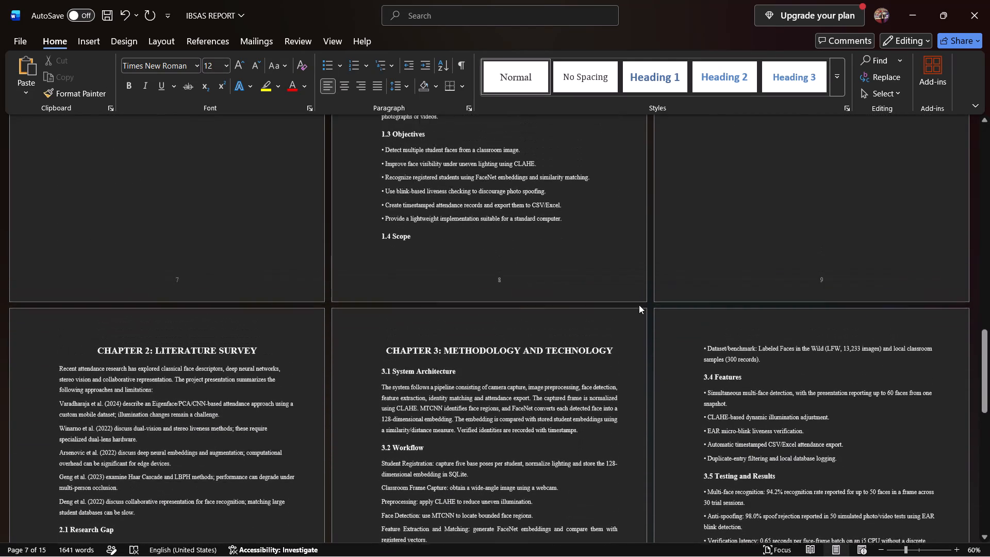
scroll(639, 305, up, 4)
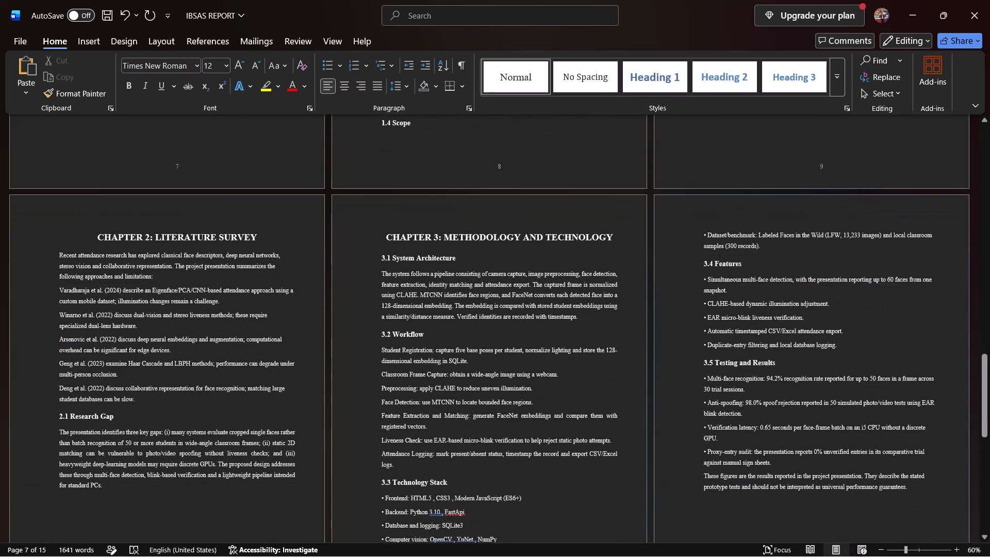
scroll(639, 305, up, 4)
Check the Table of Contents page numbers for Chapter 3 and its sections against the footers of the Methodology and Technology pages.
scroll(639, 305, down, 1)
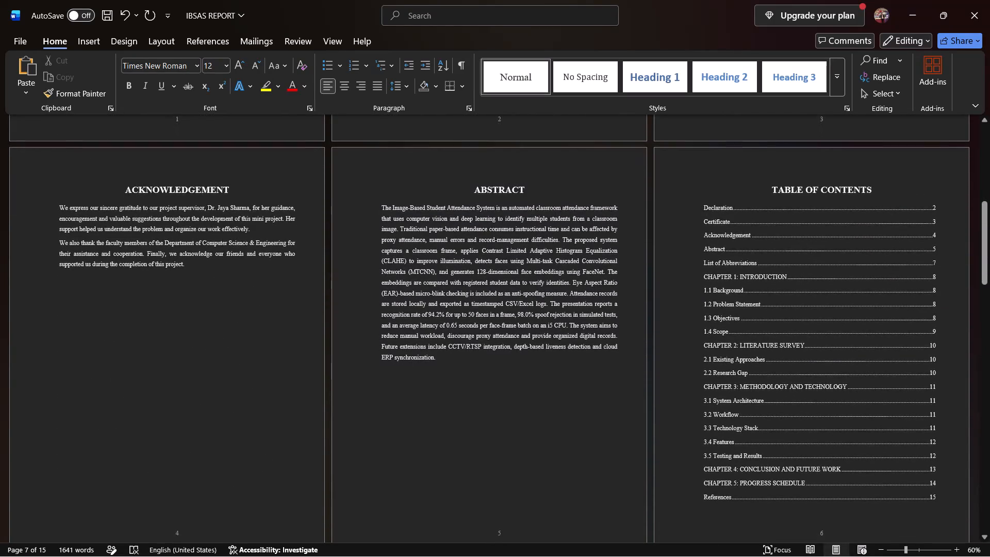
scroll(919, 373, down, 2)
scroll(833, 369, down, 2)
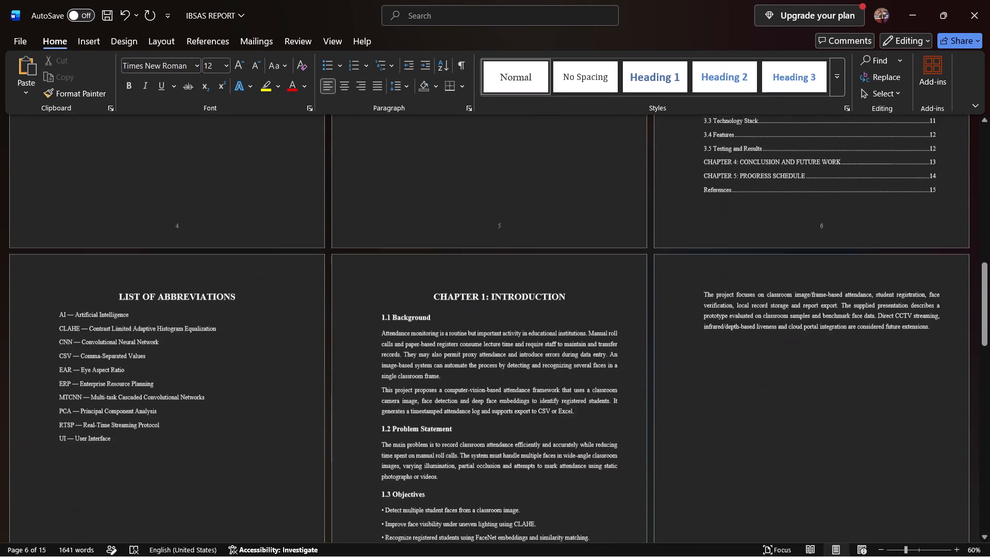
scroll(833, 369, down, 7)
scroll(833, 369, up, 1)
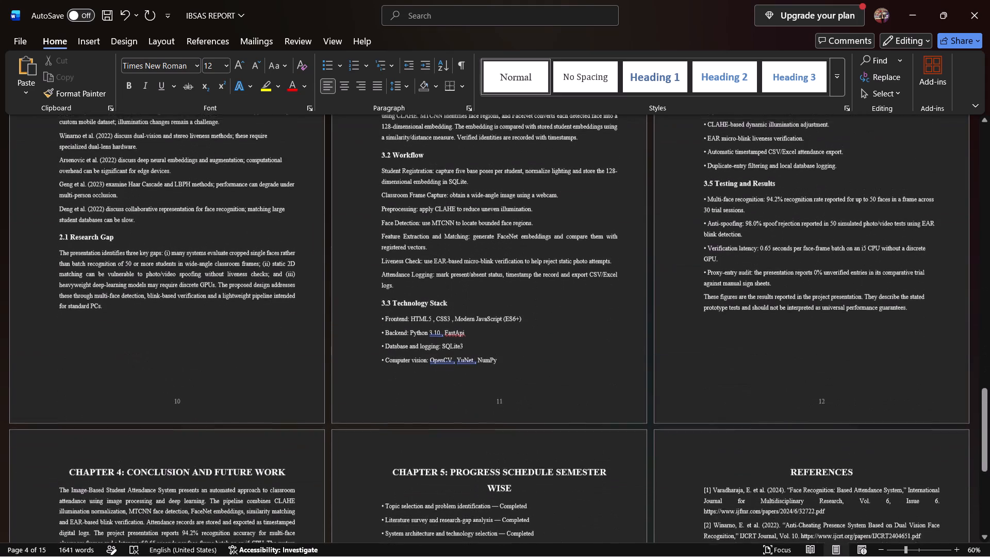
scroll(833, 369, up, 2)
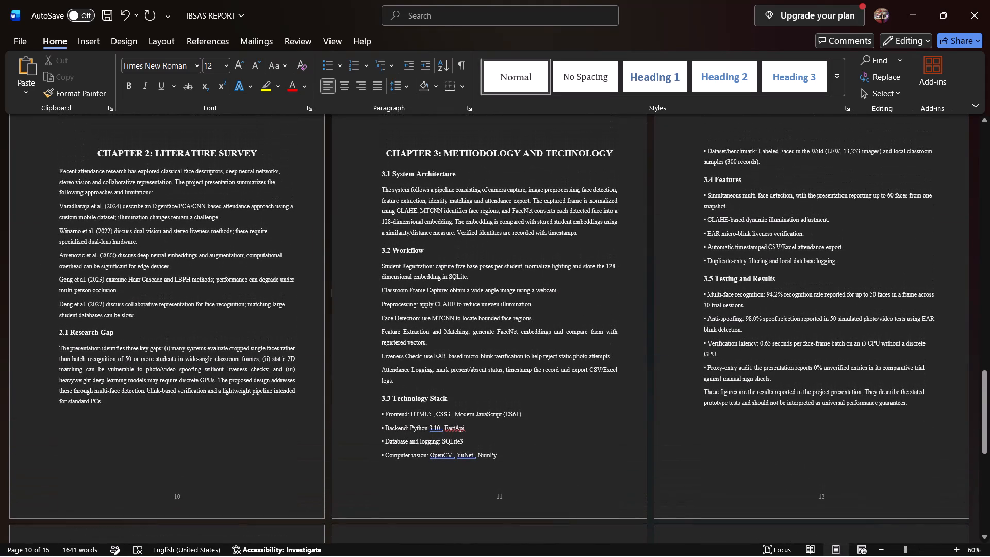
scroll(784, 251, up, 1)
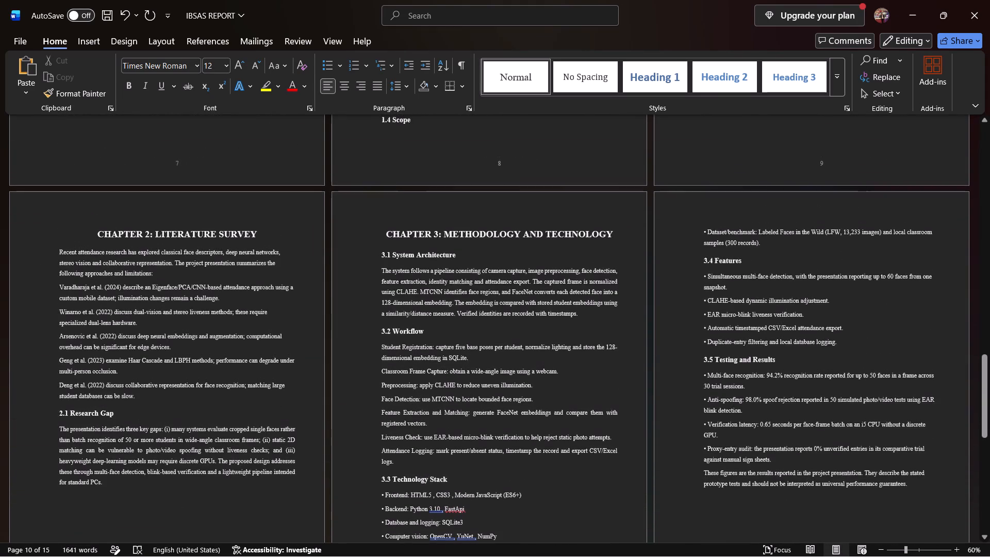
scroll(784, 251, up, 7)
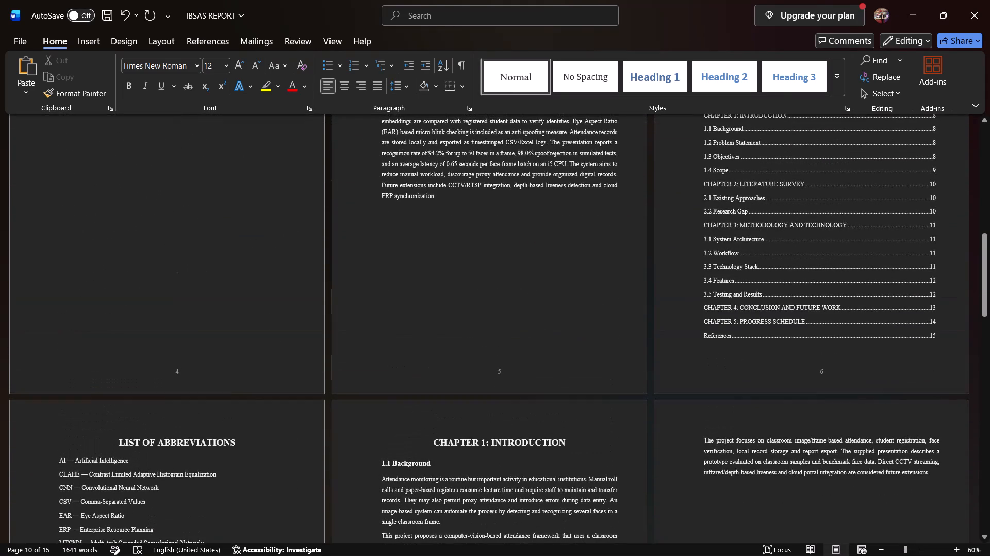
Check the Table of Contents page numbers for Chapter 4, Chapter 5 and References against the footers of the final pages.
scroll(905, 285, down, 5)
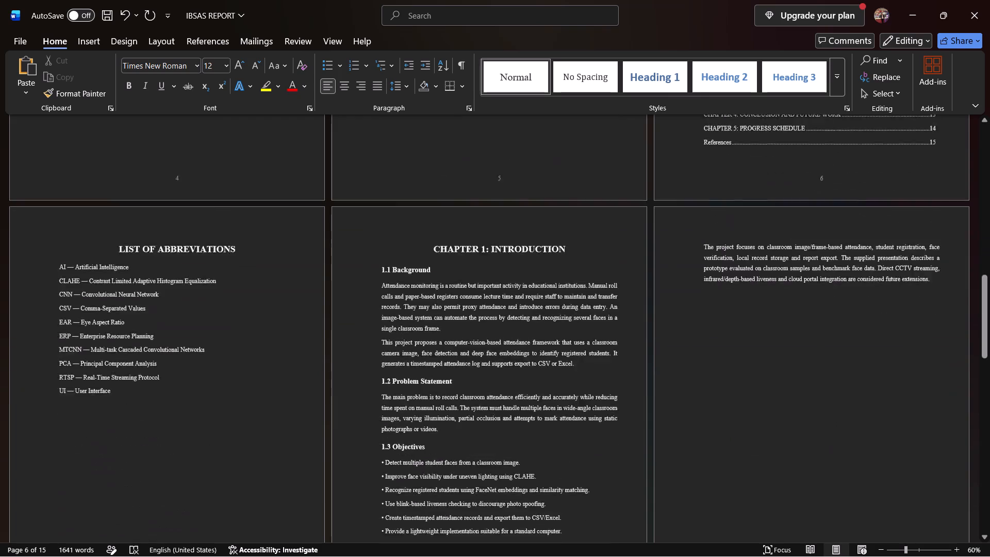
scroll(905, 285, down, 16)
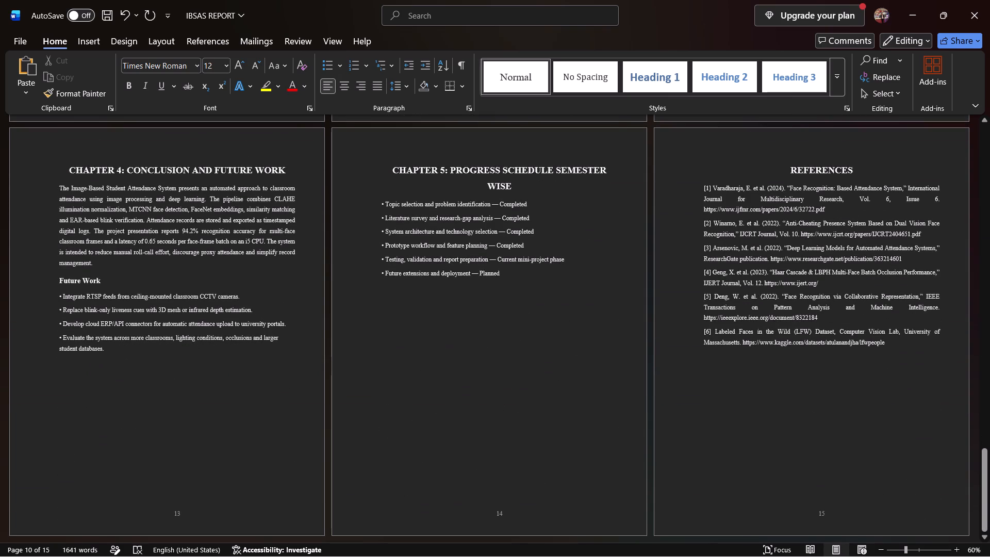
scroll(743, 286, up, 6)
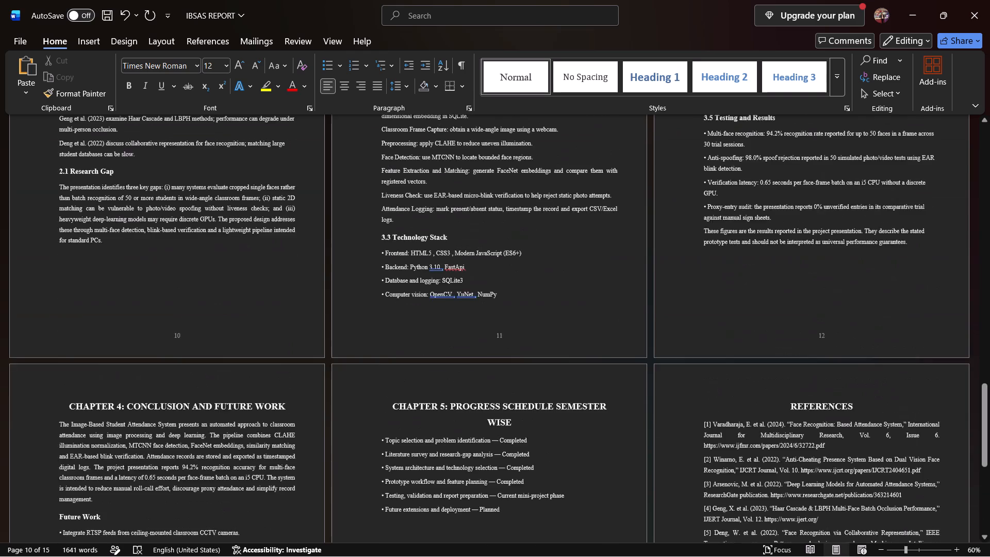
scroll(743, 286, up, 3)
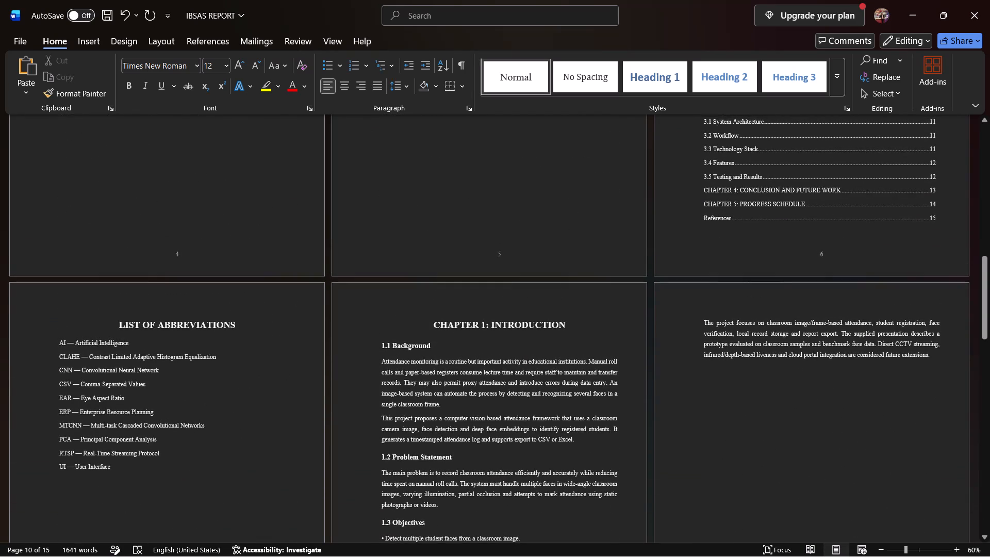
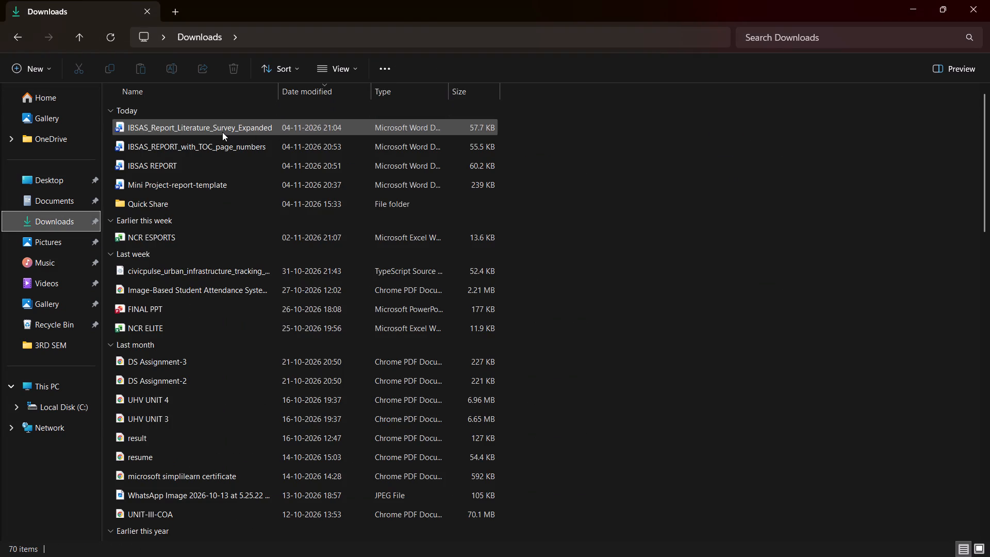
double_click(222, 132)
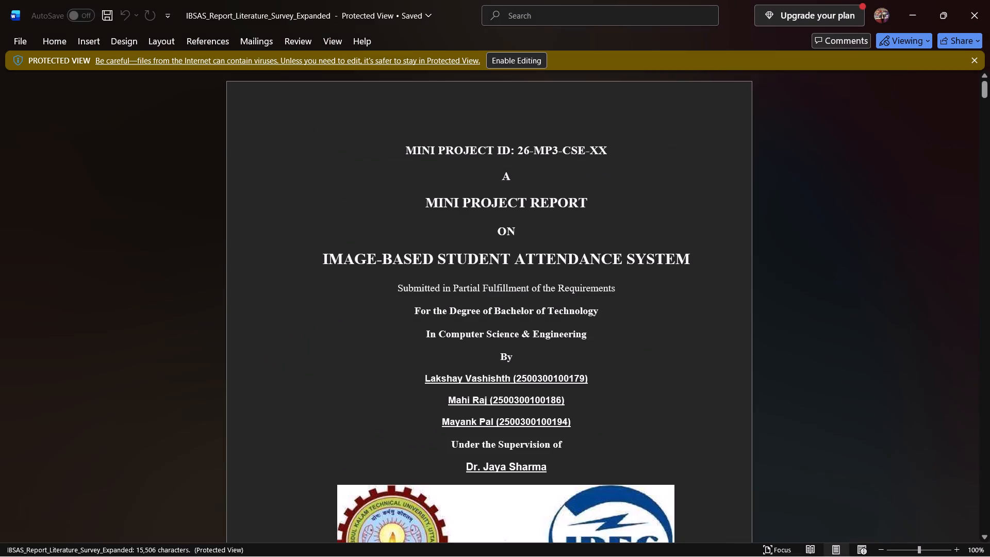
Examine the downloaded report's opening pages, from the cover page to the Table of Contents entries.
scroll(524, 395, down, 3)
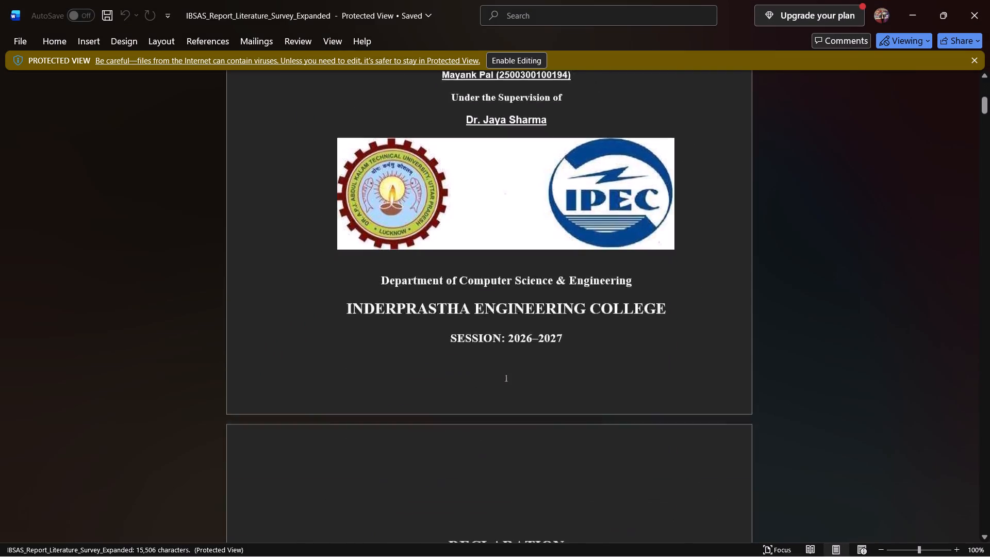
scroll(524, 395, down, 3)
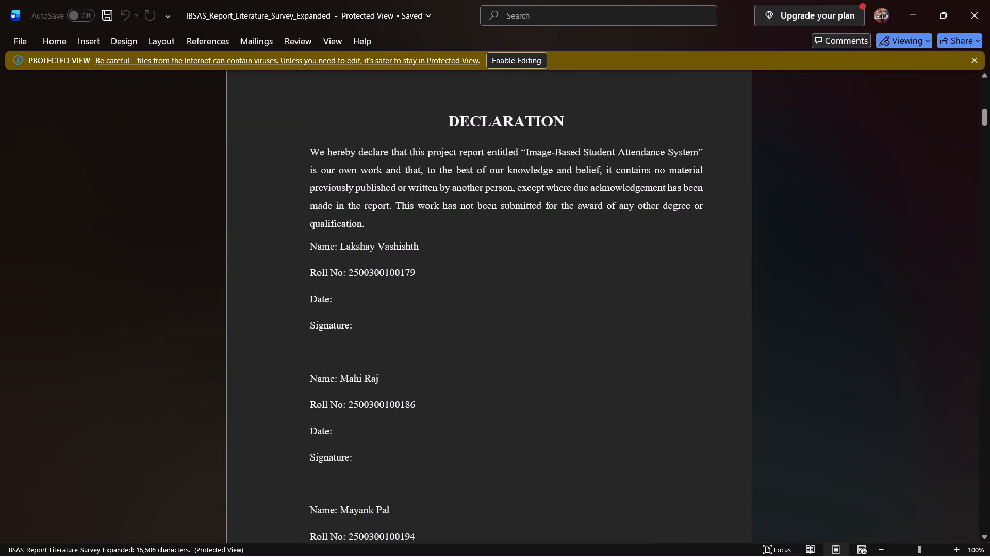
scroll(524, 395, down, 3)
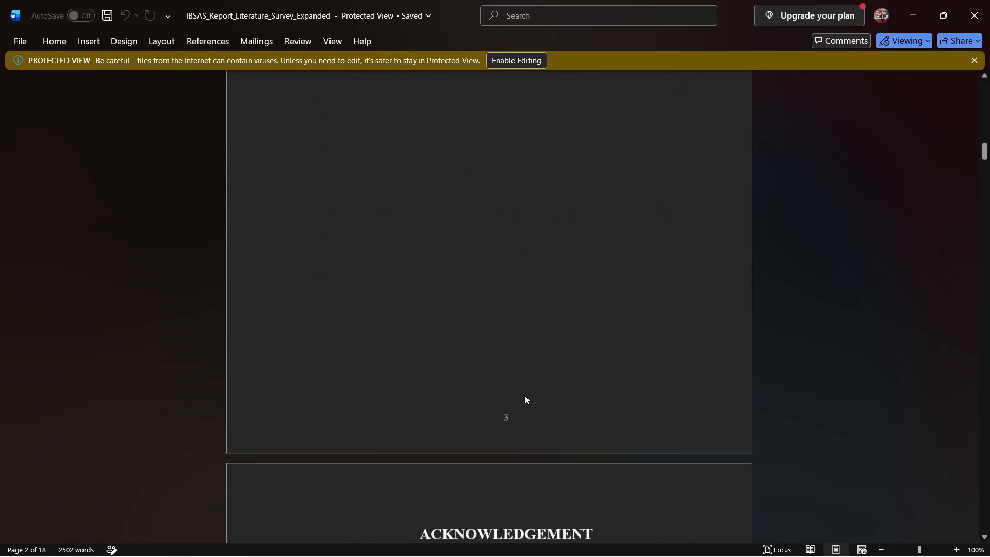
scroll(524, 395, down, 4)
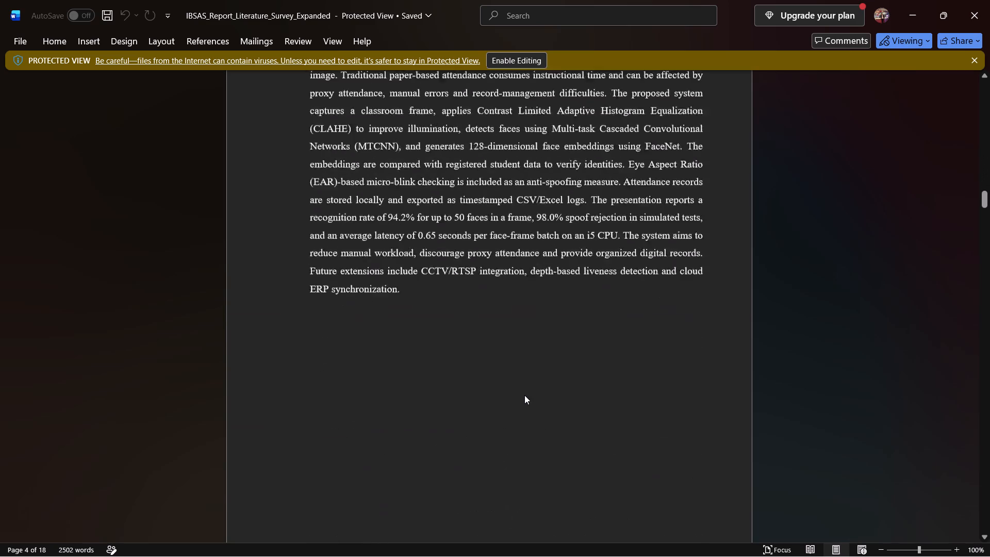
scroll(524, 395, down, 1)
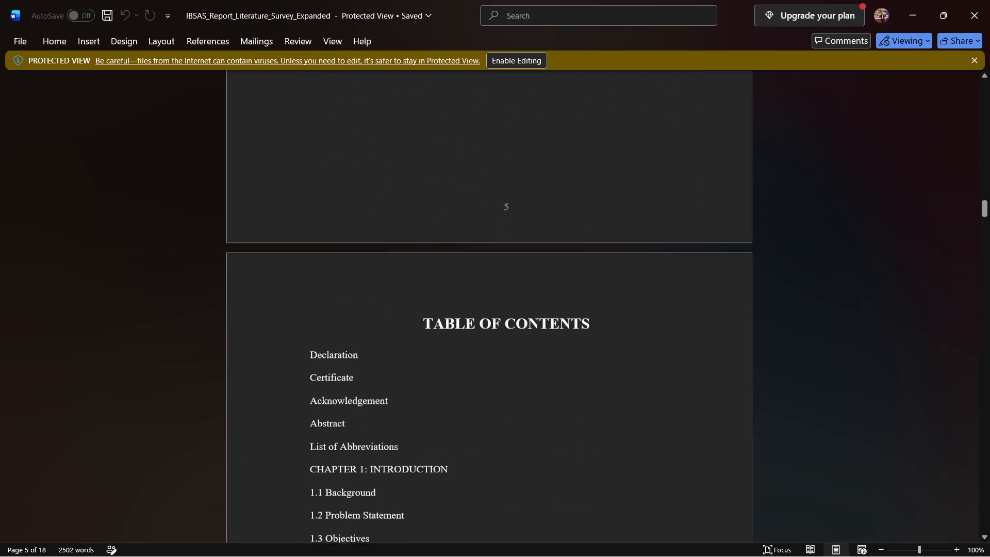
scroll(524, 395, down, 4)
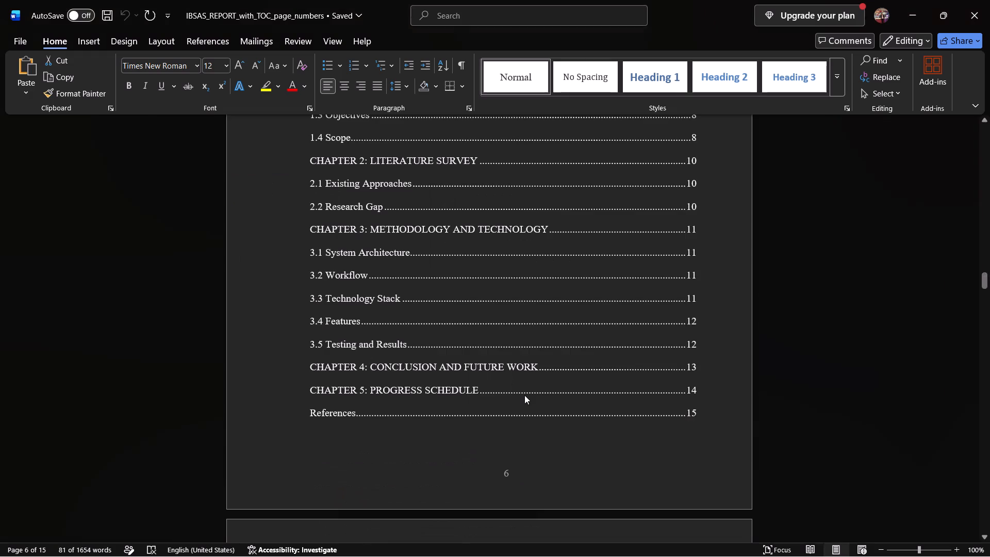
Copy all Table of Contents entries with page numbers, from Declaration to References, in IBSAS_REPORT_with_TOC_page_numbers.
right_click(461, 326)
click(303, 346)
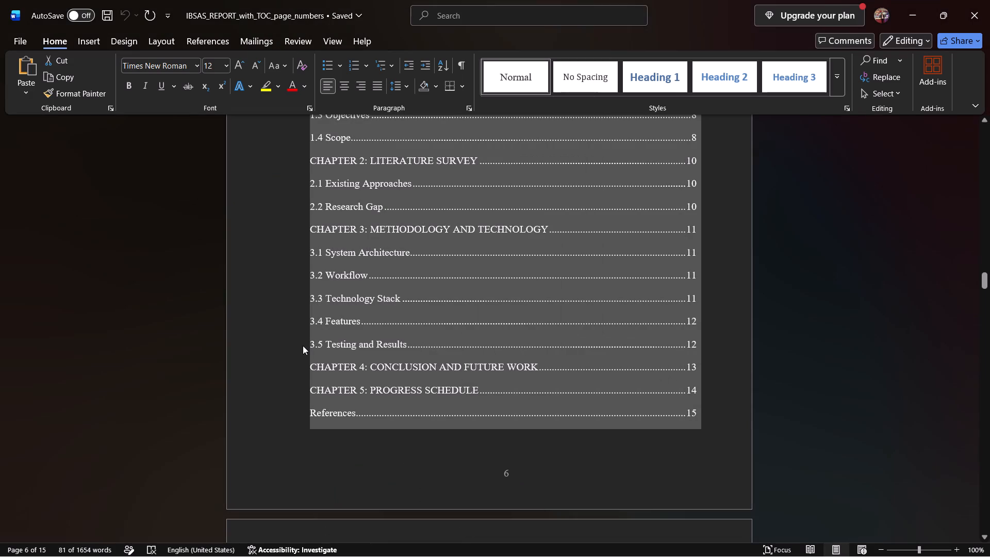
click(284, 302)
scroll(284, 302, up, 1)
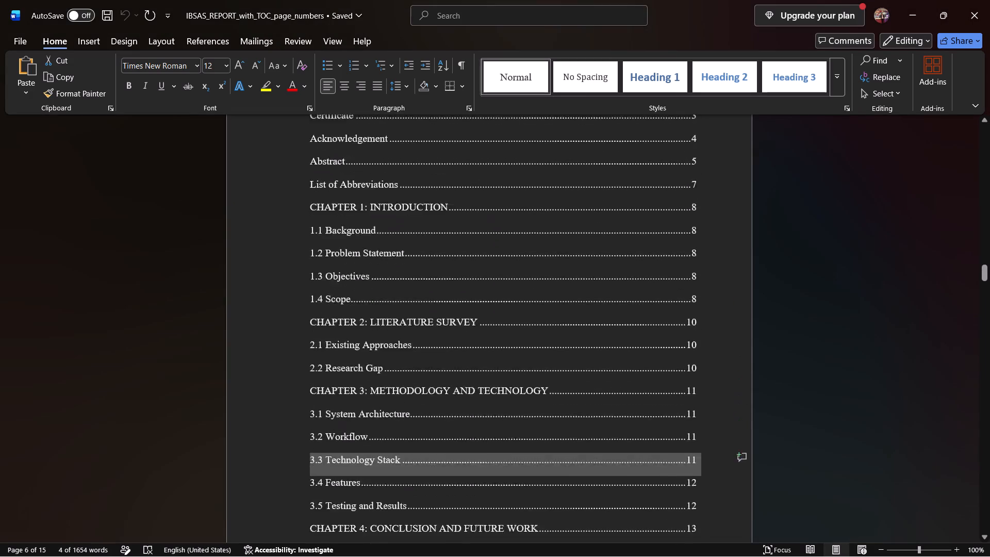
scroll(284, 302, up, 2)
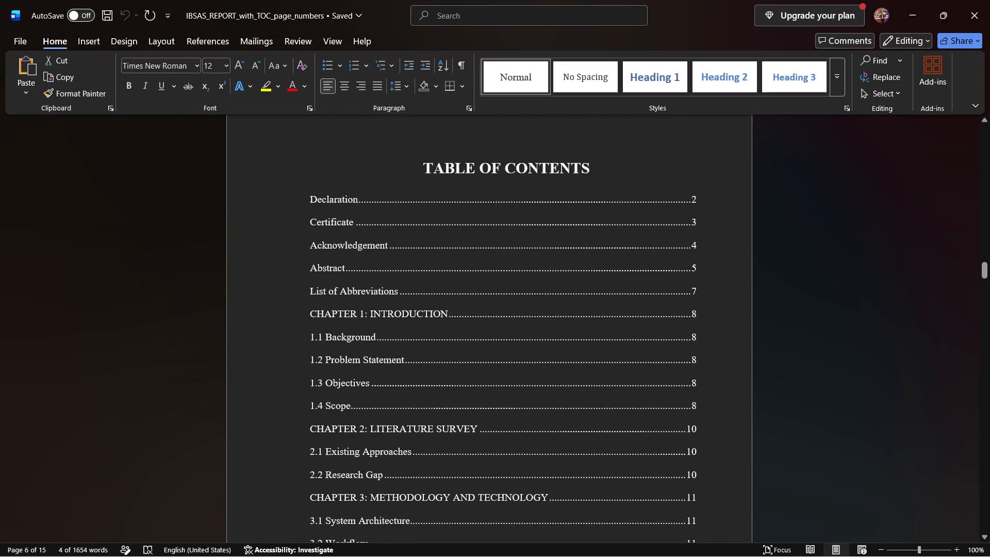
click(310, 201)
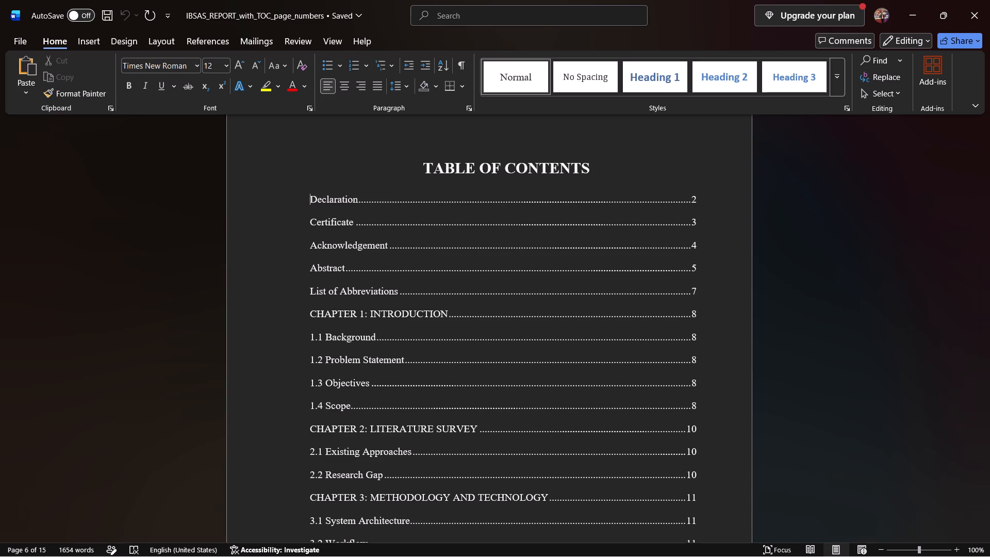
drag(308, 200, 546, 406)
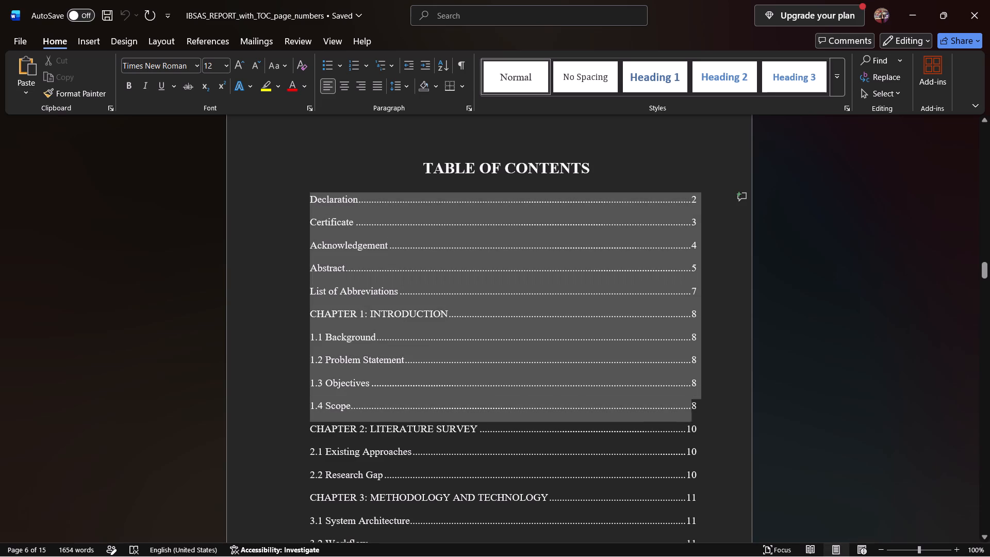
drag(546, 406, 525, 402)
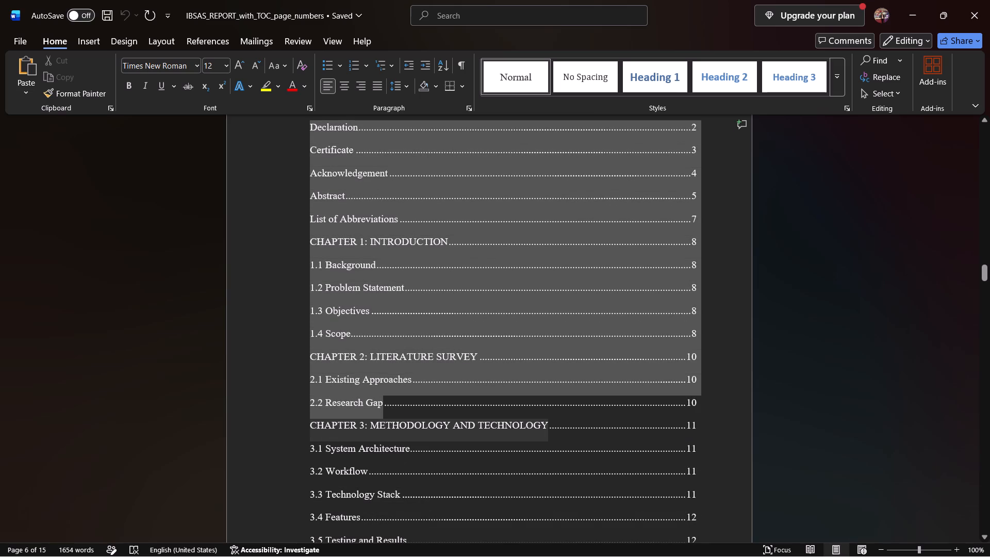
drag(525, 402, 536, 450)
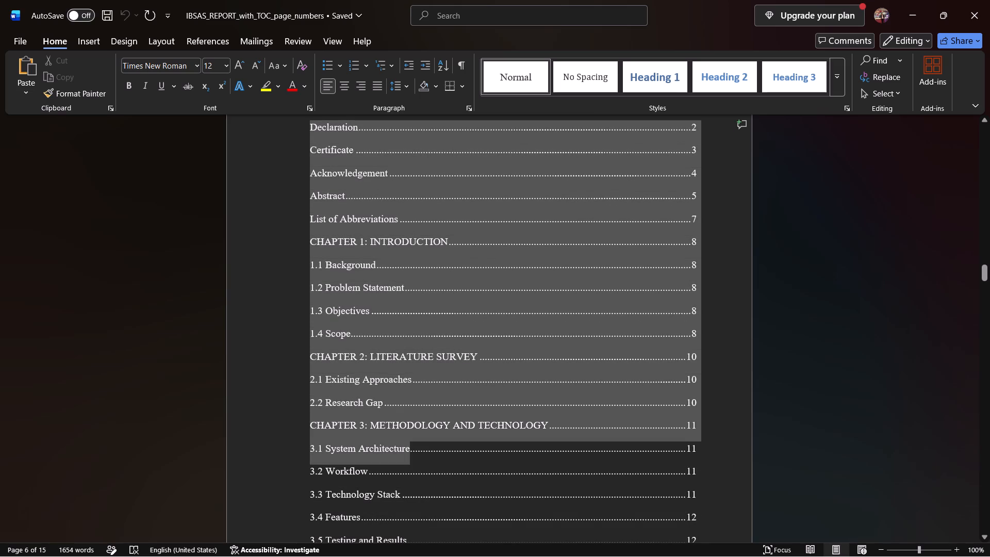
drag(536, 450, 571, 544)
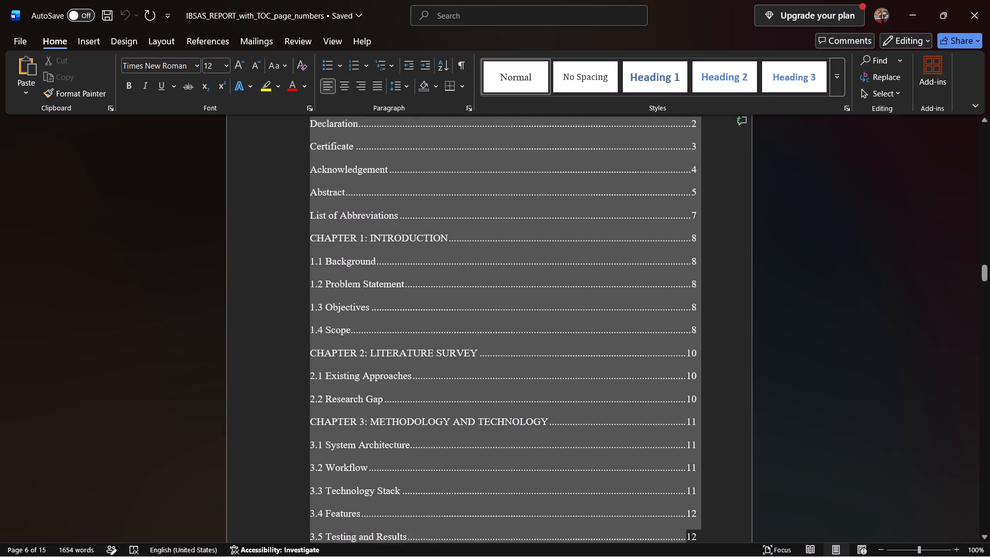
drag(571, 544, 650, 462)
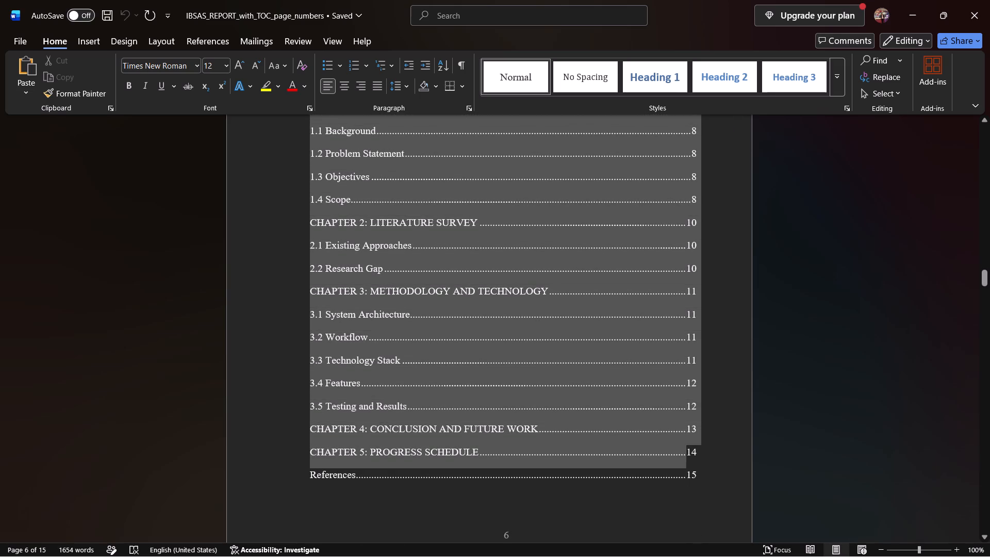
drag(650, 462, 751, 473)
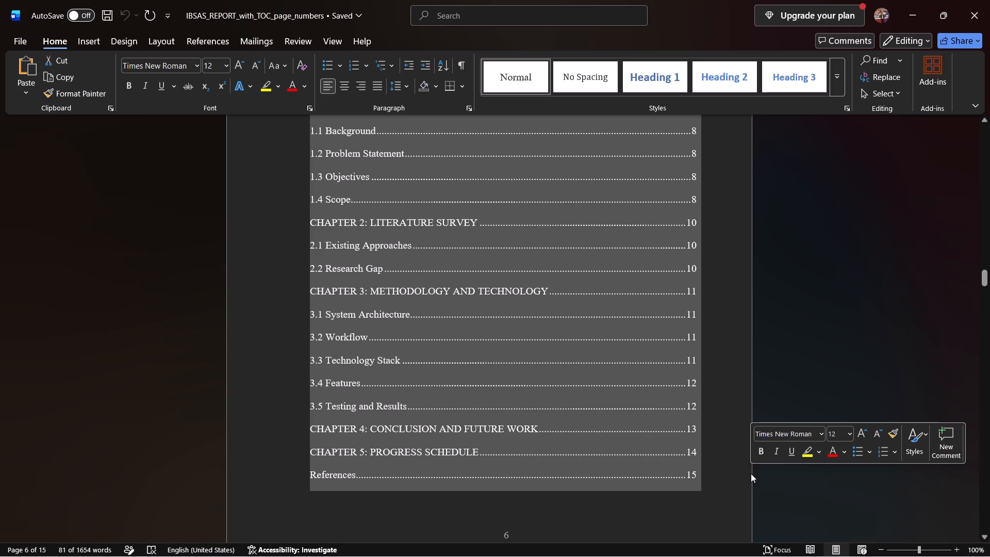
click(74, 78)
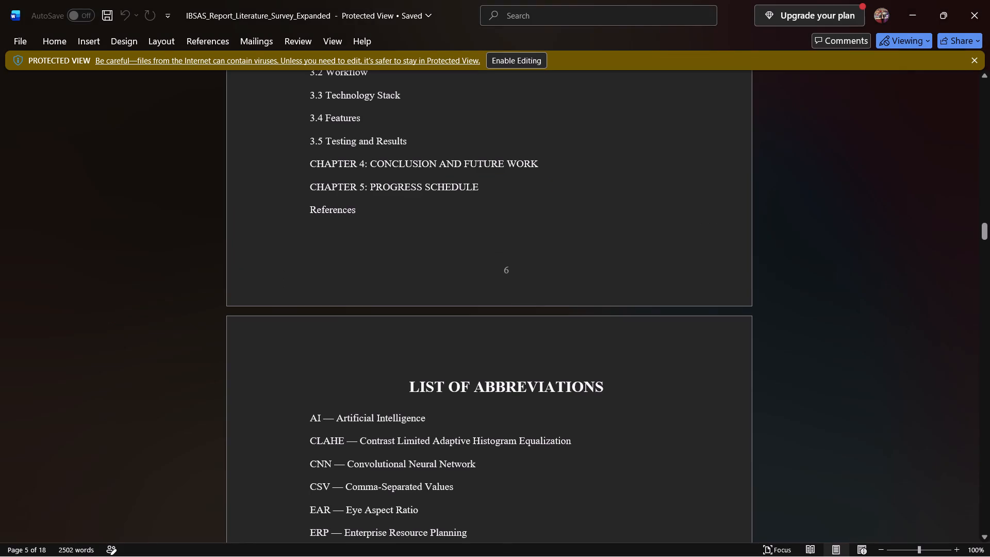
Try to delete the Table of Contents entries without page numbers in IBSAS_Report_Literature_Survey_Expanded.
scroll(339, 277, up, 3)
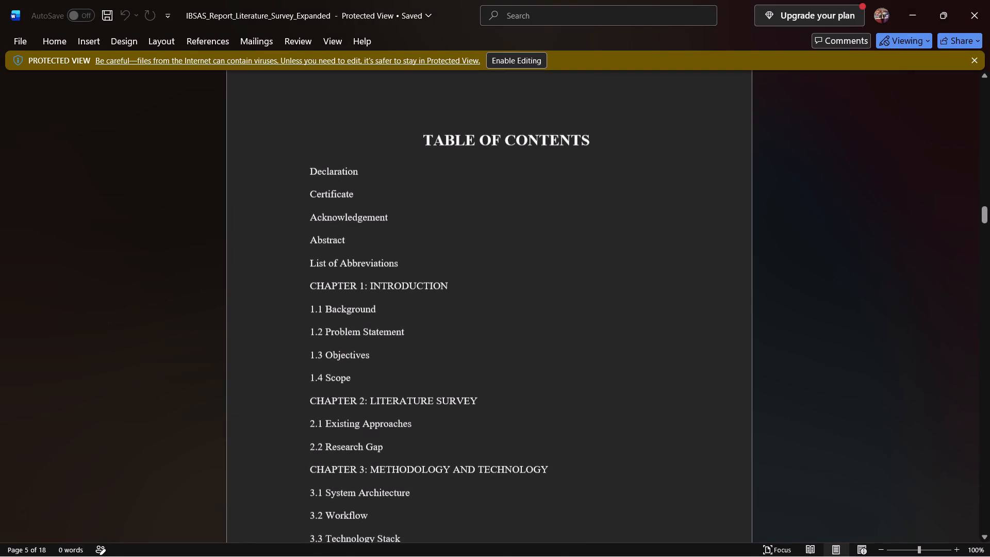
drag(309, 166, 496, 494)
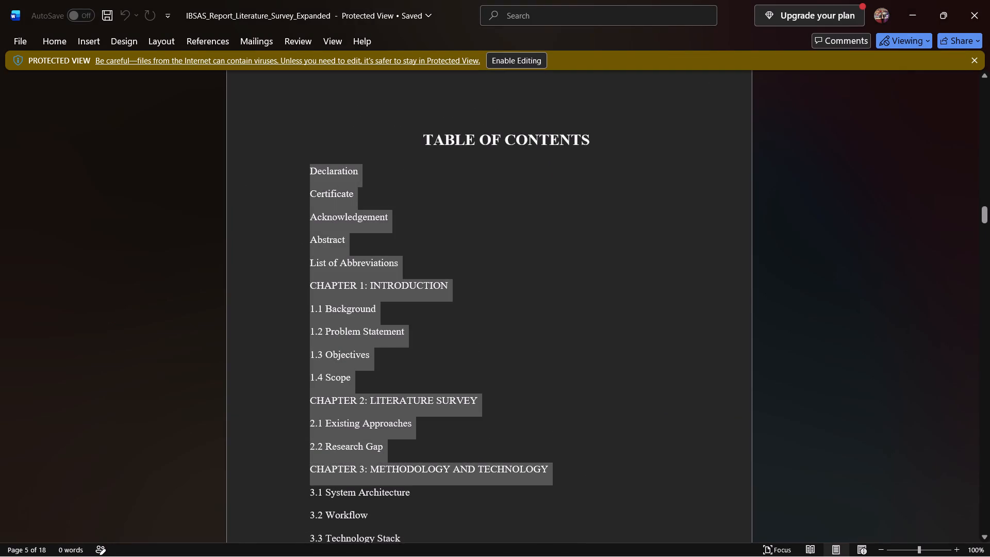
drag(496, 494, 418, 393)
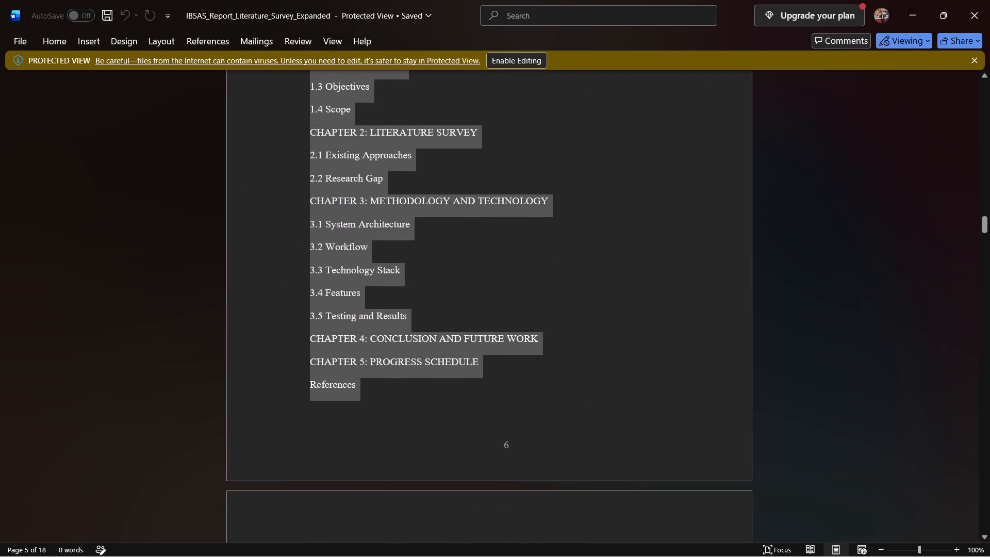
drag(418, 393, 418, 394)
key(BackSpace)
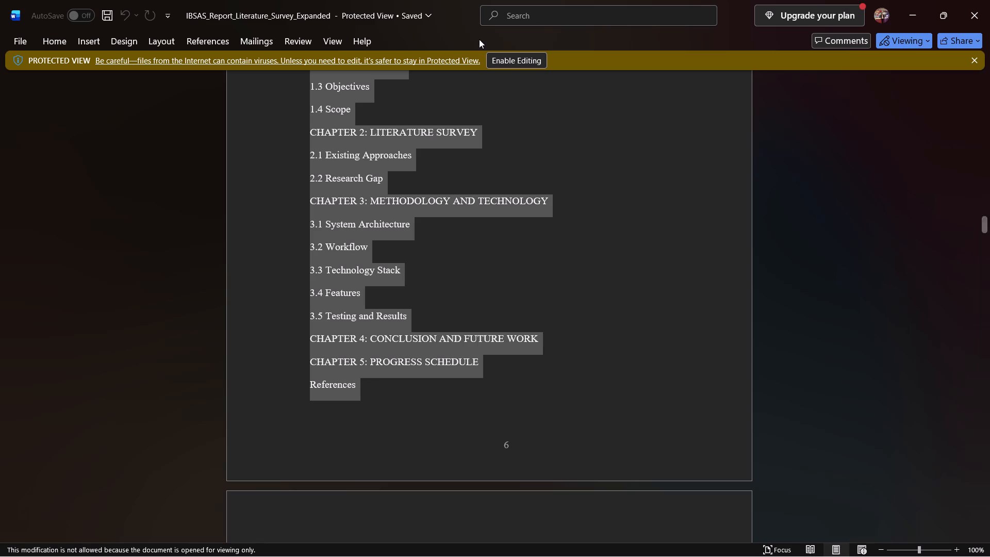
Enable editing and replace the plain Table of Contents entries, Declaration through References, with the copied entries that include page numbers.
click(507, 57)
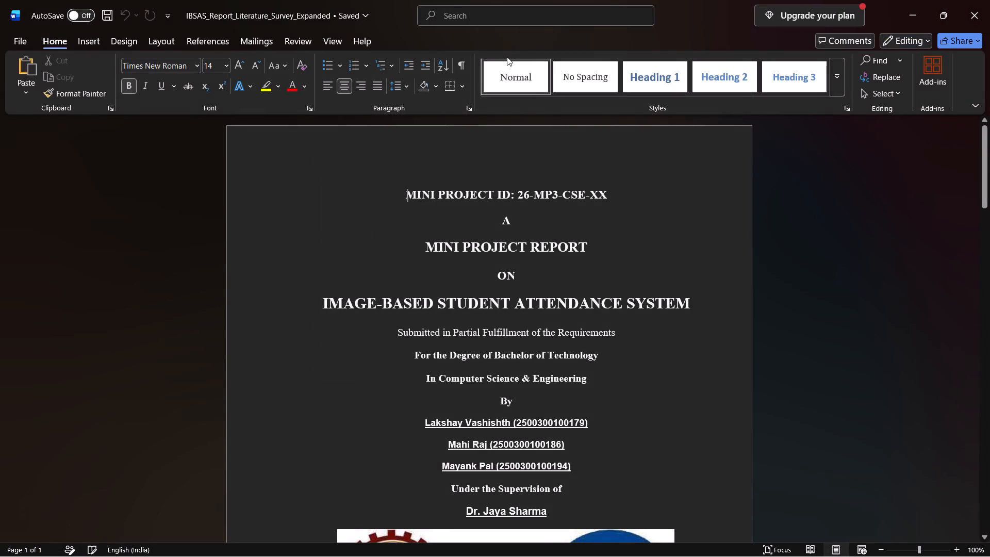
scroll(500, 194, down, 11)
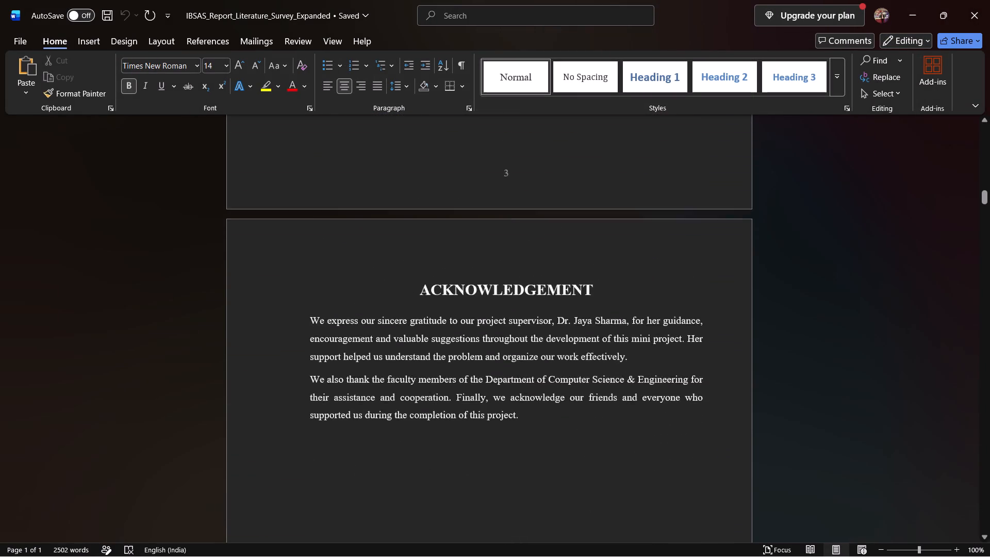
scroll(500, 194, down, 8)
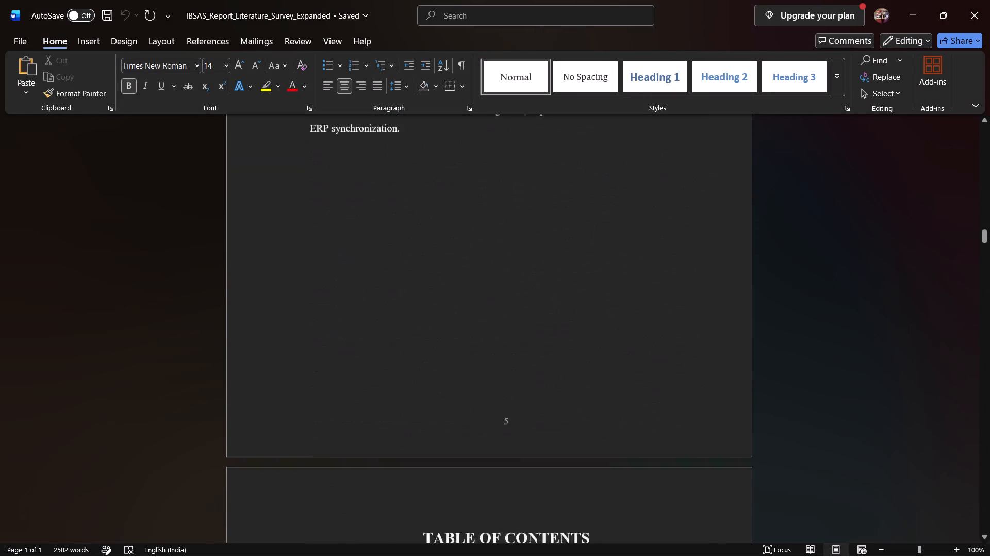
scroll(500, 194, down, 2)
scroll(500, 194, right, 1)
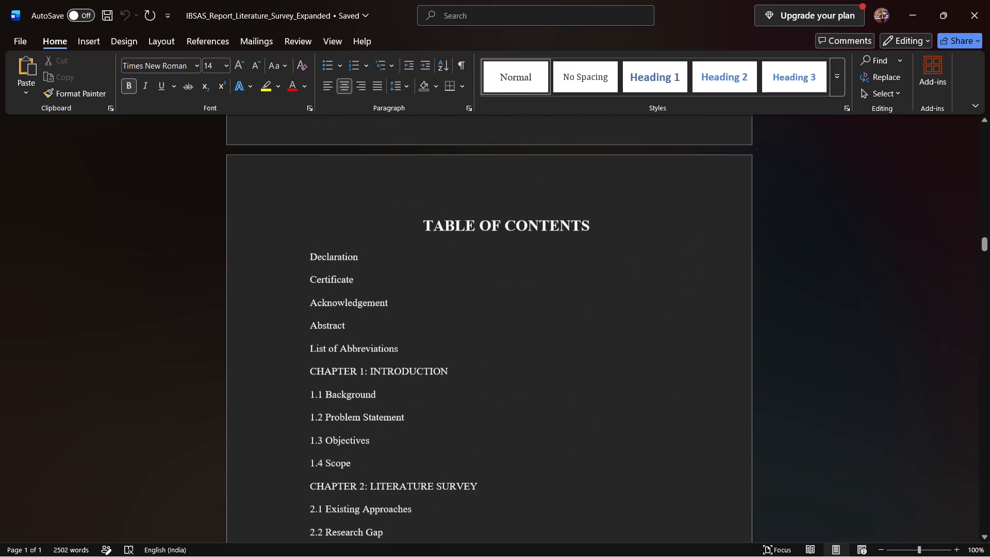
drag(310, 249, 435, 514)
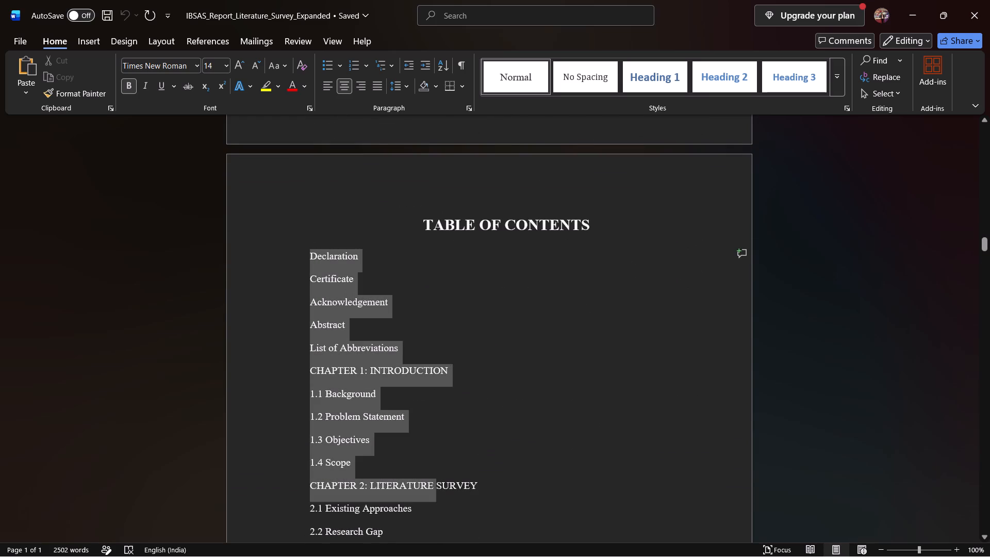
drag(435, 514, 395, 400)
key(BackSpace)
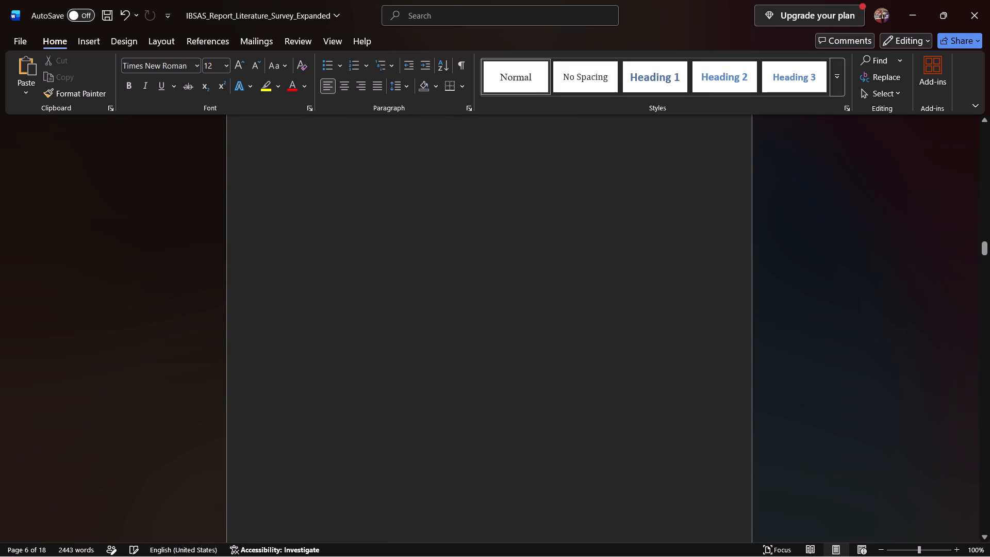
key(ctrl+v)
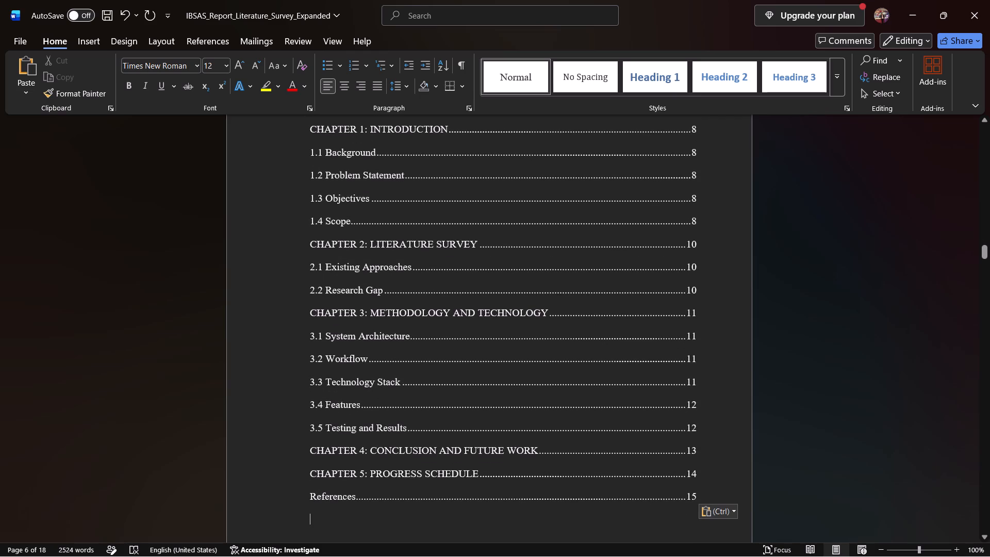
Compare the pasted Table of Contents page numbers with the actual pages of the sections up to Chapter 2.
scroll(395, 400, up, 1)
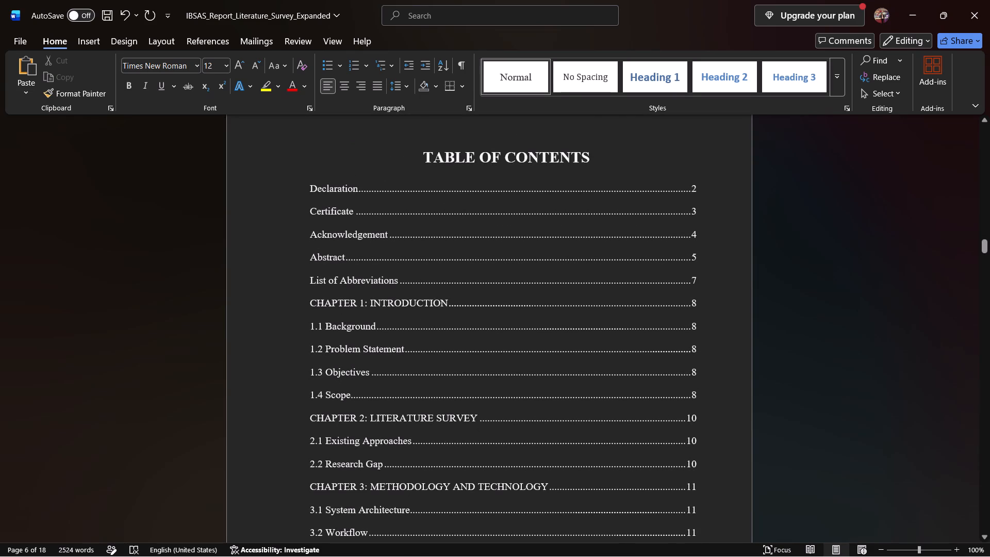
scroll(708, 402, down, 7)
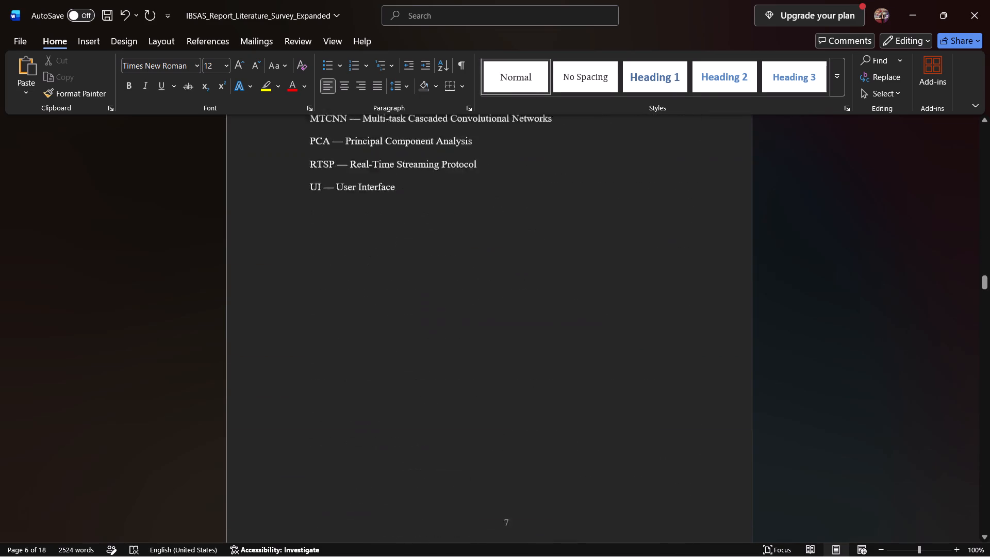
scroll(708, 402, down, 2)
scroll(708, 402, up, 1)
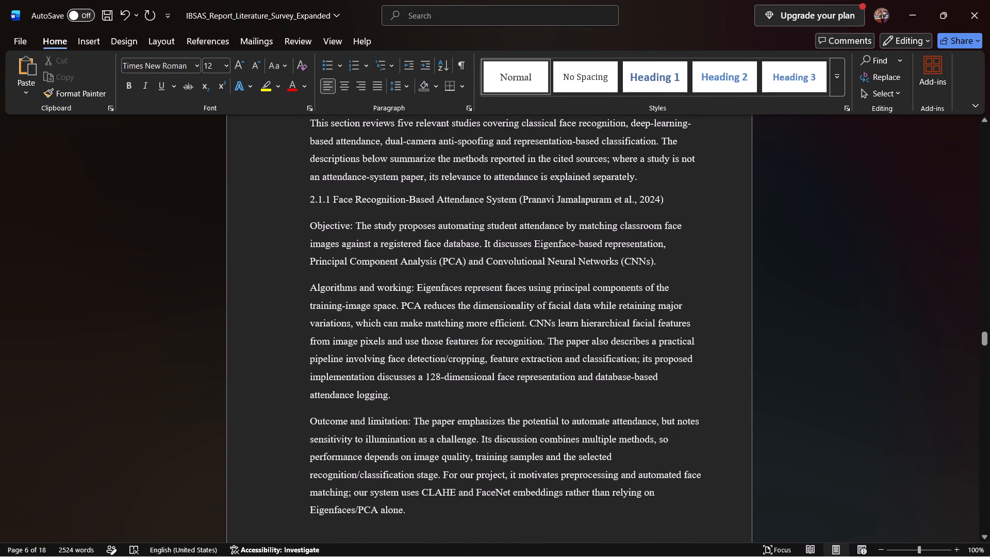
scroll(708, 402, up, 2)
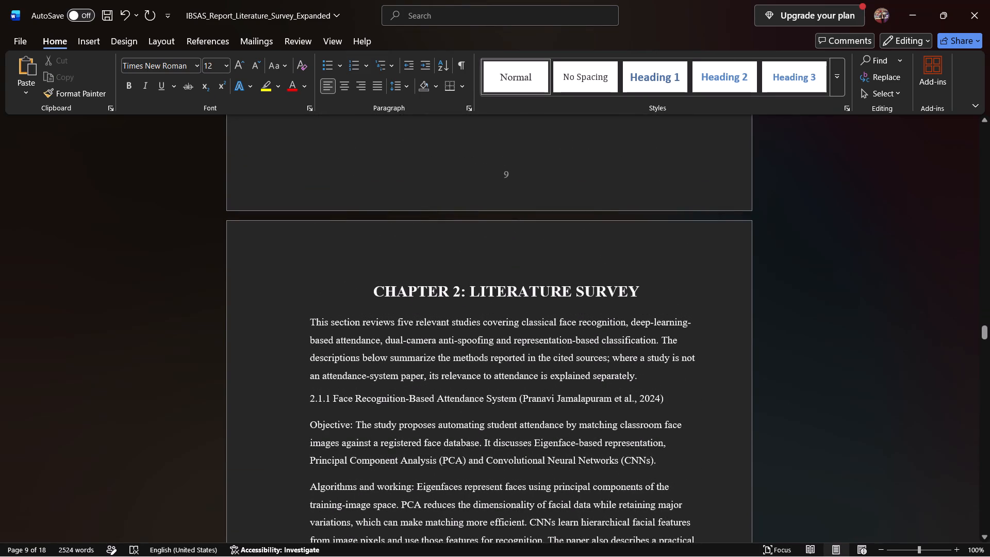
scroll(708, 402, up, 3)
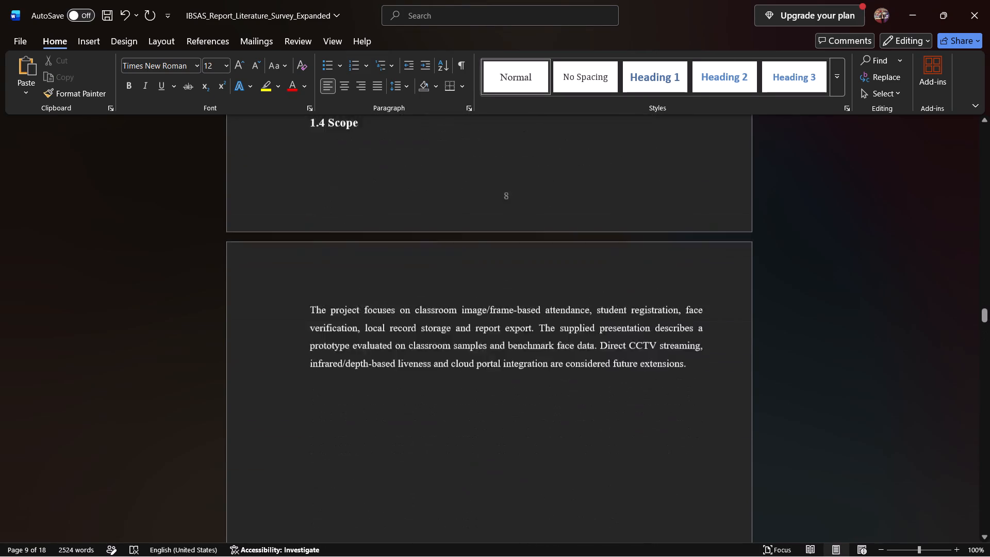
scroll(708, 402, up, 6)
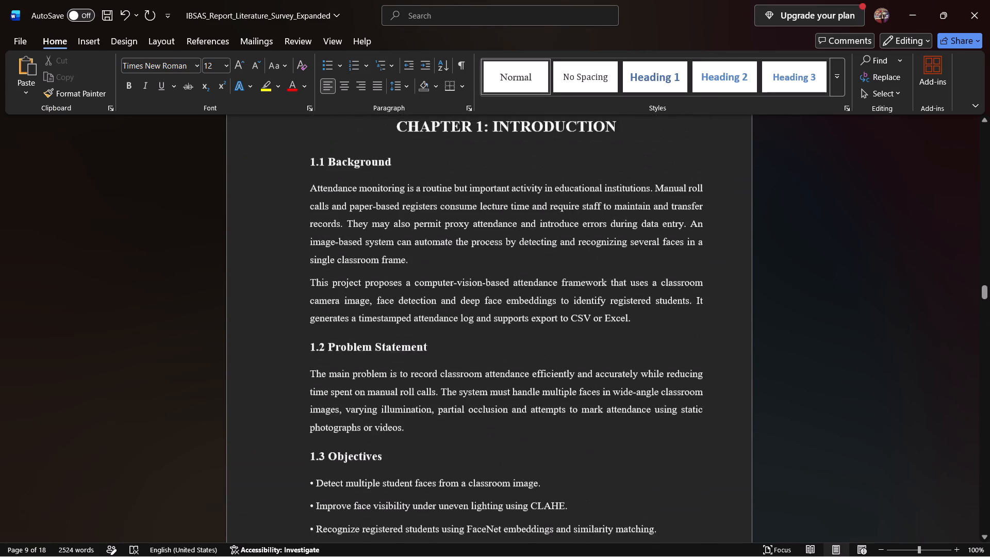
scroll(708, 402, up, 6)
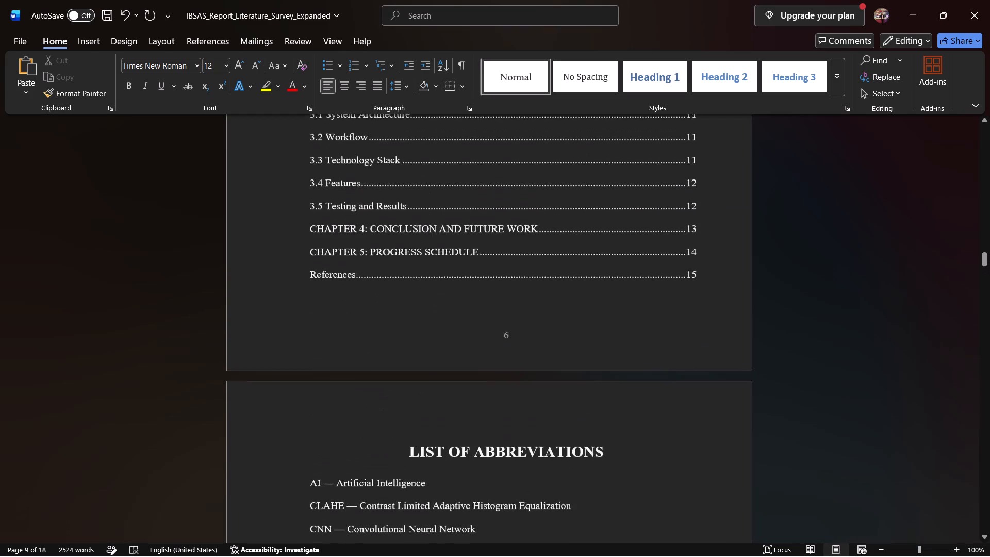
scroll(708, 402, up, 2)
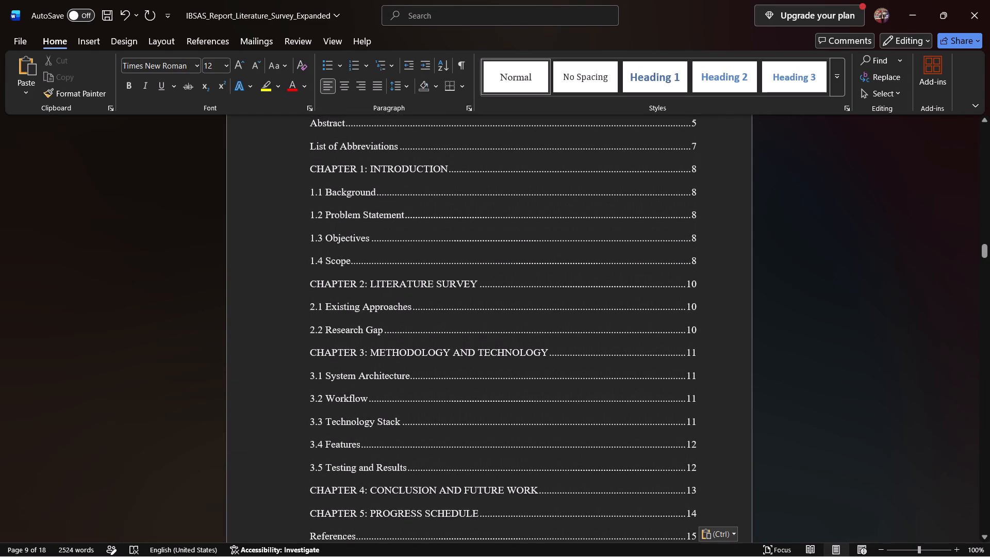
scroll(708, 402, up, 3)
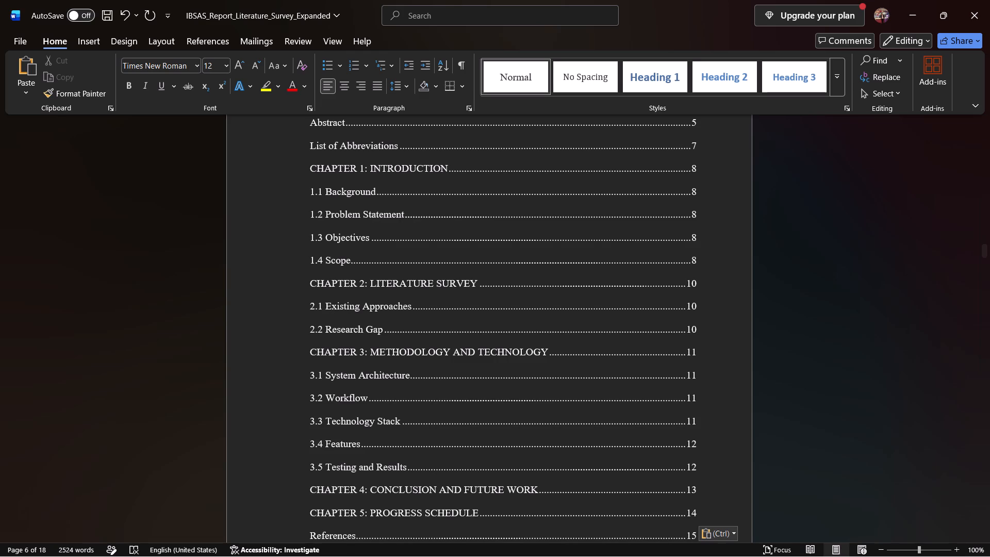
Examine the page numbers of the sections from Chapter 2 through References against the pasted Table of Contents entries.
scroll(708, 402, down, 8)
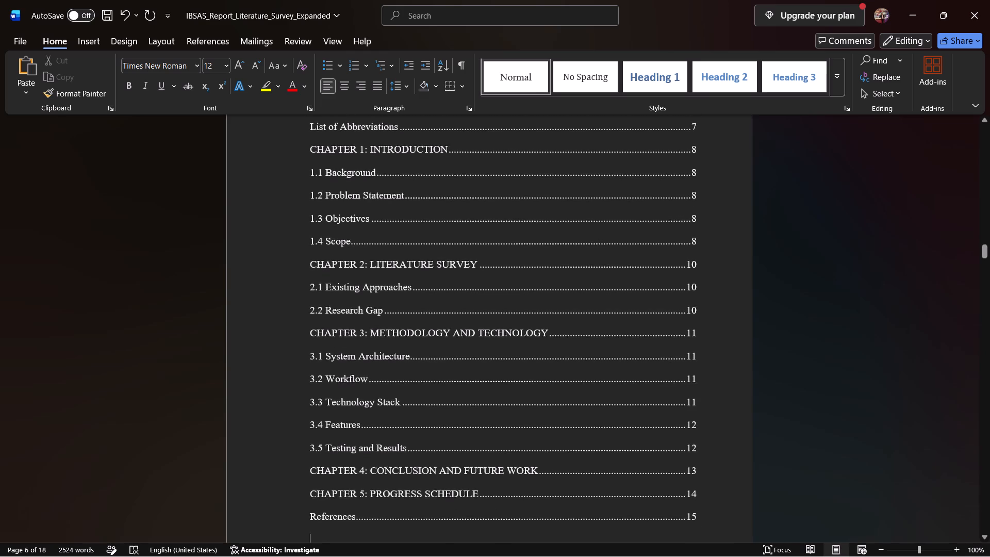
scroll(708, 402, down, 9)
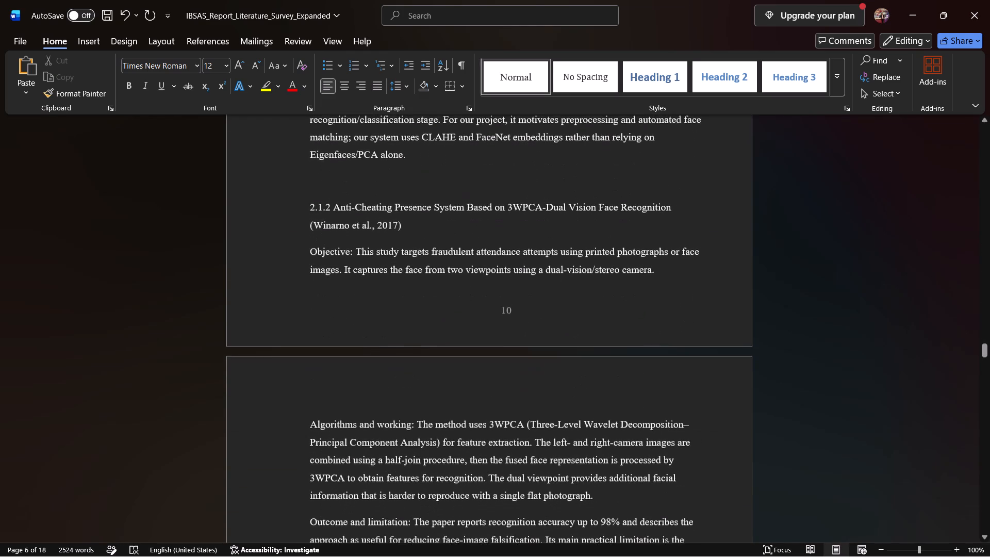
scroll(708, 402, down, 1)
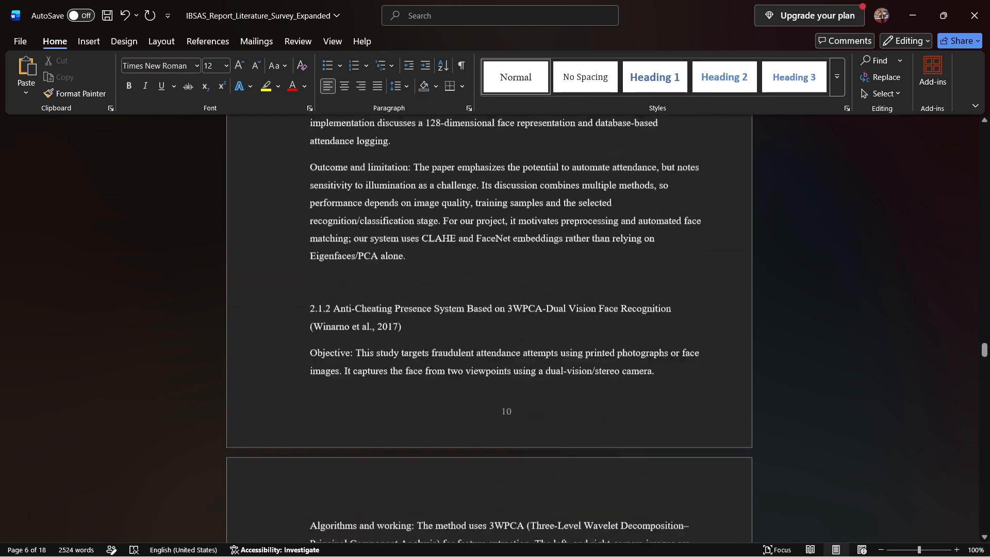
scroll(708, 402, down, 5)
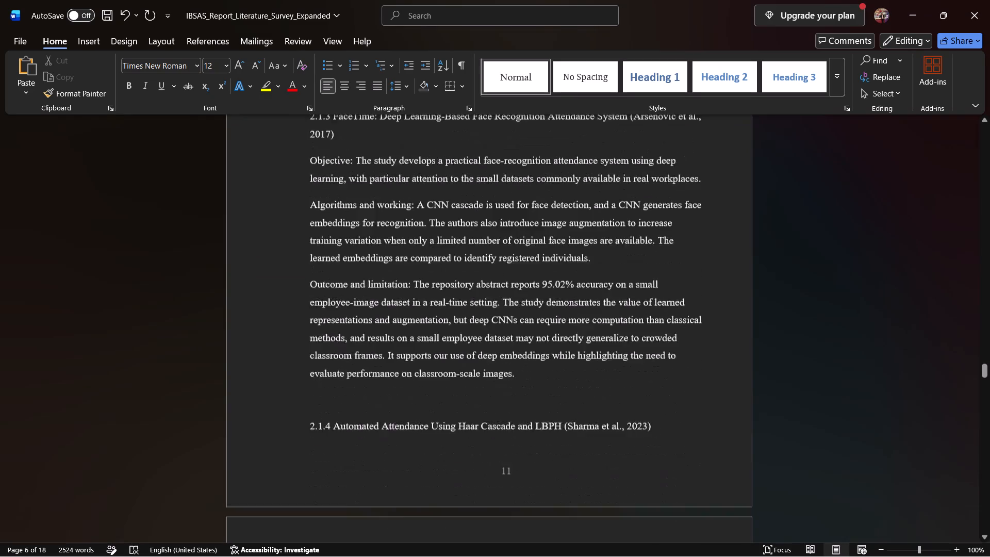
scroll(708, 402, down, 4)
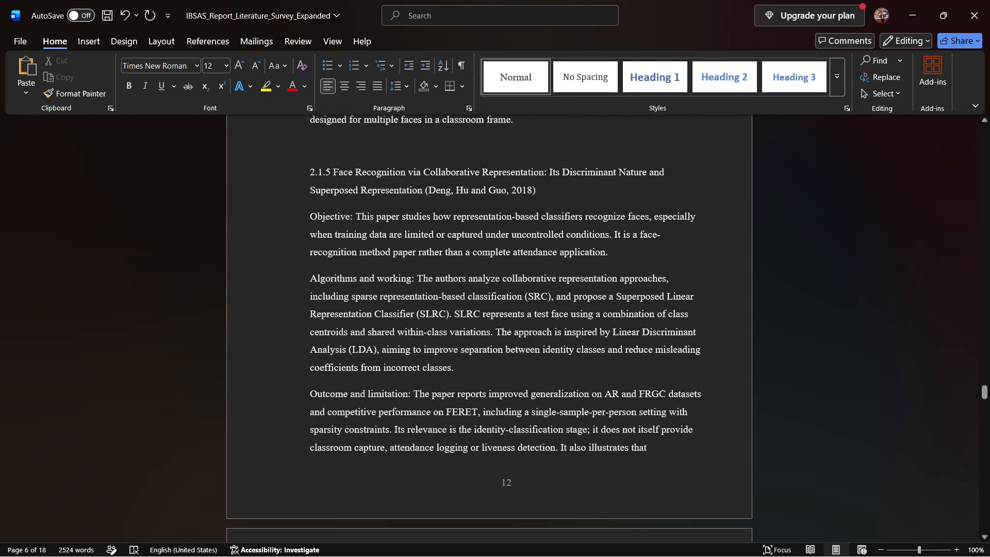
scroll(708, 402, down, 3)
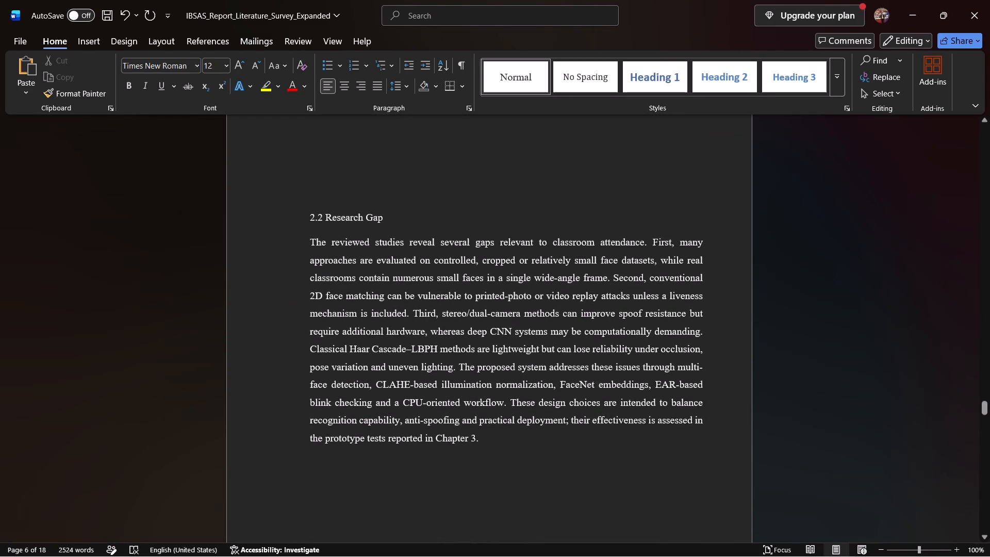
scroll(708, 402, down, 4)
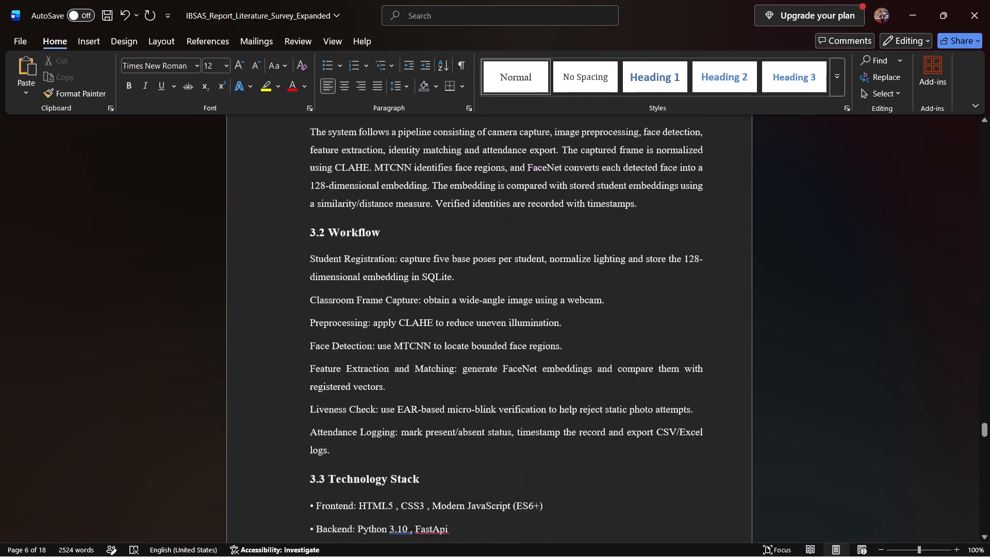
scroll(708, 402, down, 2)
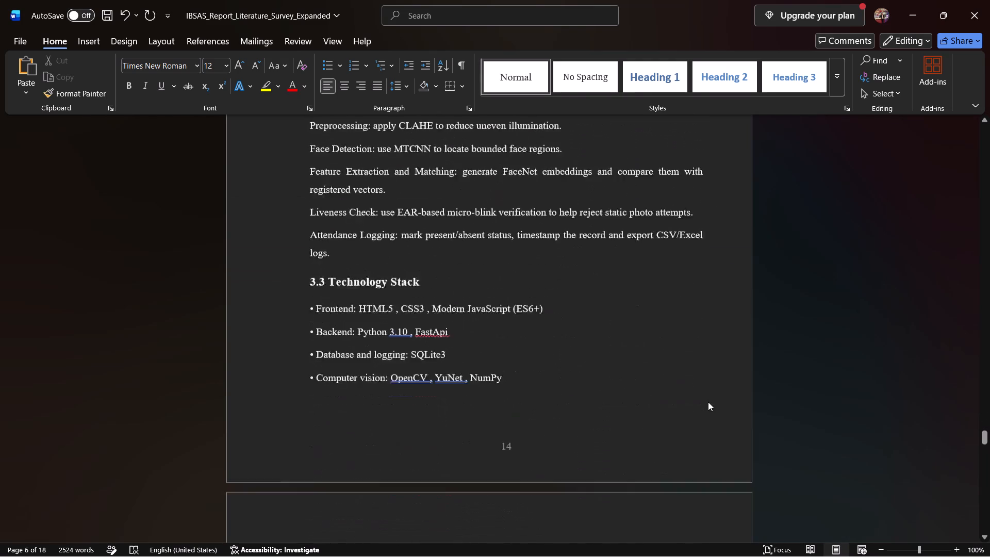
scroll(708, 402, down, 7)
scroll(708, 402, up, 3)
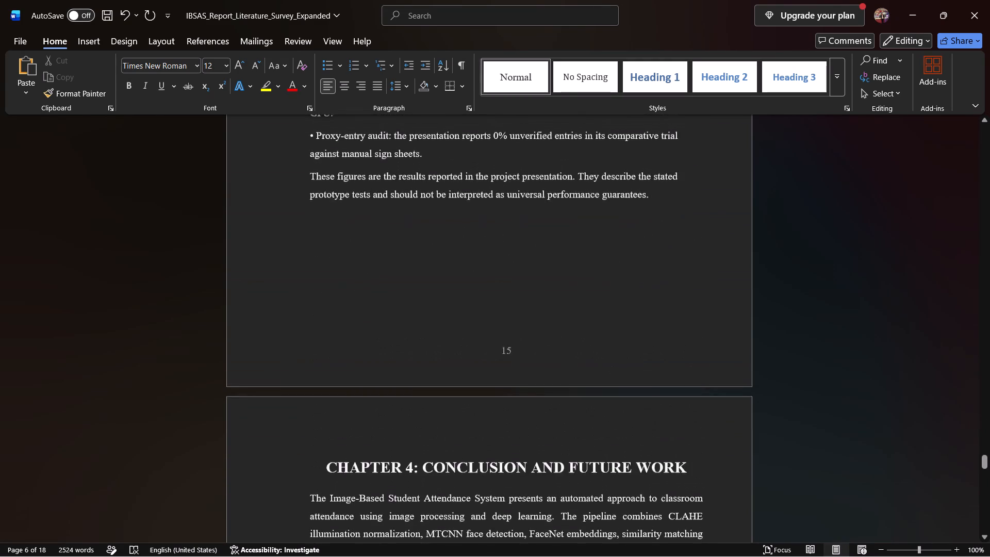
scroll(708, 402, up, 1)
scroll(708, 402, down, 9)
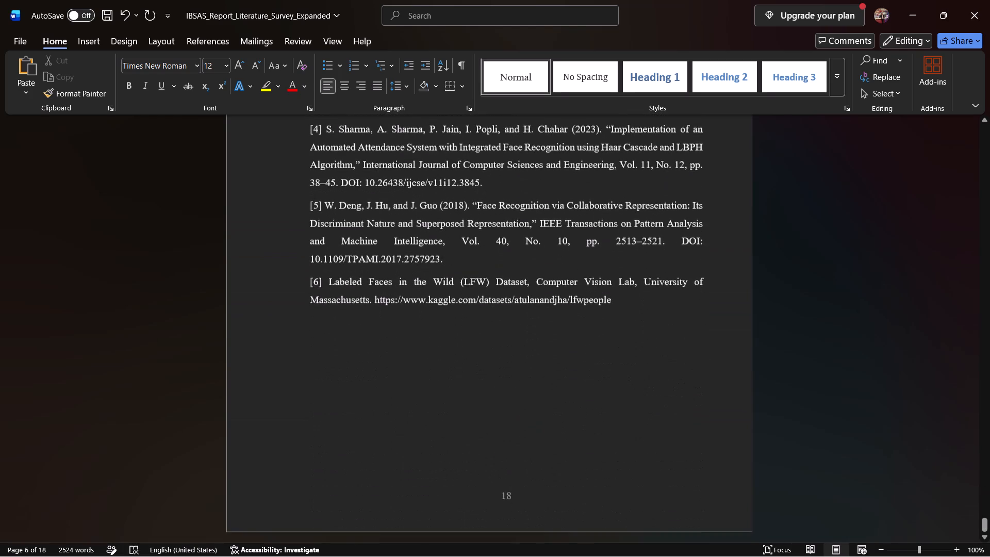
scroll(708, 402, down, 1)
Return to the Table of Contents and review its listed page numbers from List of Abbreviations to References.
scroll(708, 402, up, 12)
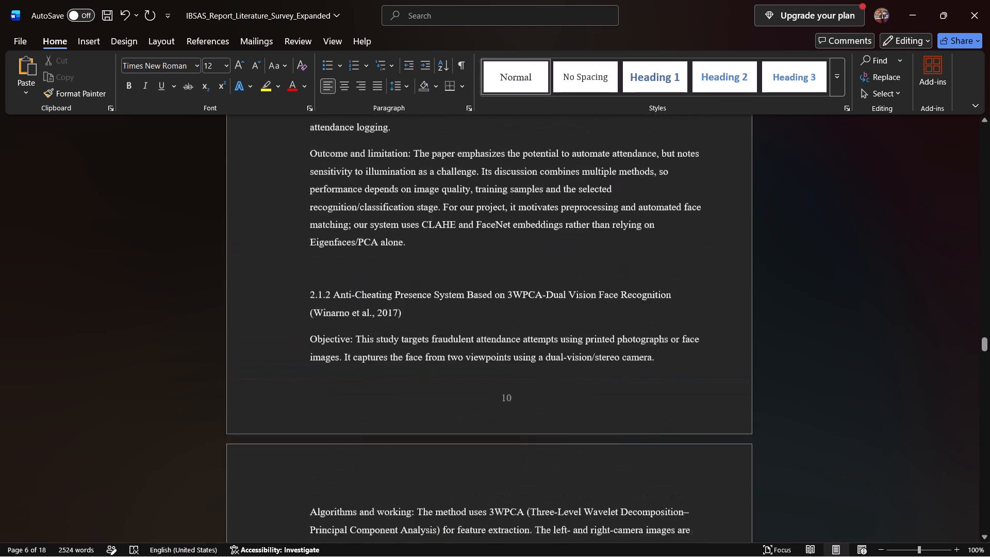
scroll(708, 402, up, 7)
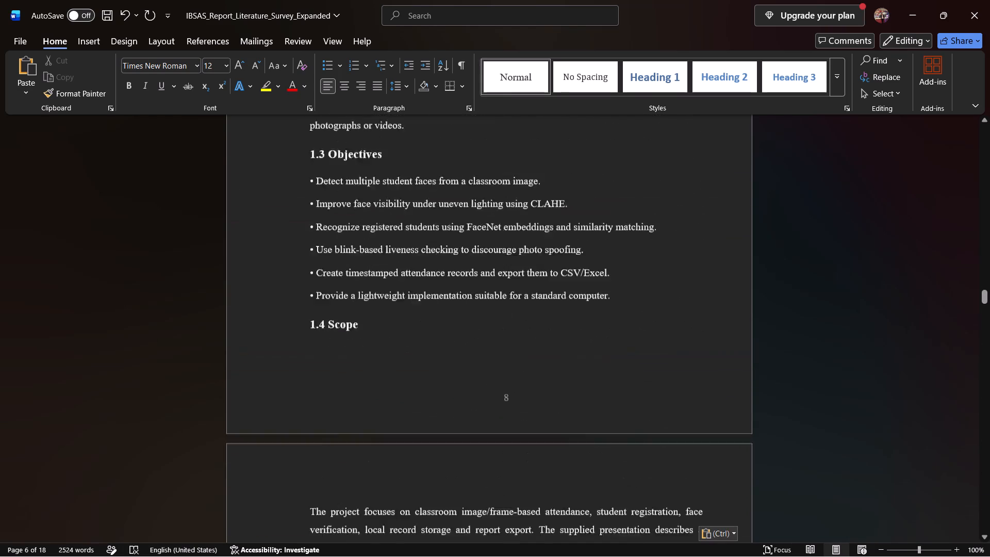
scroll(708, 402, up, 6)
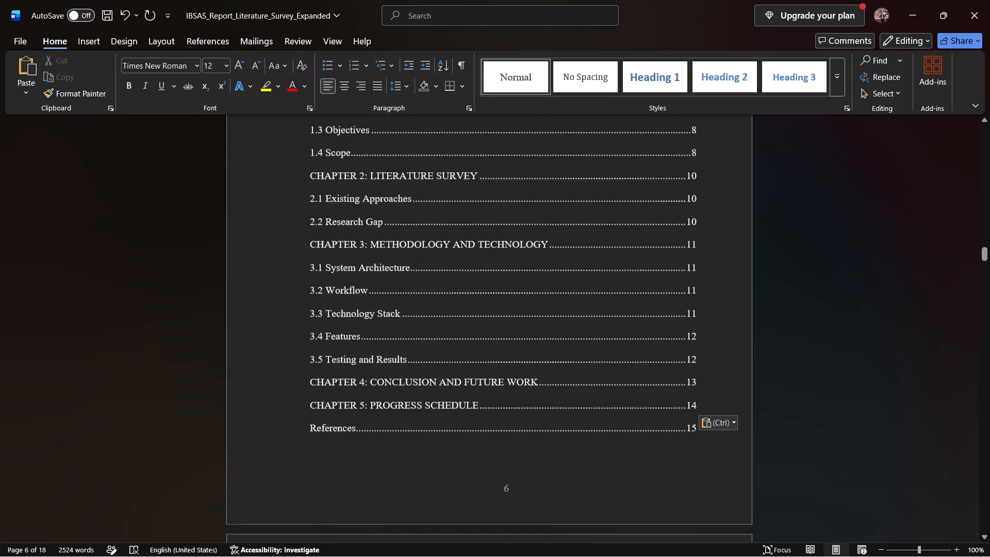
scroll(708, 402, up, 2)
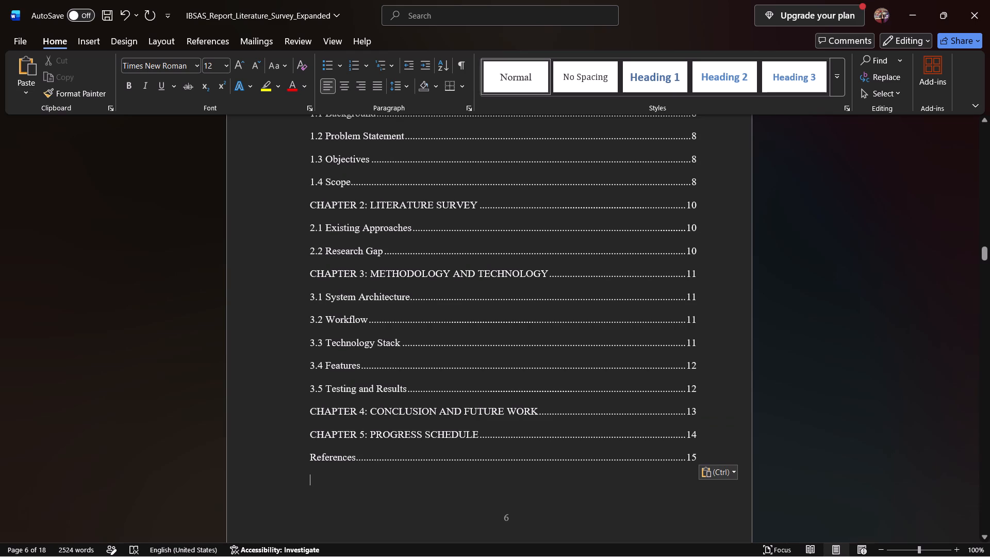
scroll(706, 242, up, 1)
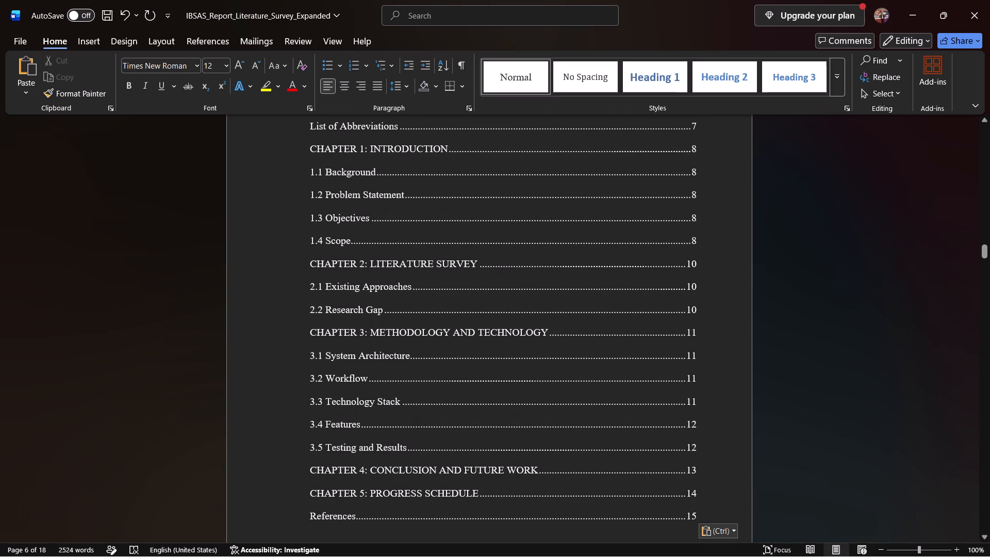
scroll(706, 242, up, 1)
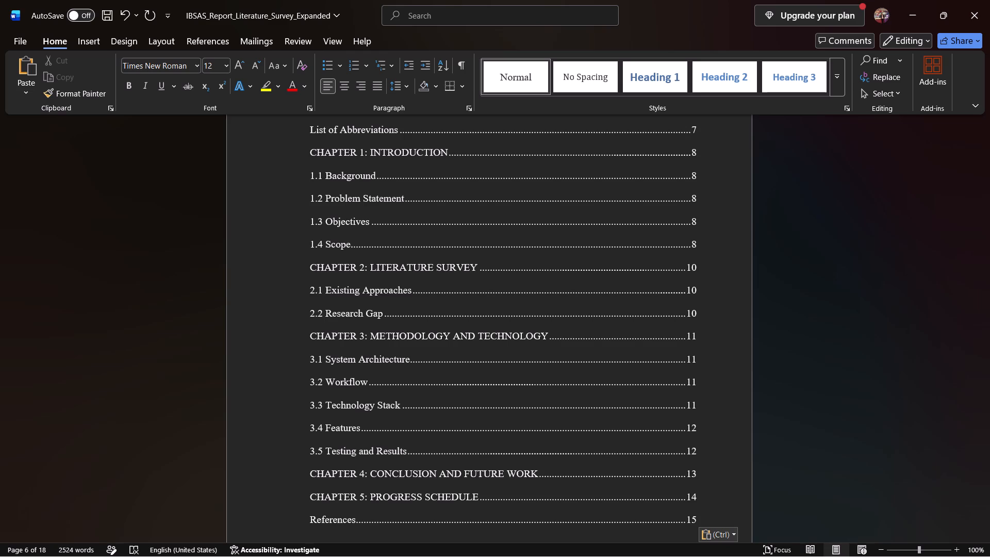
Recheck which pages the Chapter 2 subsections and 2.2 Research Gap fall on, and return to the Table of Contents.
scroll(660, 445, down, 15)
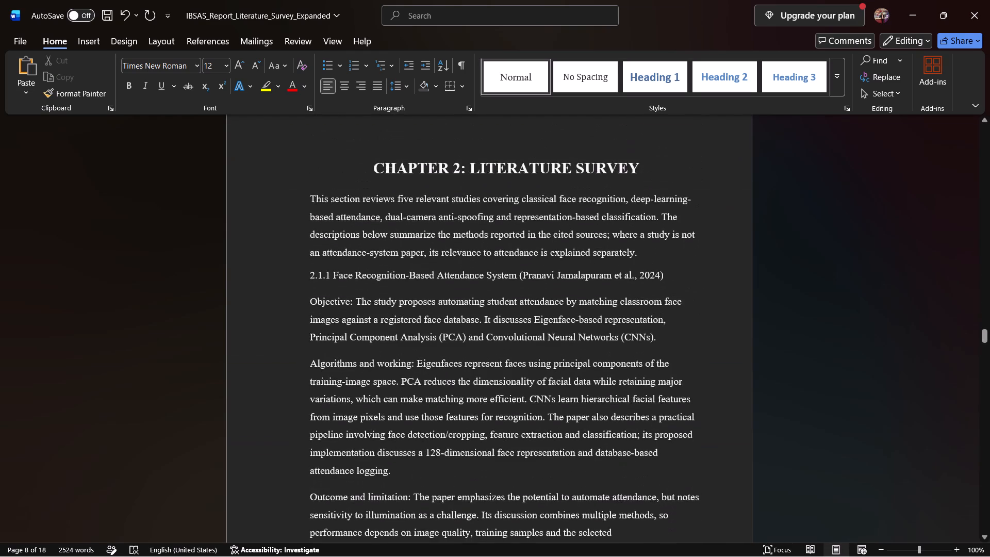
scroll(660, 445, down, 9)
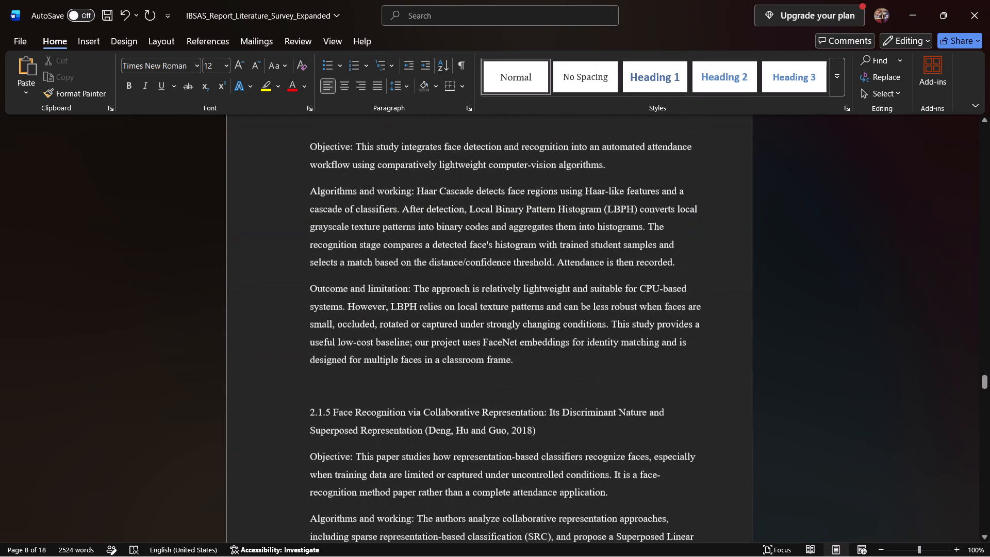
scroll(660, 445, down, 5)
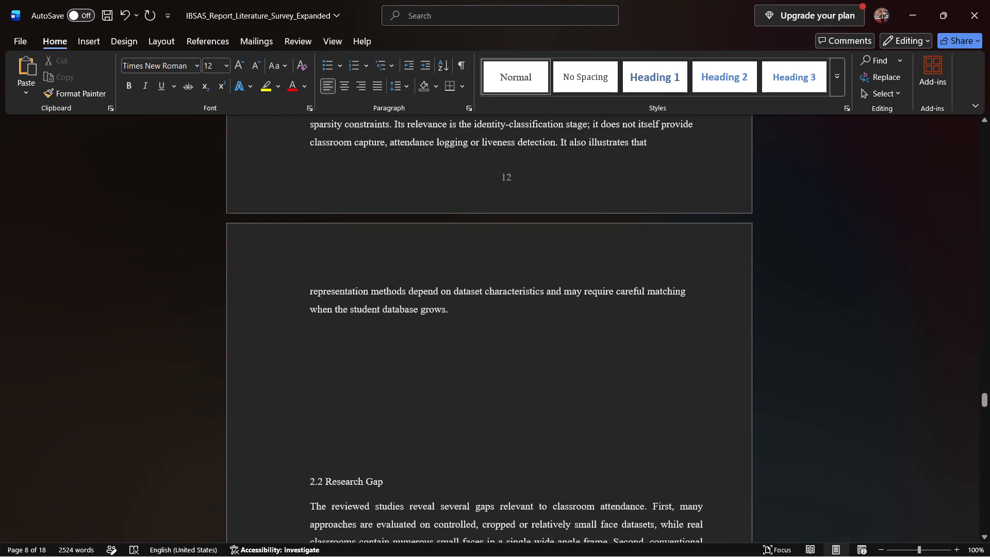
scroll(660, 445, up, 1)
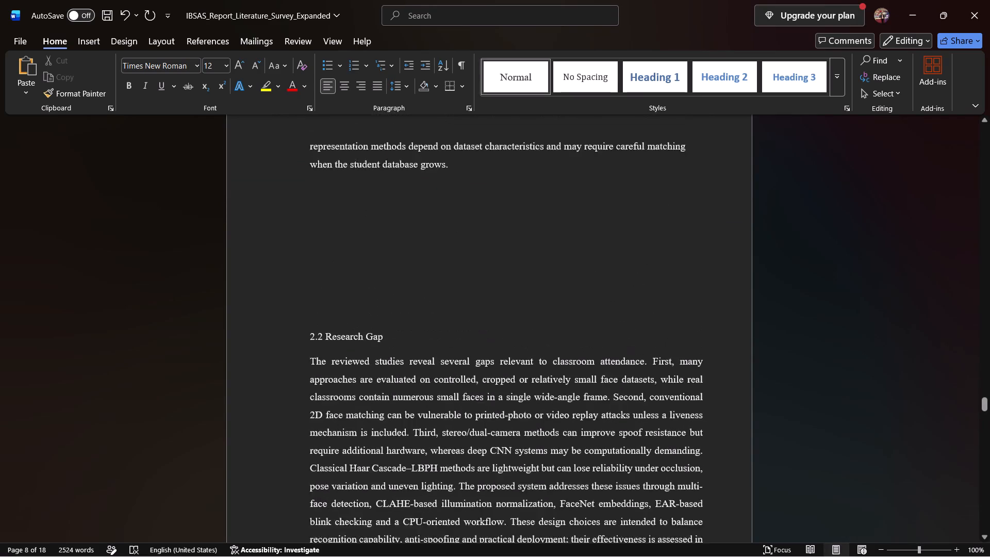
scroll(660, 445, up, 1)
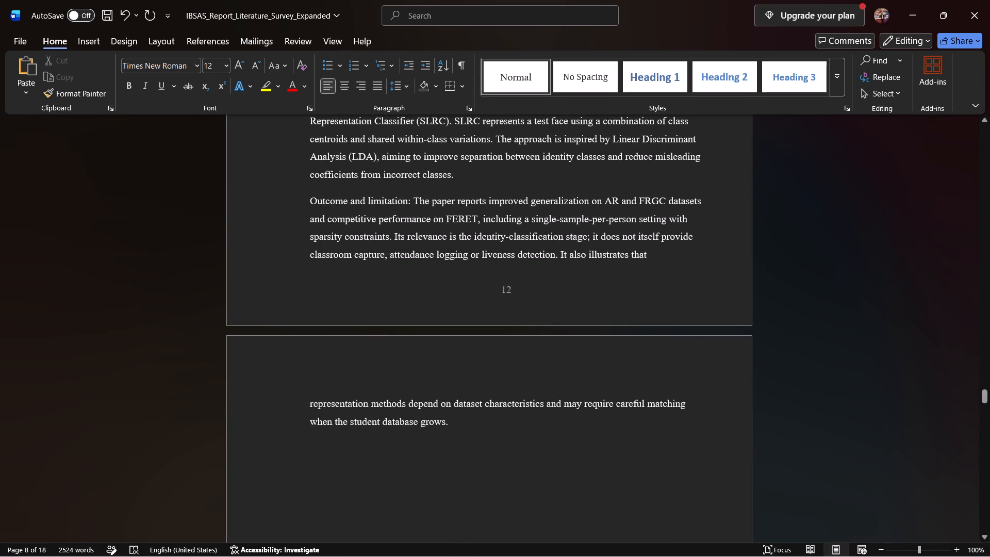
scroll(660, 445, up, 1)
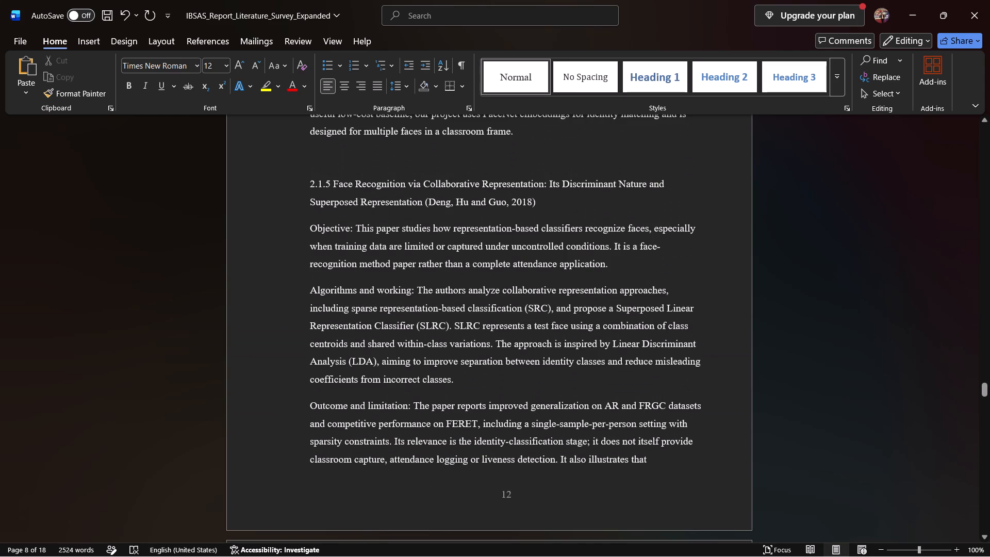
scroll(660, 445, up, 4)
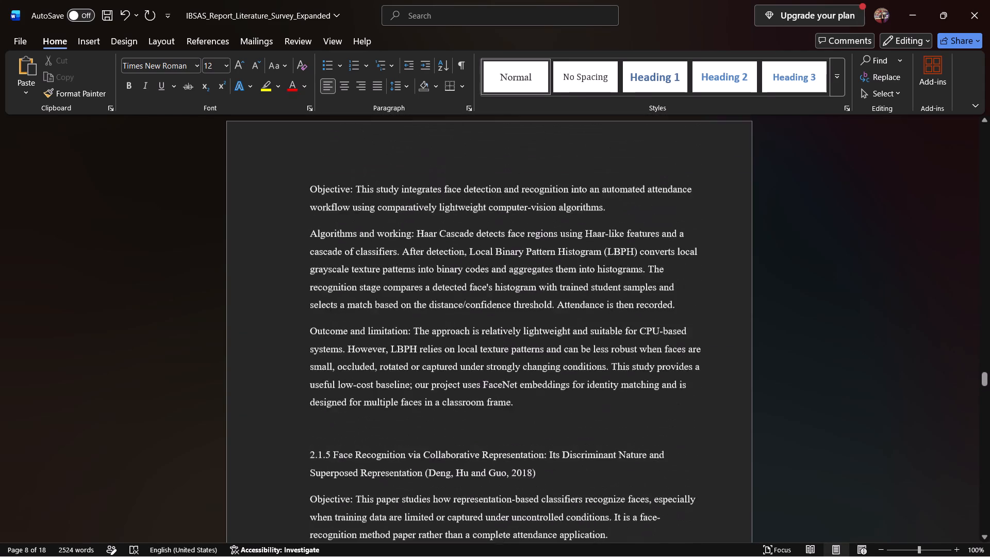
scroll(660, 445, up, 1)
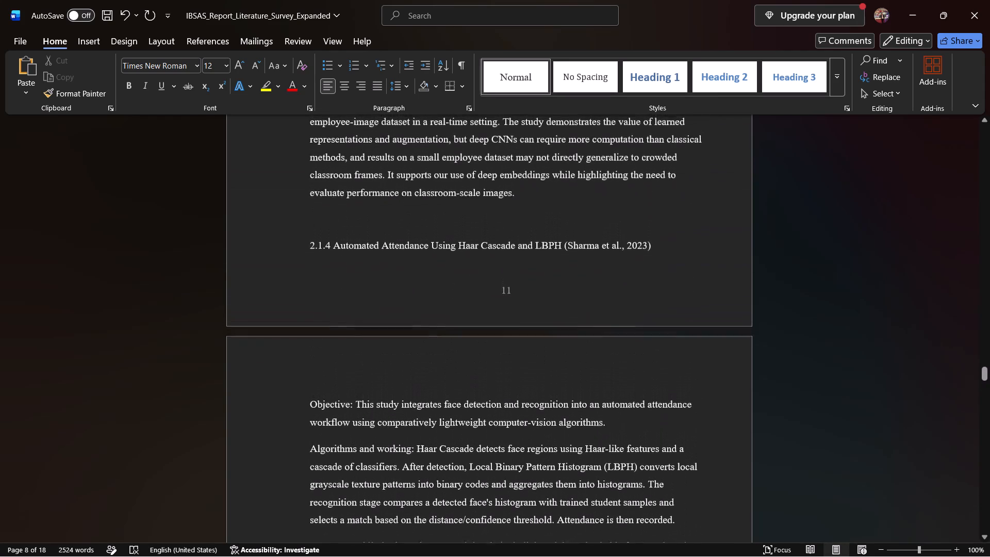
scroll(660, 445, up, 3)
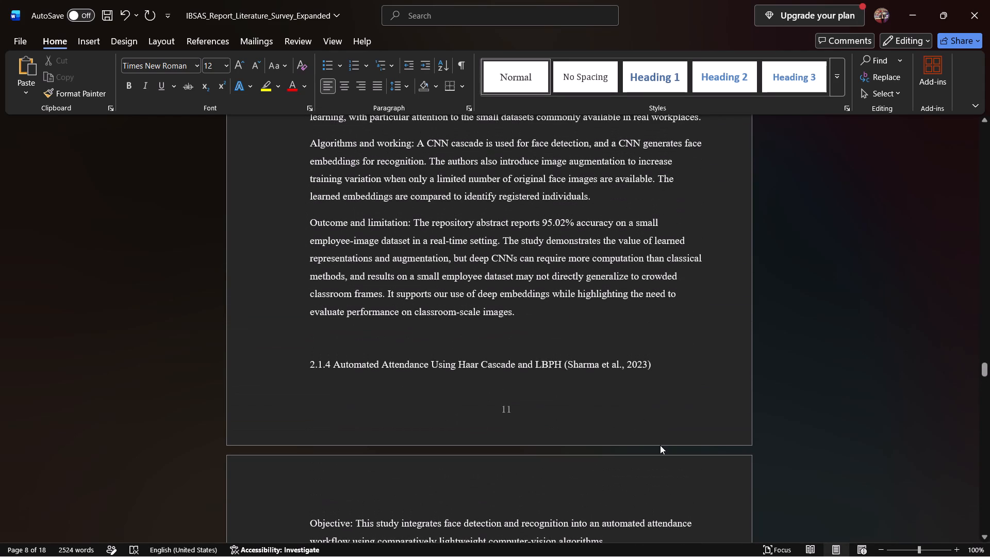
scroll(660, 445, up, 6)
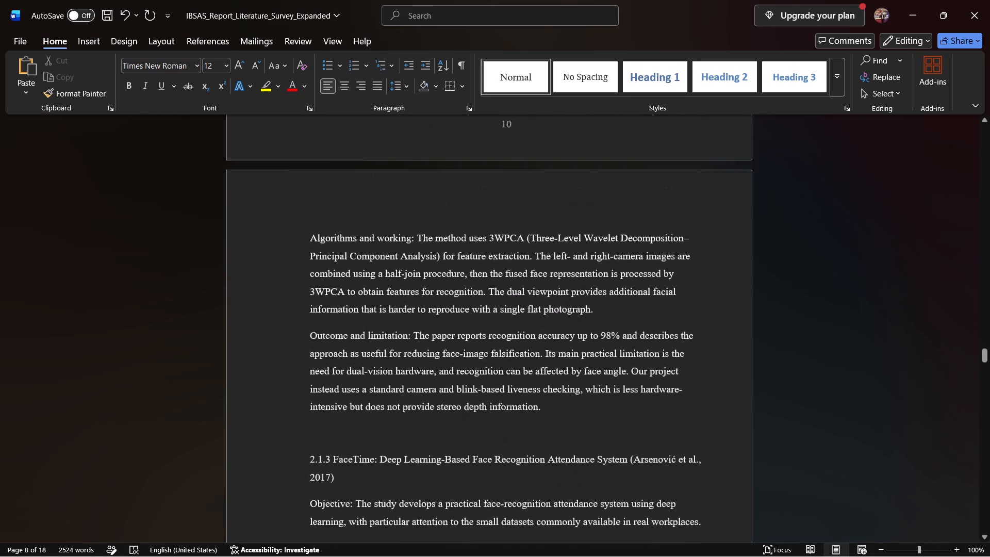
scroll(660, 445, up, 6)
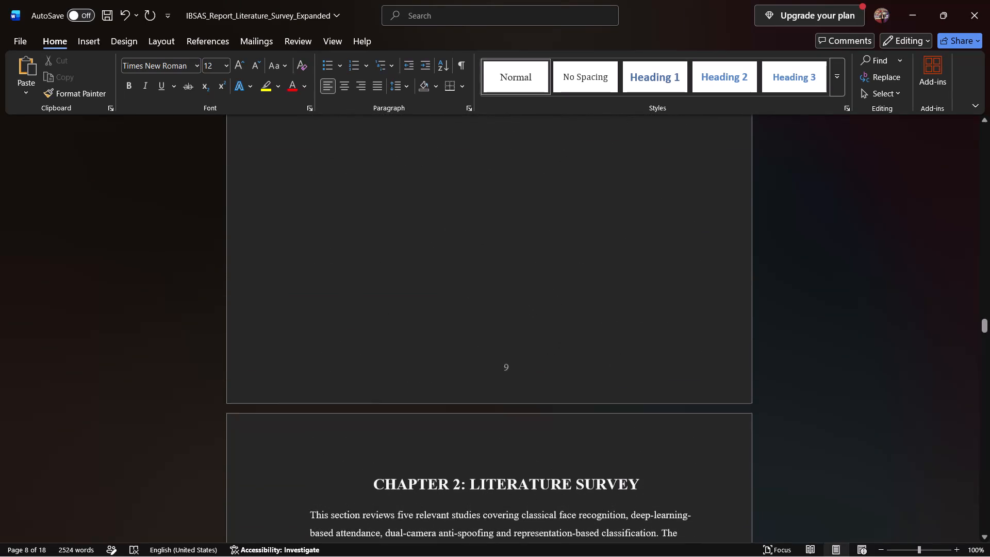
scroll(660, 445, down, 1)
scroll(660, 445, up, 13)
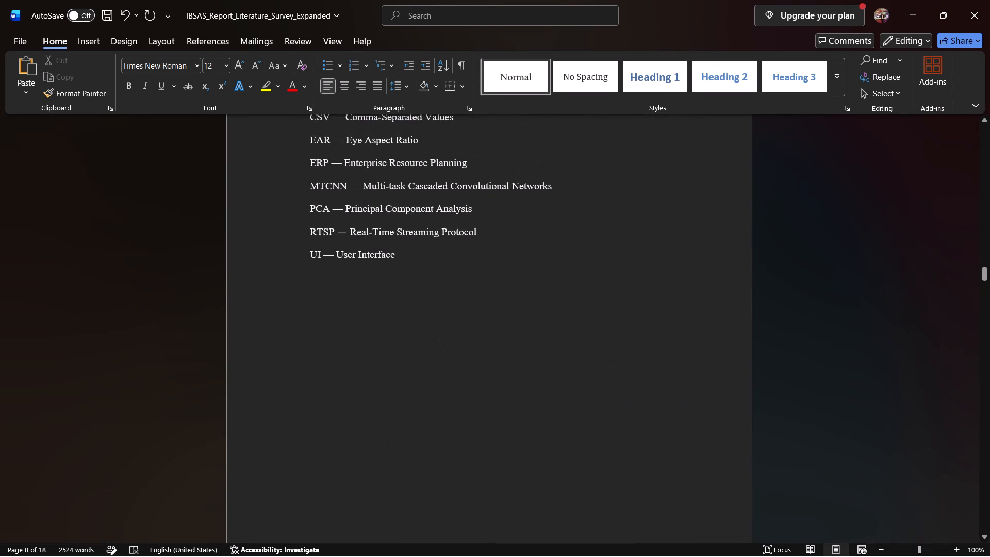
scroll(660, 445, up, 10)
scroll(660, 445, down, 7)
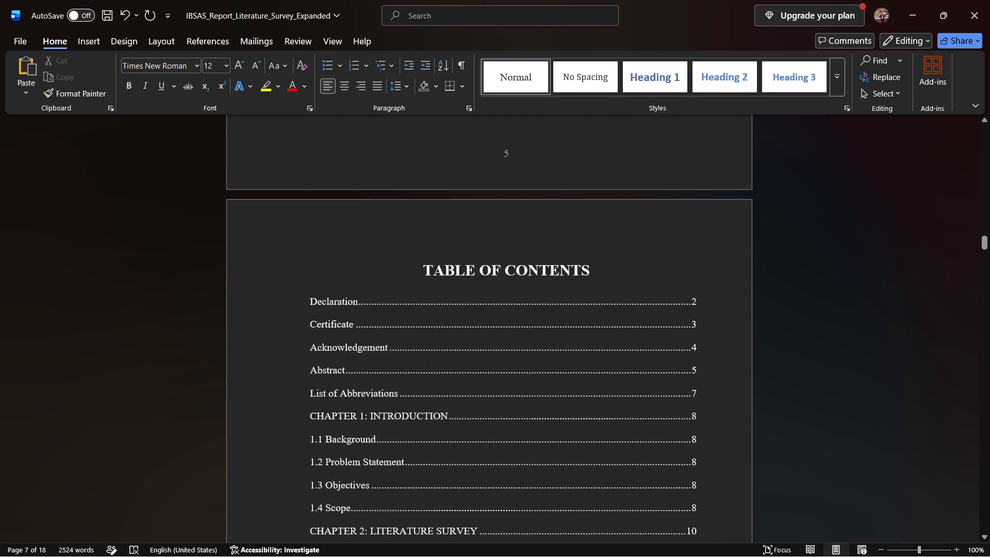
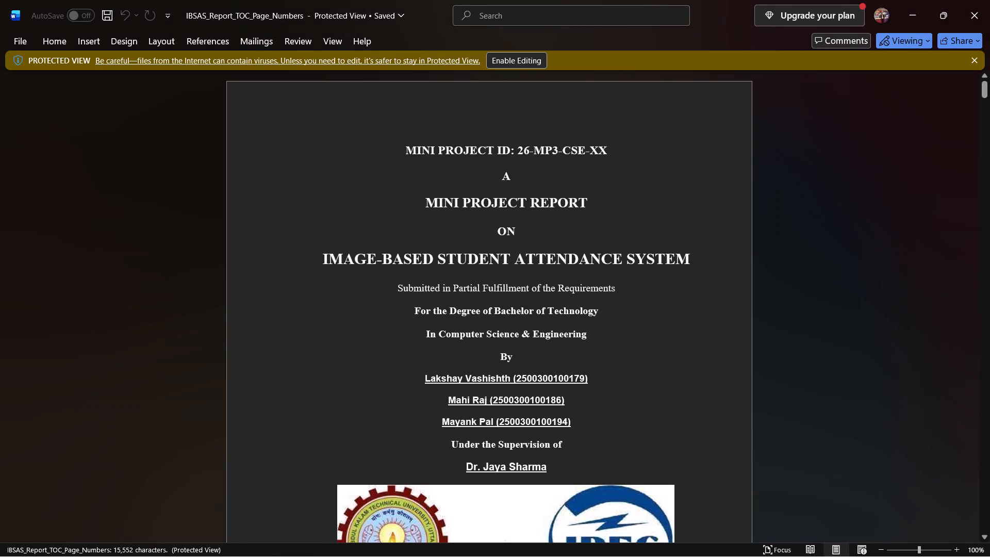
scroll(460, 269, down, 2)
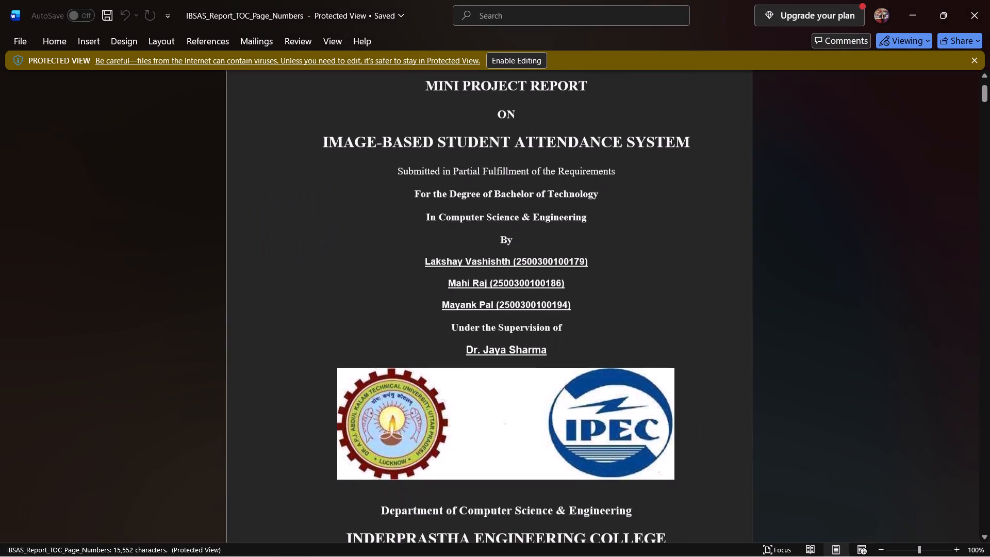
click(496, 432)
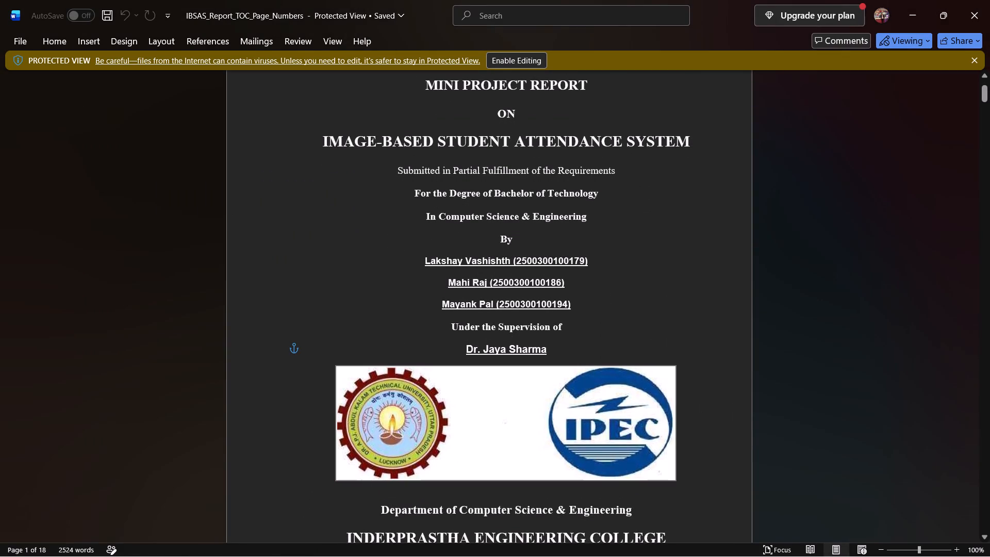
click(504, 63)
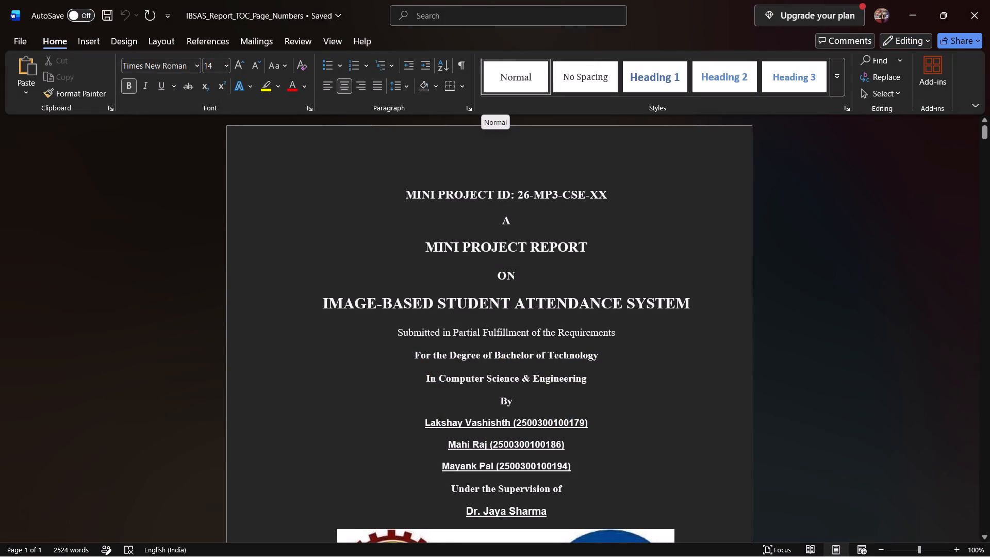
Nudge the university and IPEC logo picture on the cover page slightly to the right, below the supervisor's name.
scroll(500, 334, down, 3)
click(500, 344)
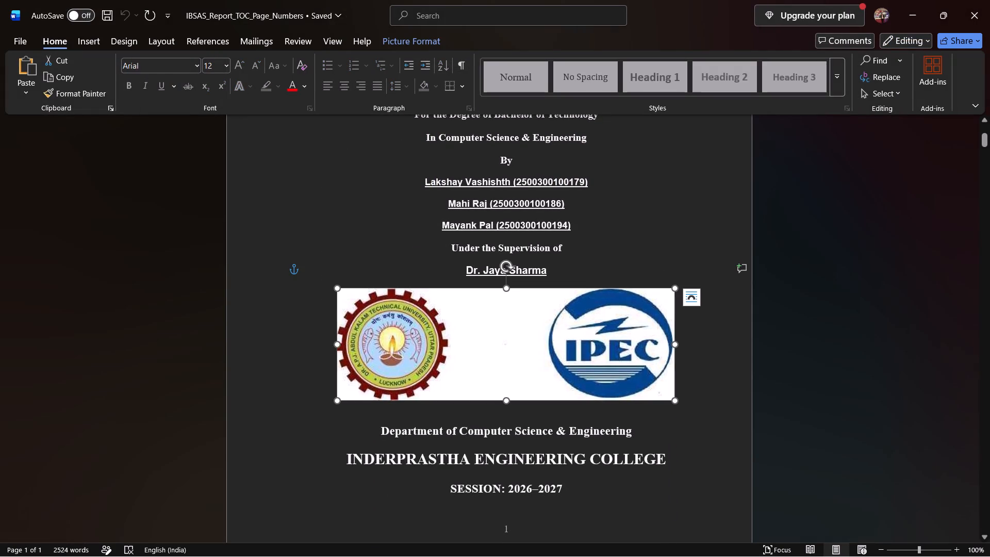
drag(502, 344, 506, 343)
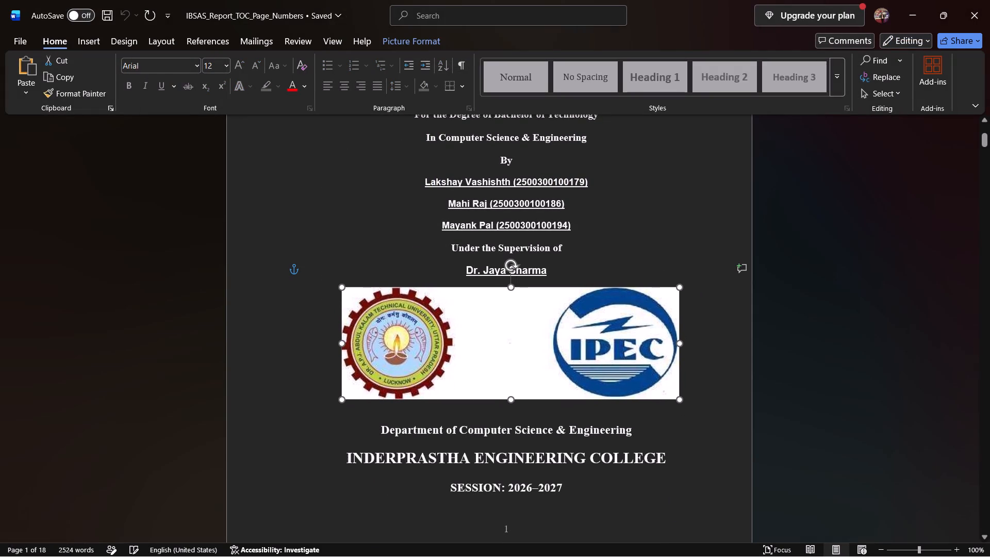
drag(506, 343, 510, 345)
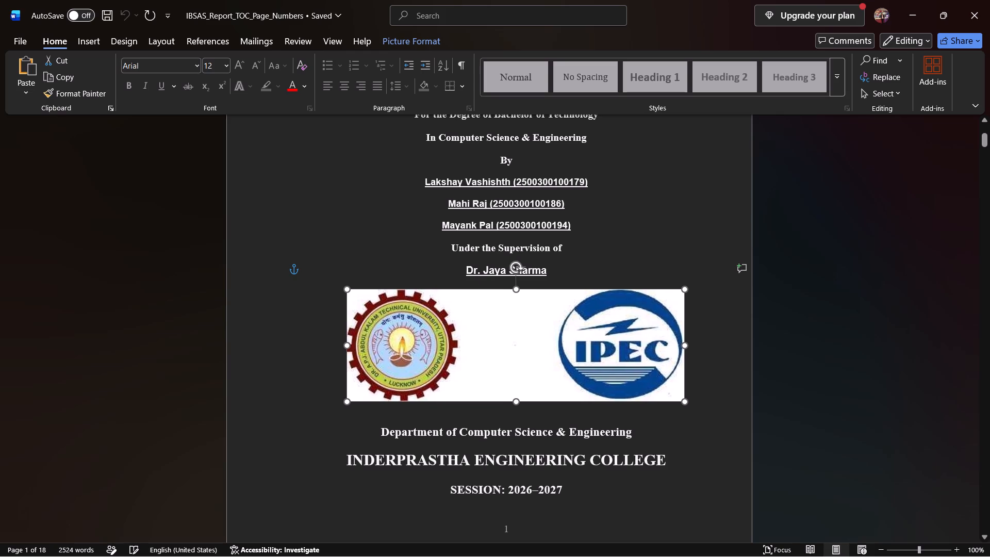
drag(510, 345, 504, 345)
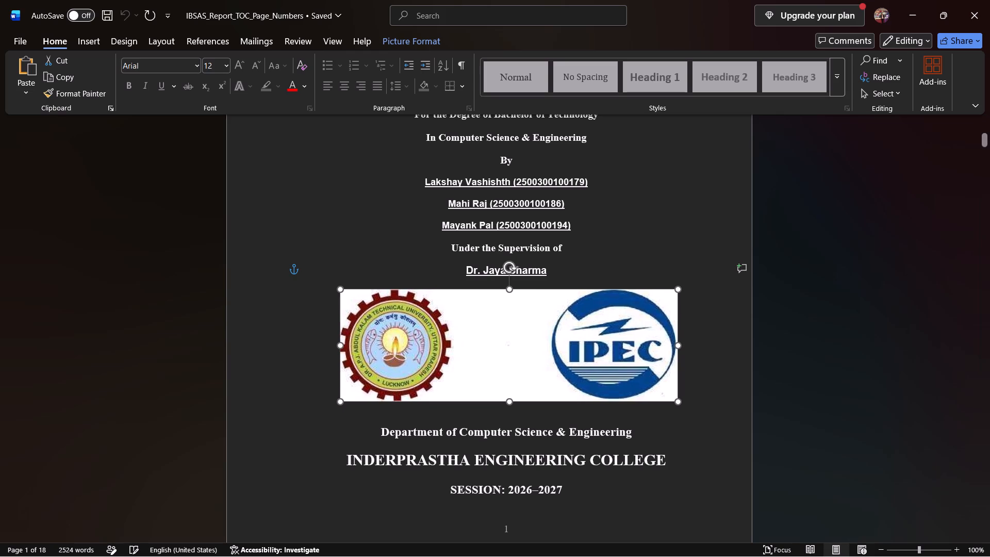
drag(504, 345, 499, 347)
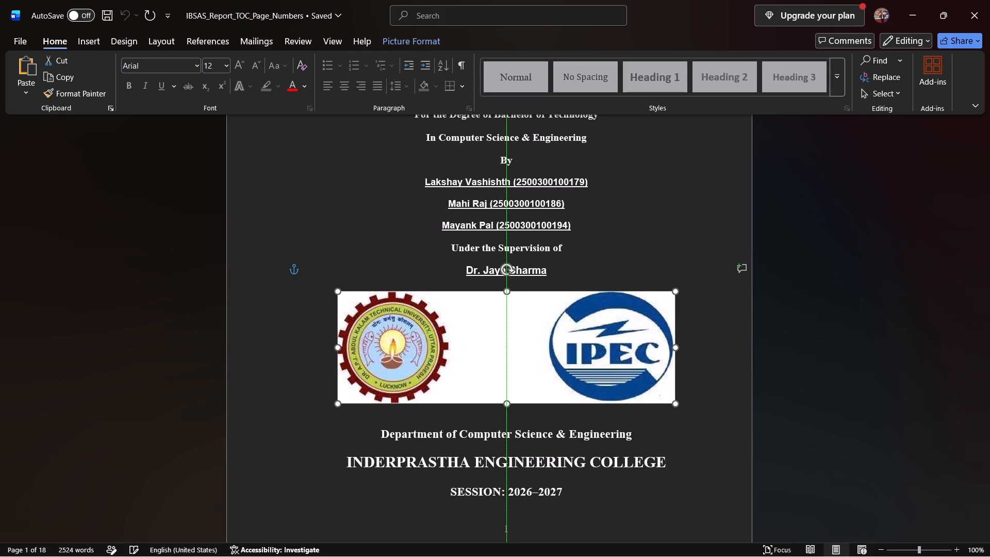
drag(499, 347, 505, 347)
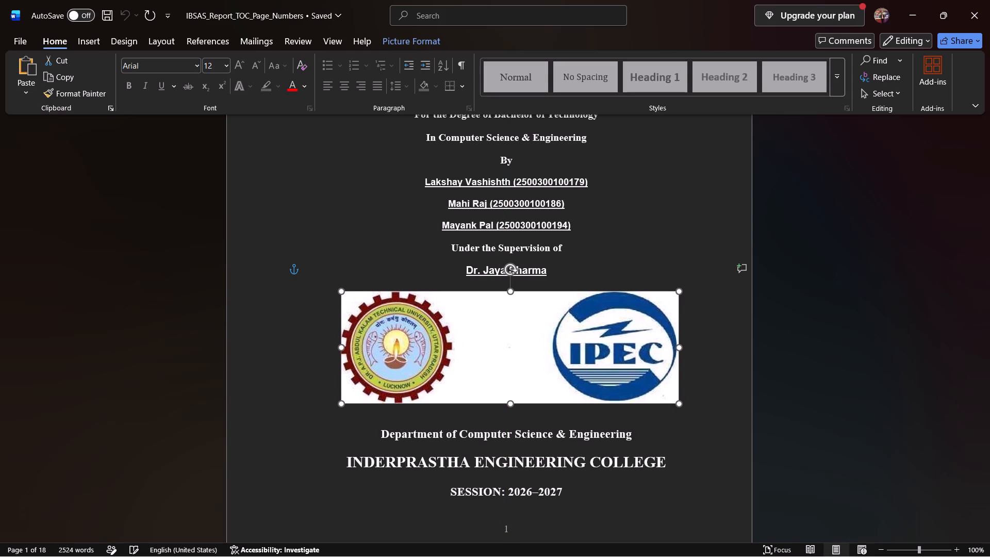
drag(505, 347, 507, 347)
click(608, 241)
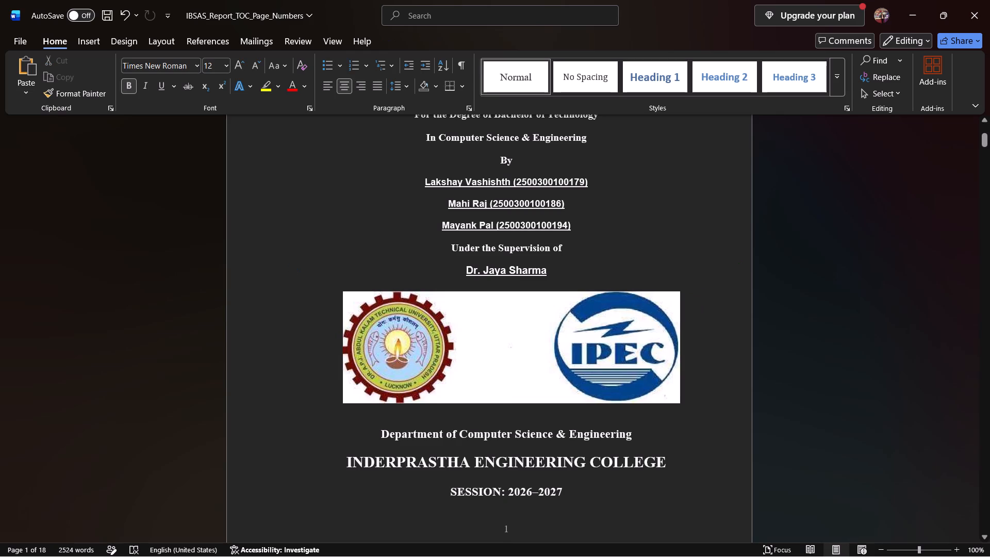
Look through the front pages and examine the page numbers in the Table of Contents.
scroll(608, 241, down, 4)
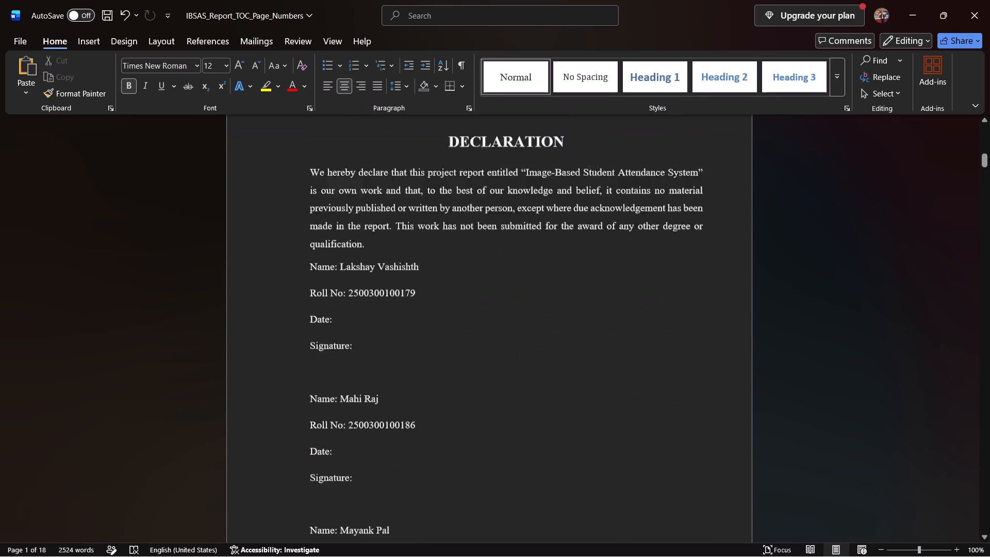
scroll(608, 241, down, 2)
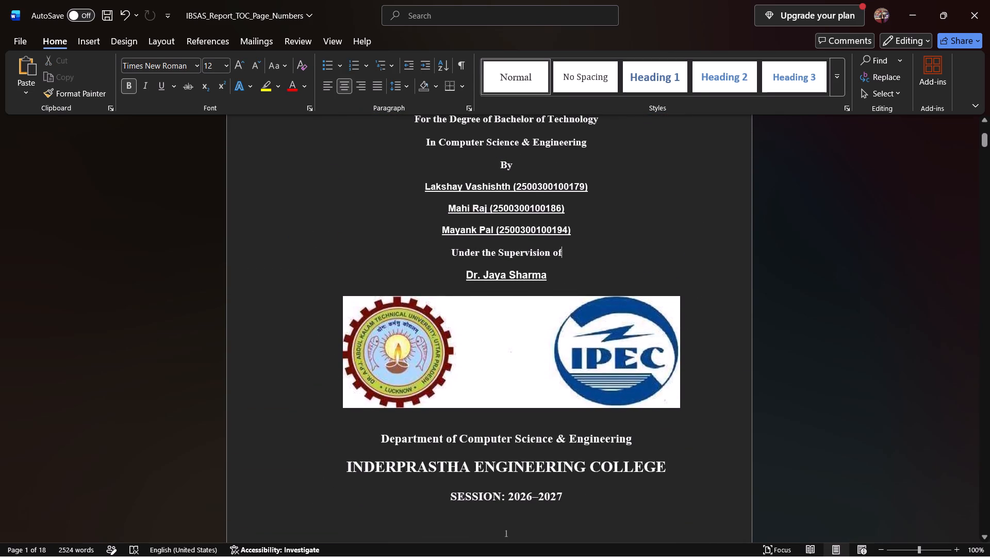
scroll(608, 241, down, 3)
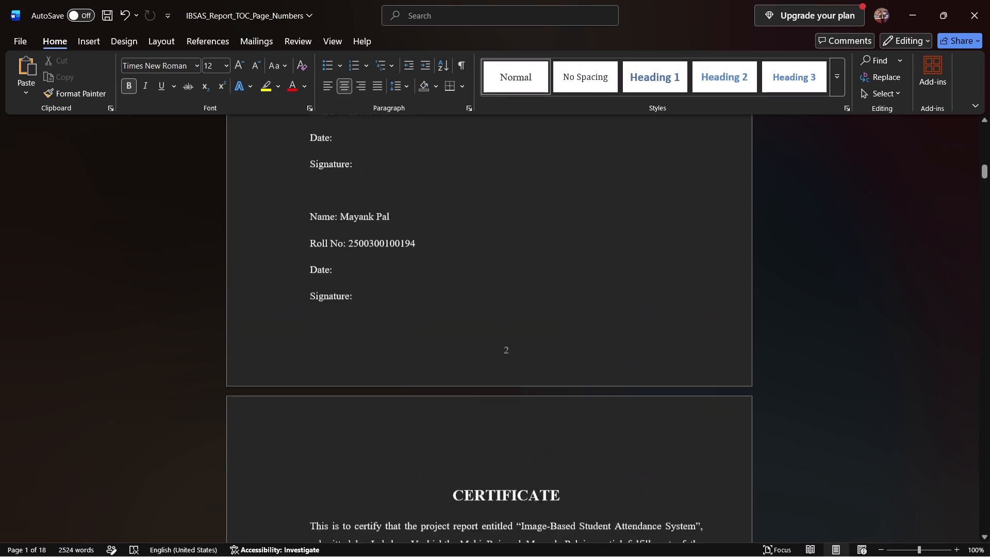
scroll(608, 241, down, 6)
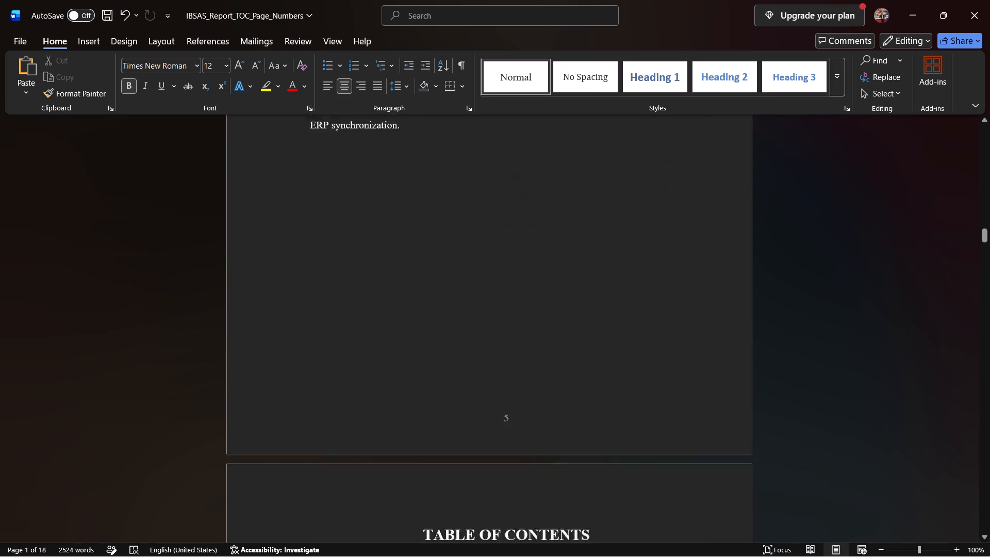
scroll(608, 241, down, 3)
scroll(608, 241, up, 1)
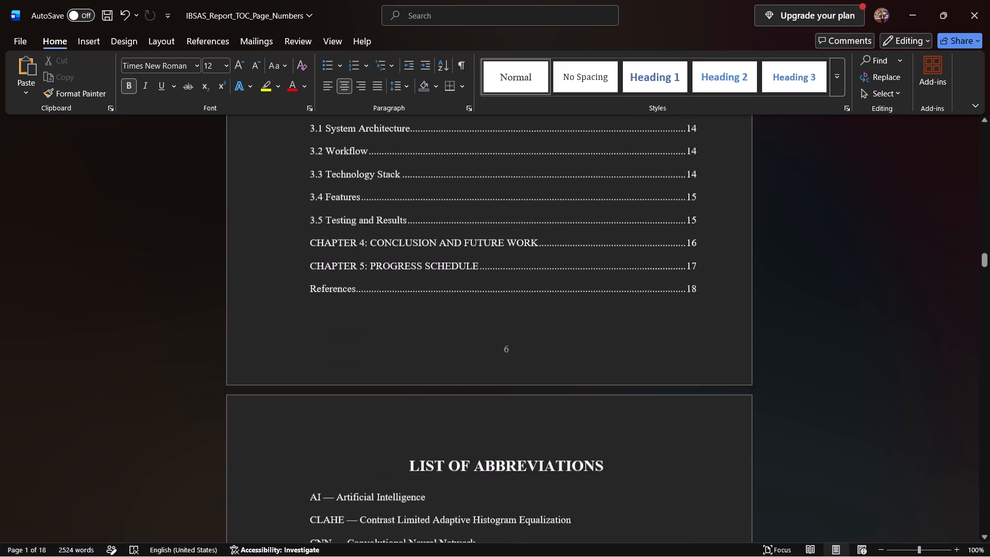
scroll(608, 241, up, 3)
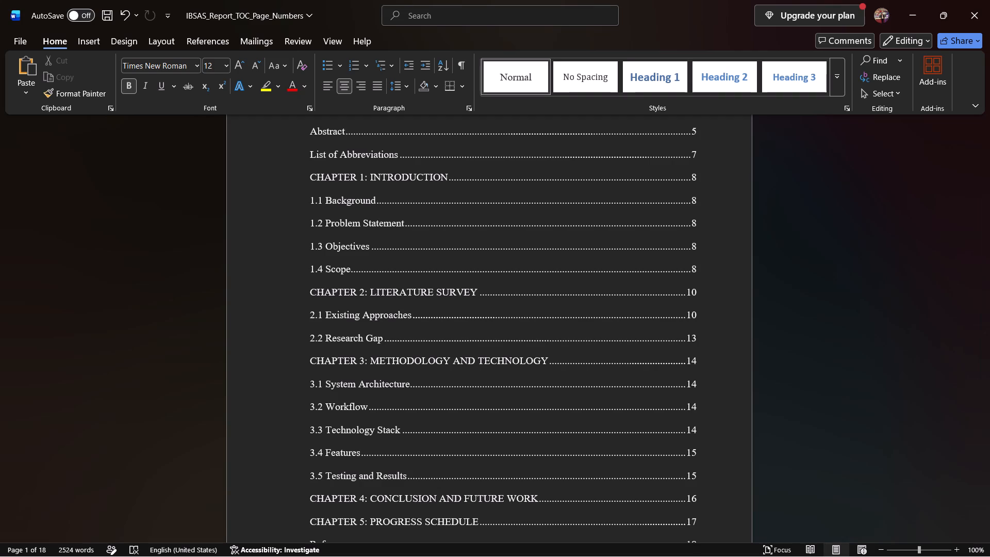
Justify the Chapter 2: Literature Survey text on page 10, from the introductory paragraph through the 2.1.2 Objective paragraph.
scroll(608, 241, down, 8)
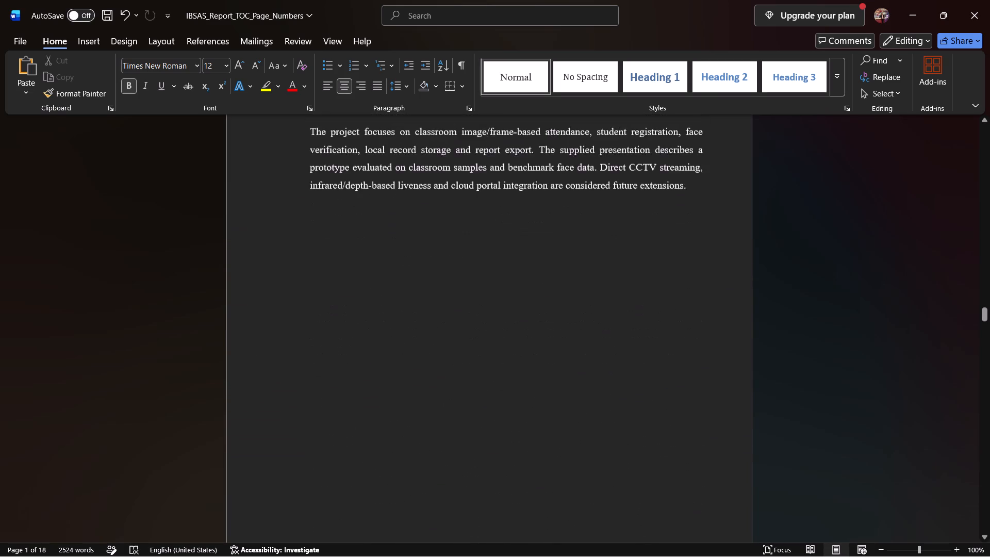
scroll(608, 241, down, 2)
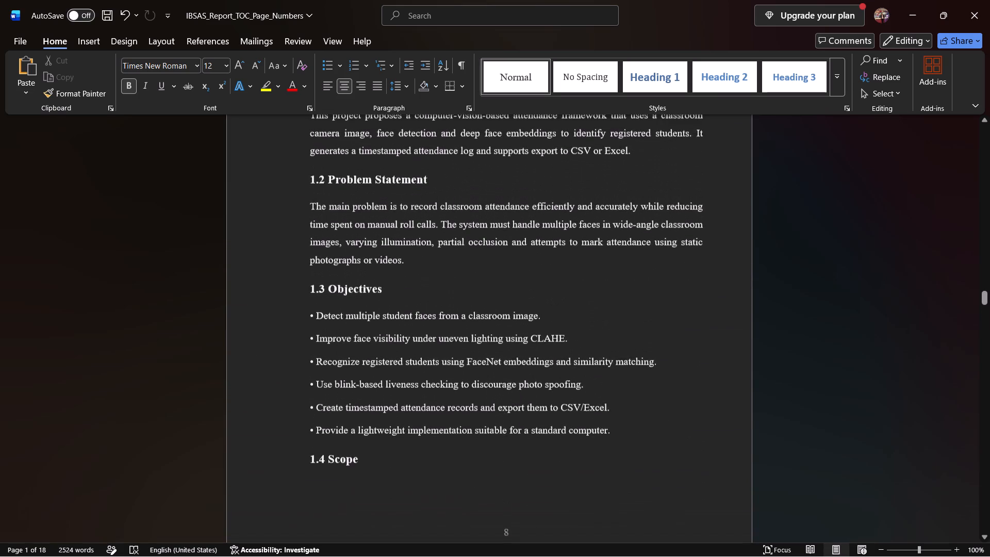
scroll(608, 241, down, 2)
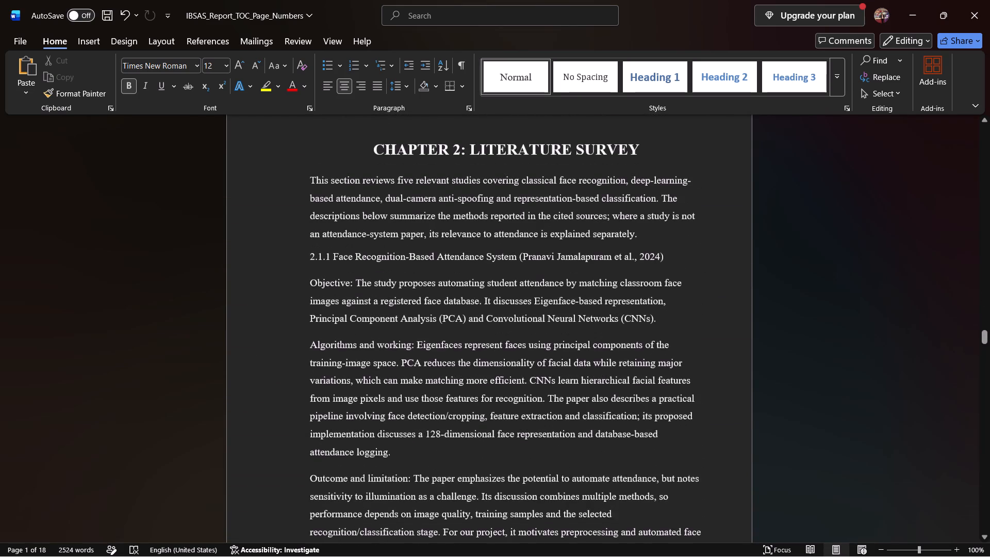
scroll(608, 241, down, 1)
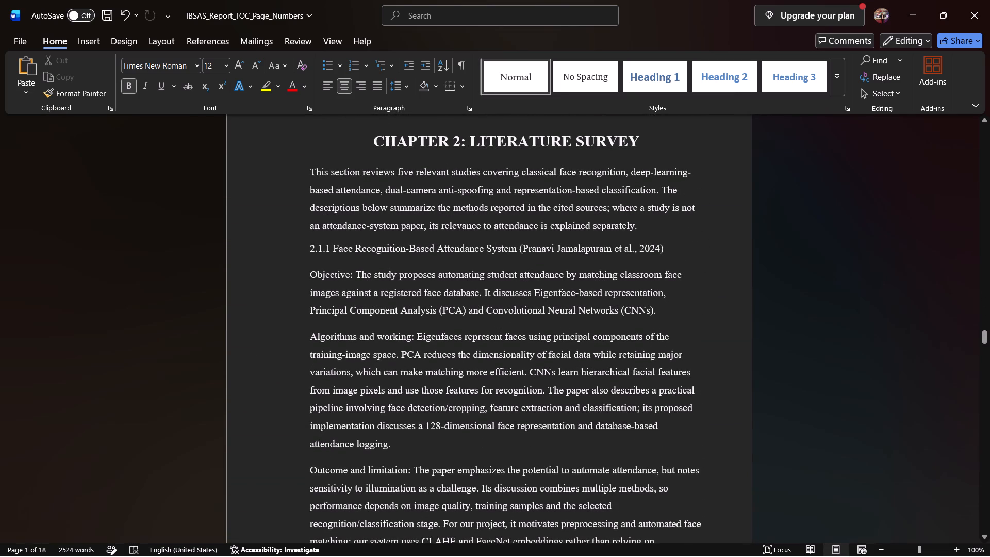
drag(305, 168, 650, 215)
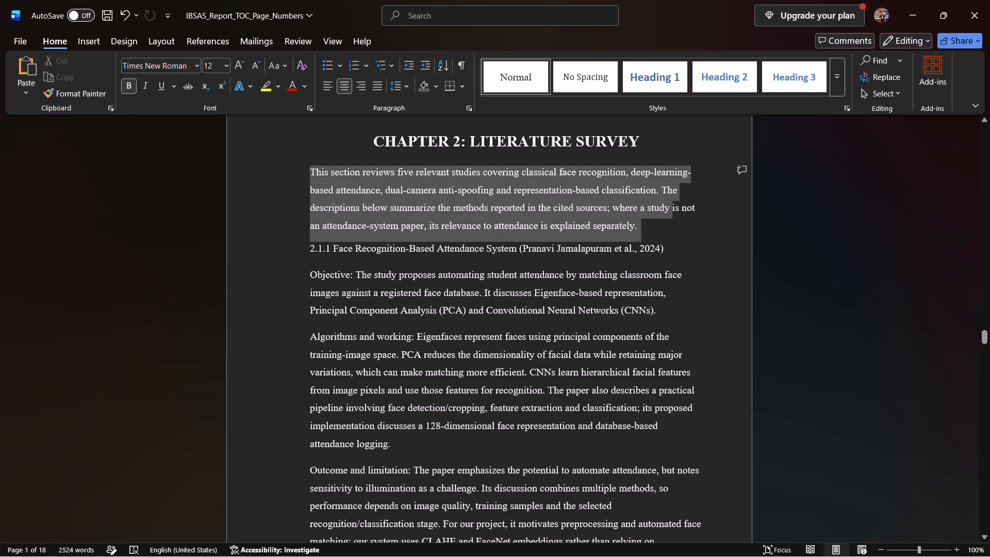
drag(650, 215, 669, 257)
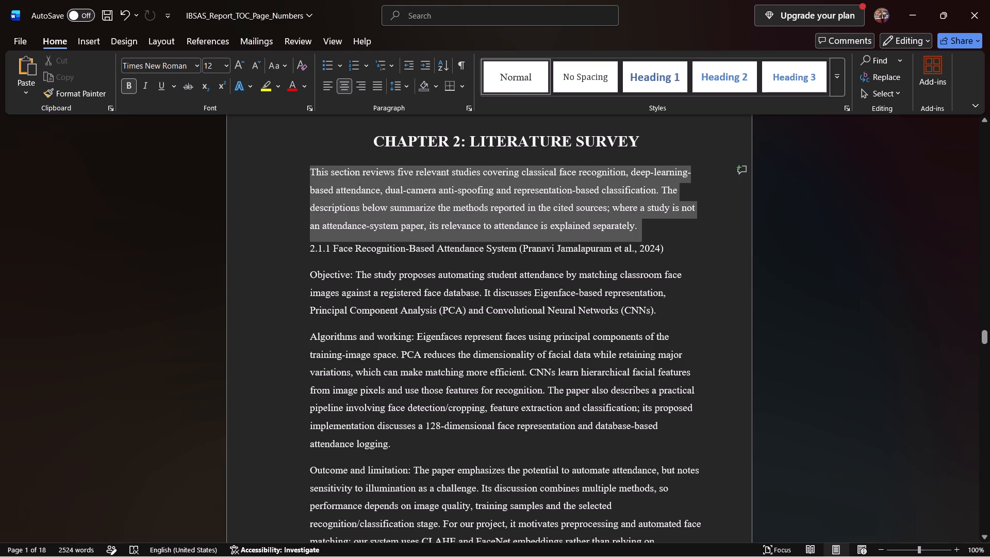
drag(669, 257, 712, 556)
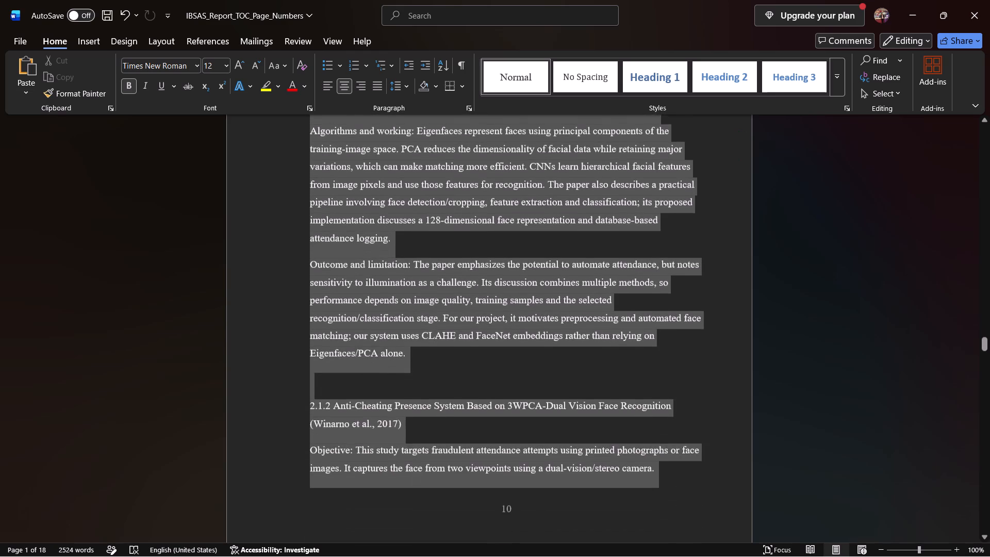
drag(712, 556, 663, 393)
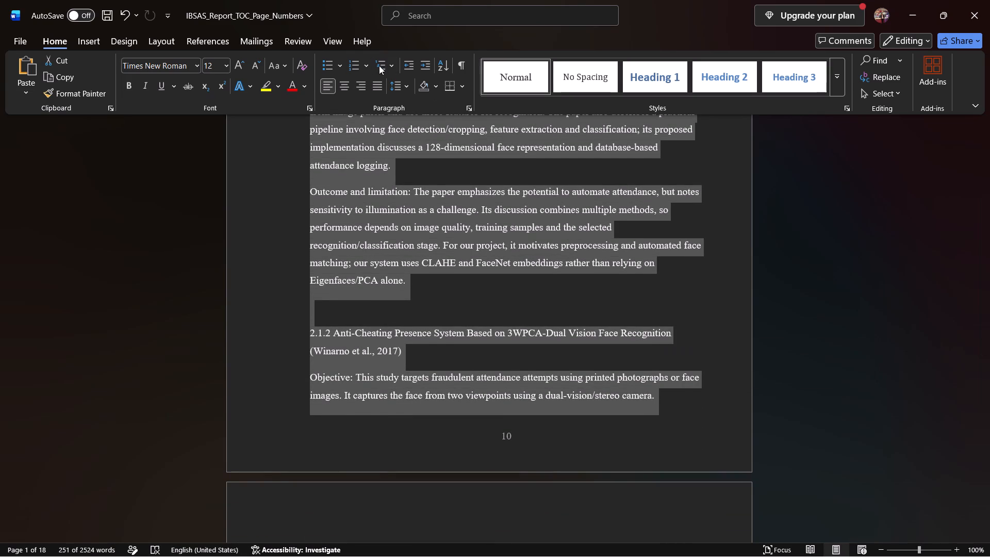
click(377, 86)
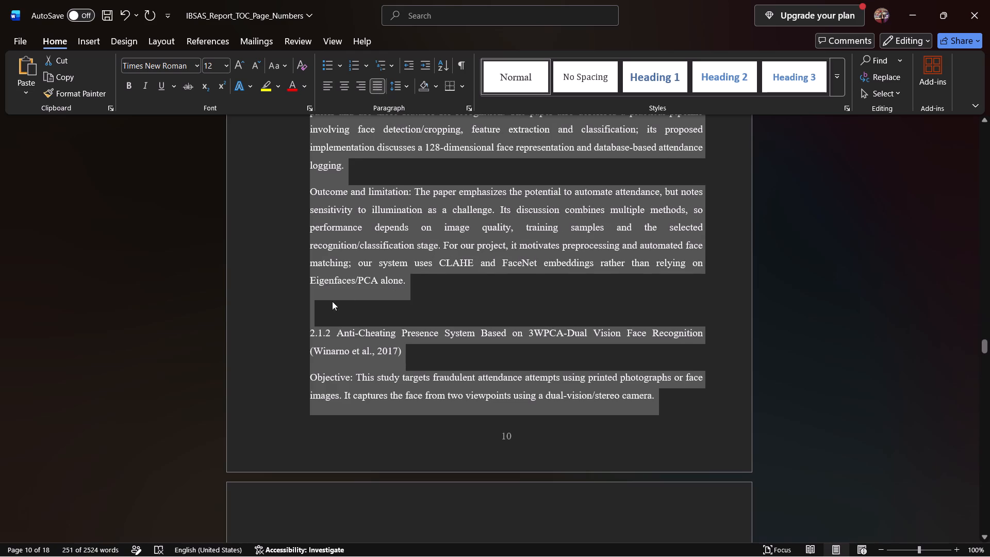
click(258, 289)
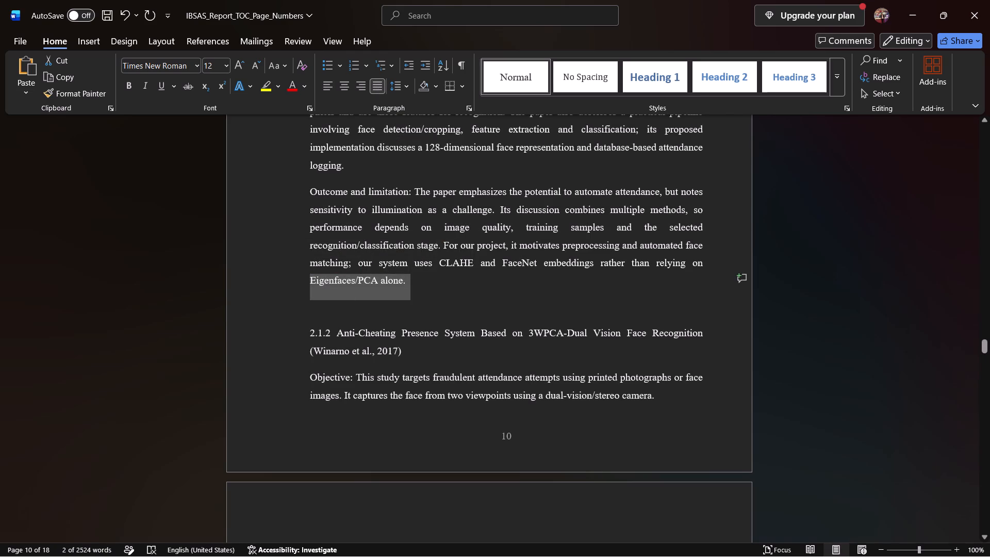
Make the 2.1.1 Face Recognition-Based Attendance System heading bold.
scroll(677, 413, up, 3)
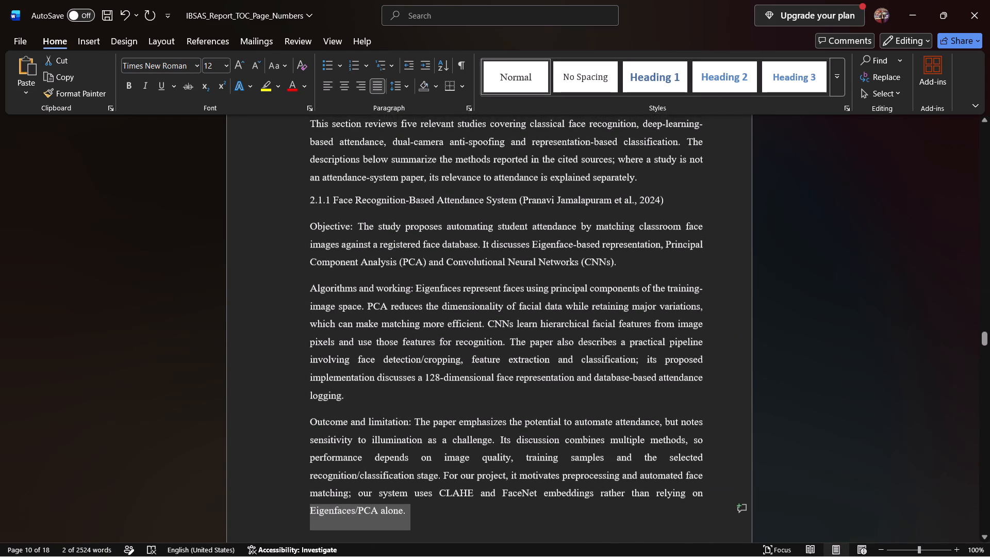
drag(310, 202, 667, 202)
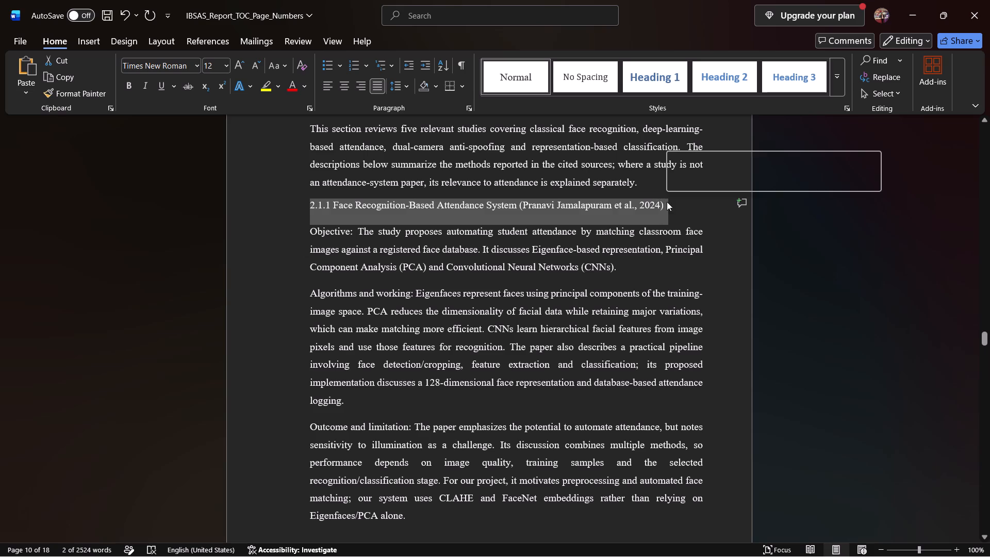
click(123, 88)
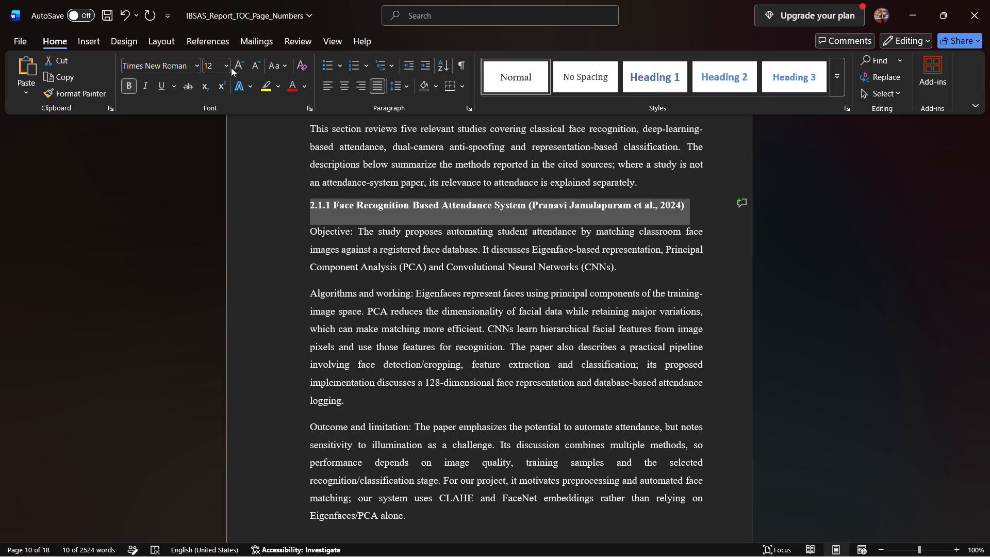
Make the 2.1.2 Anti-Cheating Presence System heading on page 10 bold and underlined.
click(679, 271)
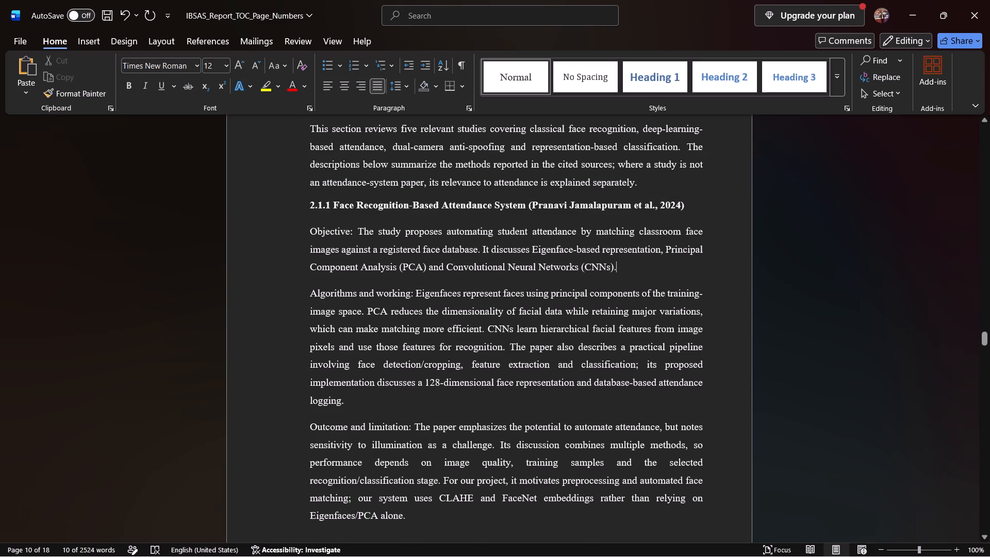
scroll(679, 271, right, 1)
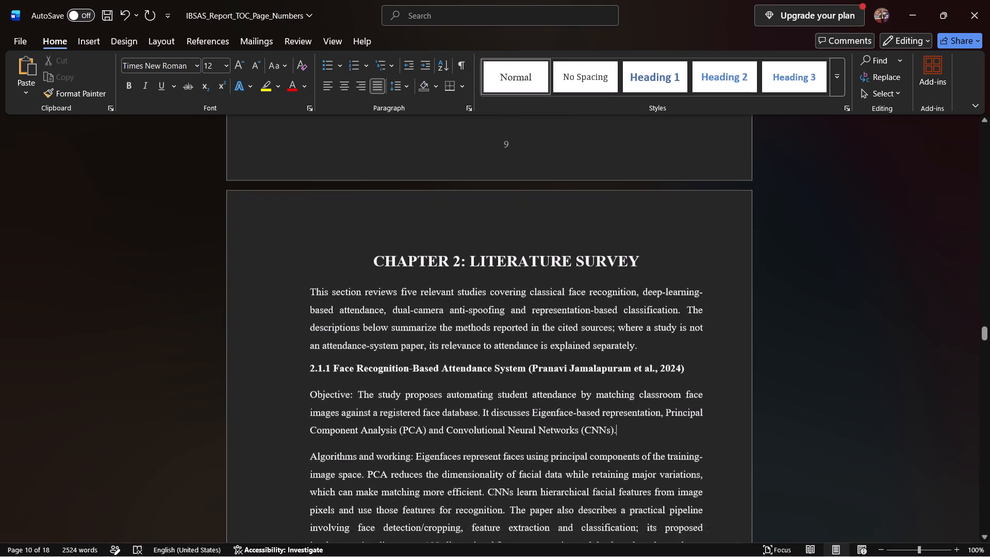
scroll(679, 271, right, 1)
scroll(679, 271, down, 2)
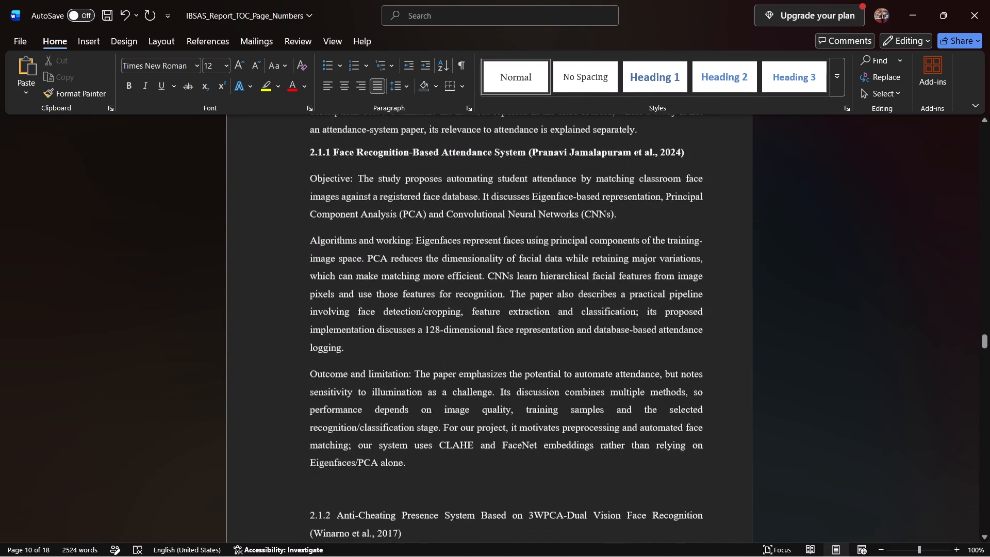
scroll(679, 271, down, 1)
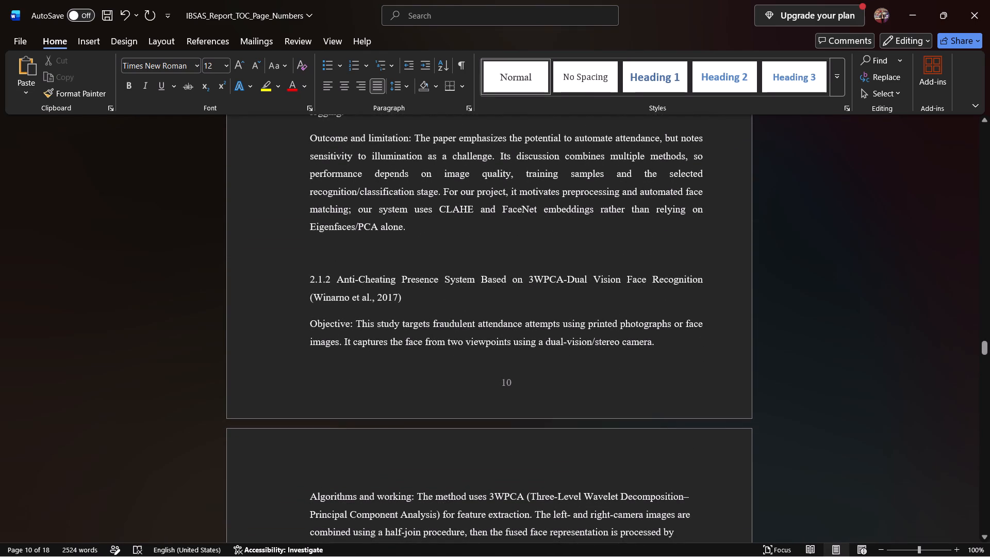
drag(303, 270, 403, 295)
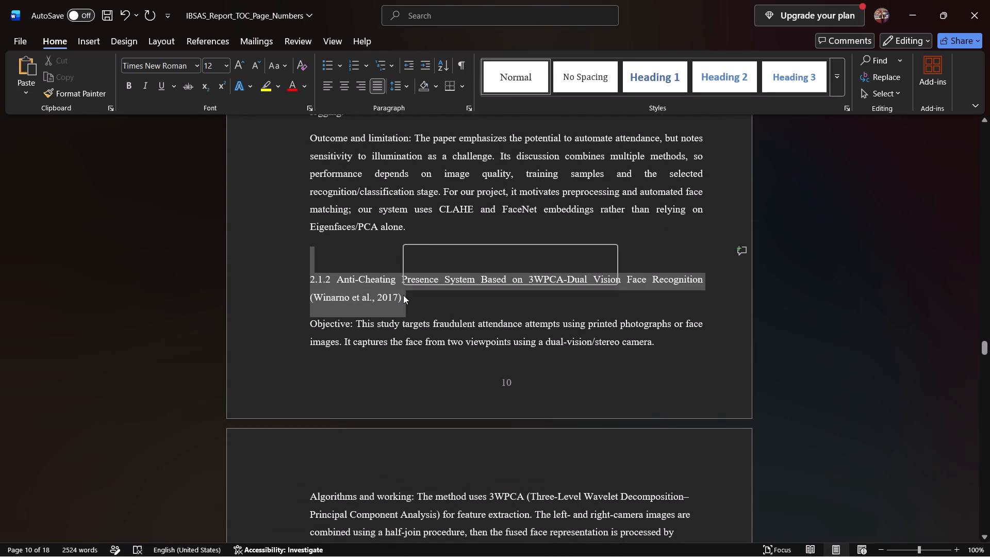
click(414, 271)
click(441, 272)
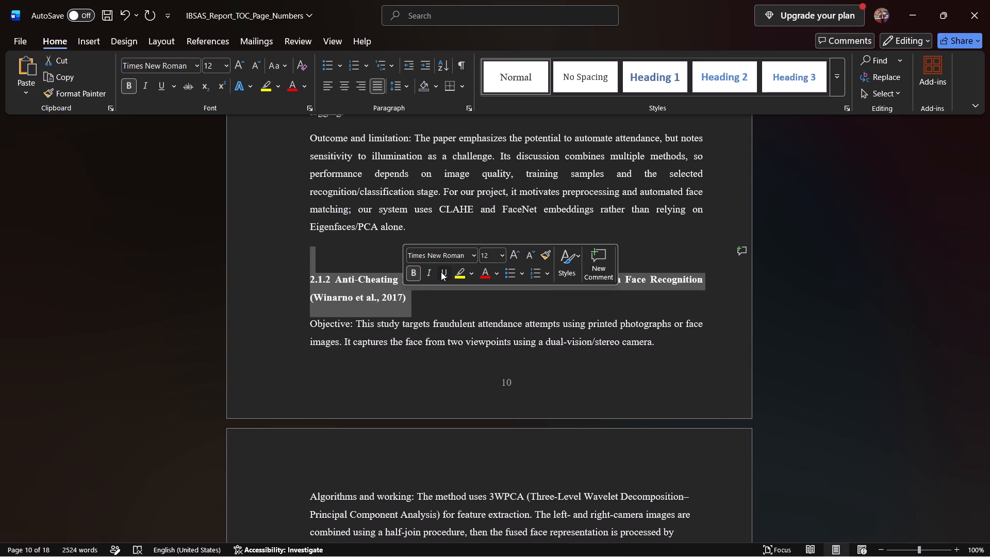
click(455, 305)
Underline the whole 2.1.1 Face Recognition-Based Attendance System heading, including its citation.
scroll(455, 305, up, 4)
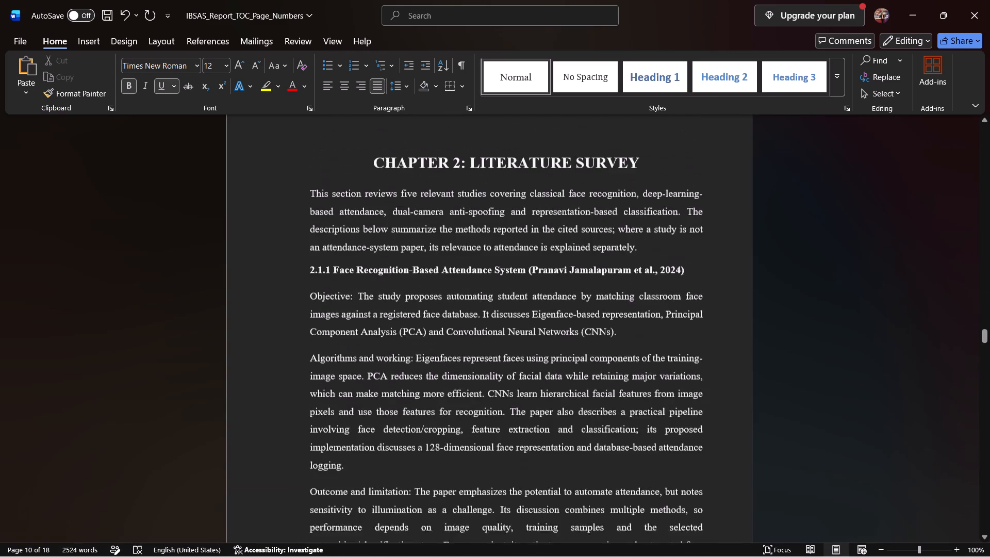
scroll(455, 305, down, 1)
drag(303, 239, 503, 237)
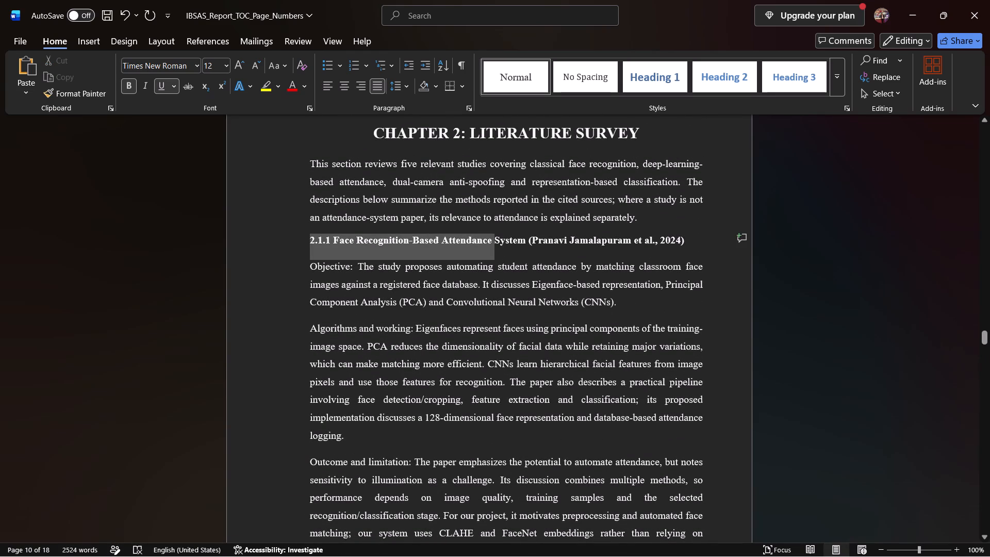
drag(503, 237, 684, 240)
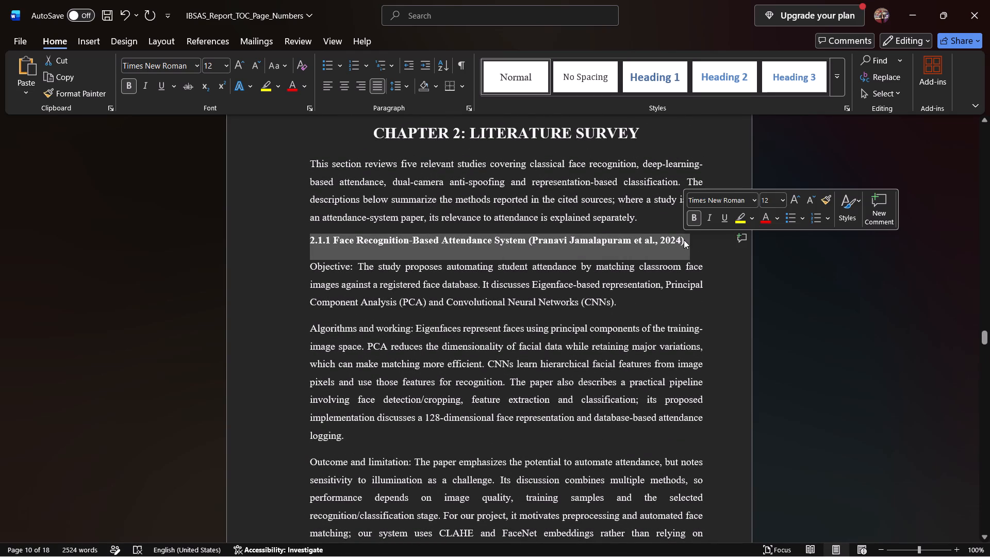
click(728, 223)
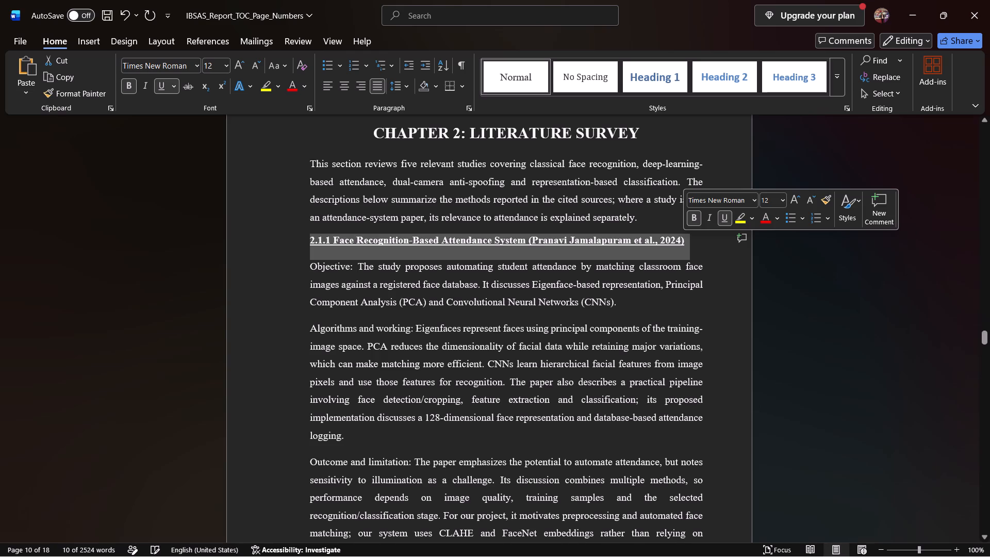
click(746, 353)
Make the 2.1.3 FaceTime: Deep Learning-Based Face Recognition Attendance System heading on page 11 bold and underlined.
scroll(746, 353, down, 6)
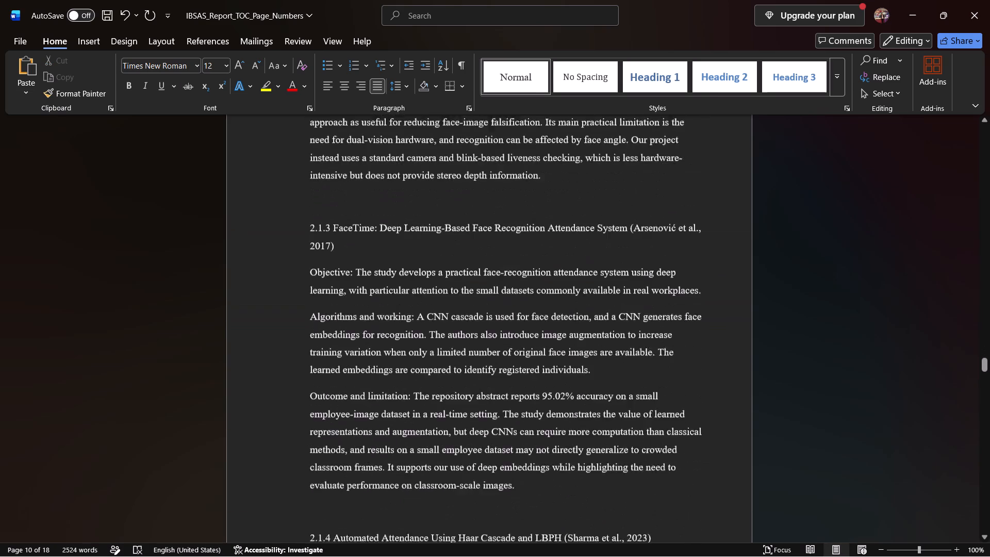
drag(307, 194, 338, 212)
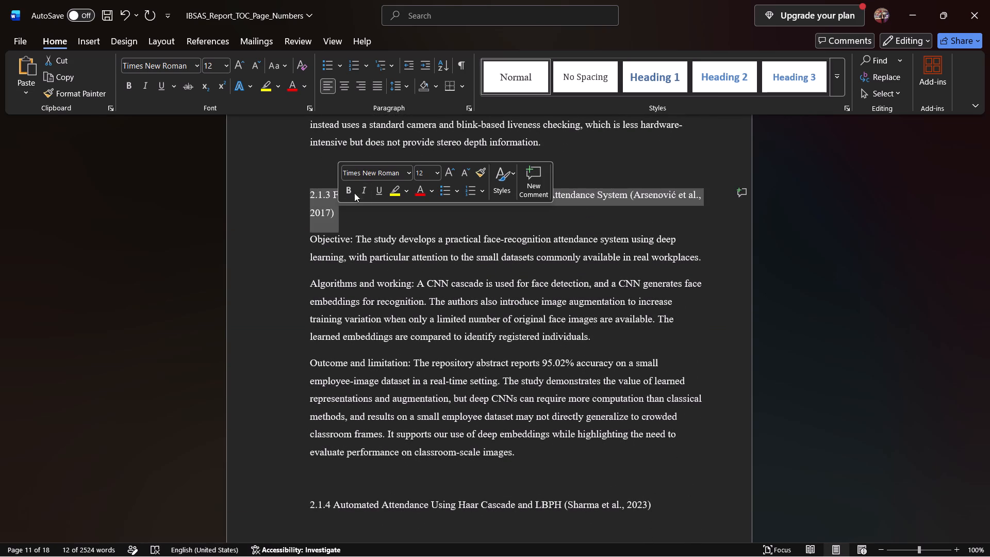
click(353, 192)
click(377, 189)
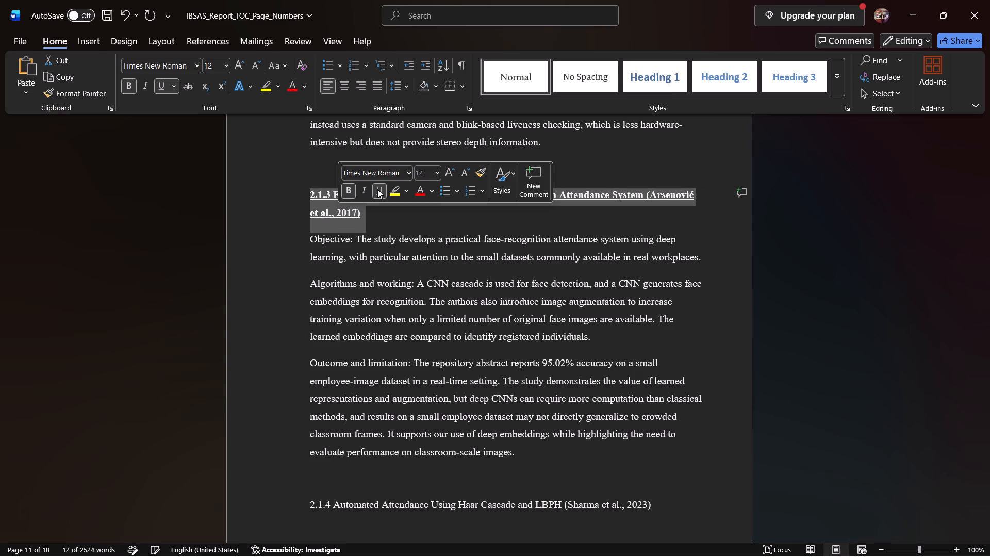
click(616, 205)
Make the 2.1.4 Automated Attendance Using Haar Cascade and LBPH heading bold and underlined, without italics.
scroll(616, 205, down, 1)
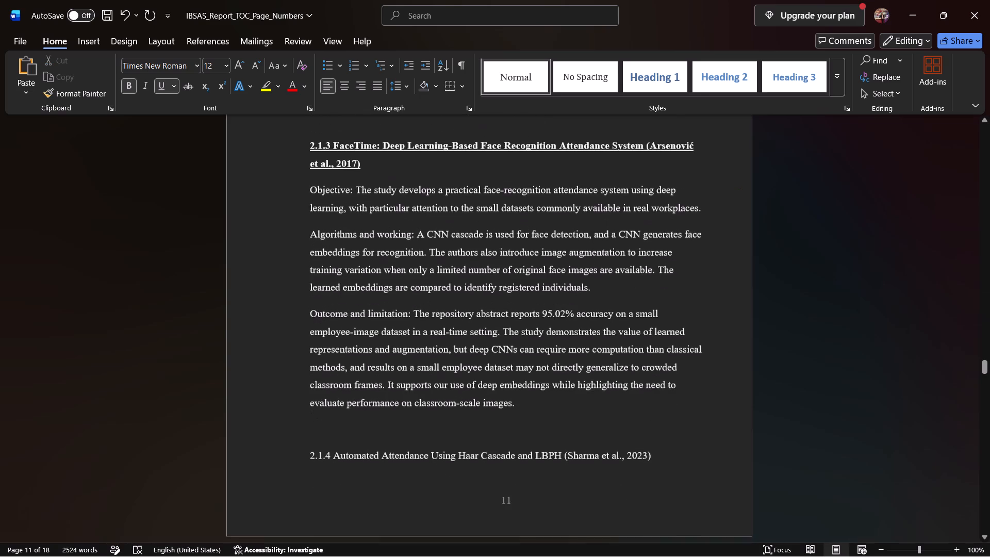
scroll(616, 205, down, 1)
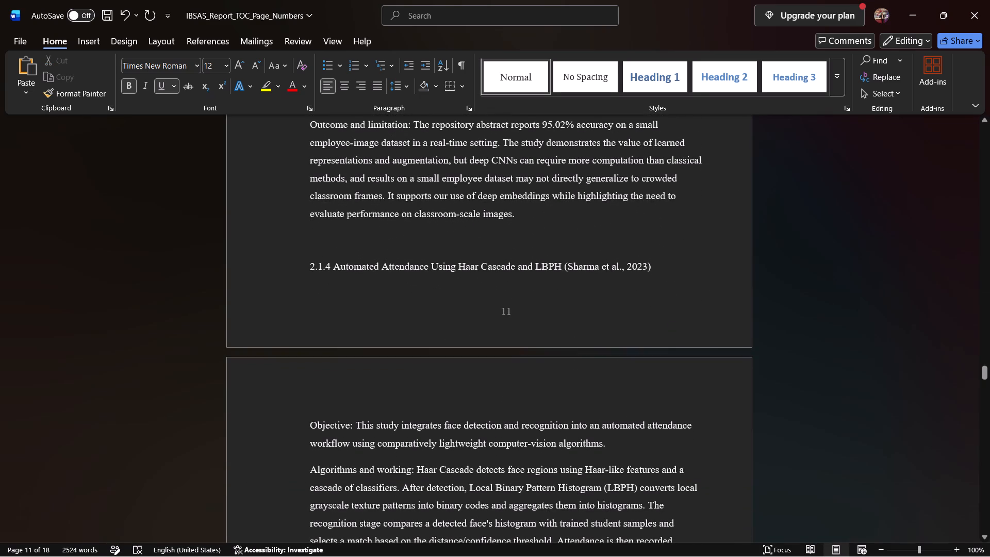
drag(306, 267, 615, 255)
drag(615, 255, 659, 270)
click(678, 244)
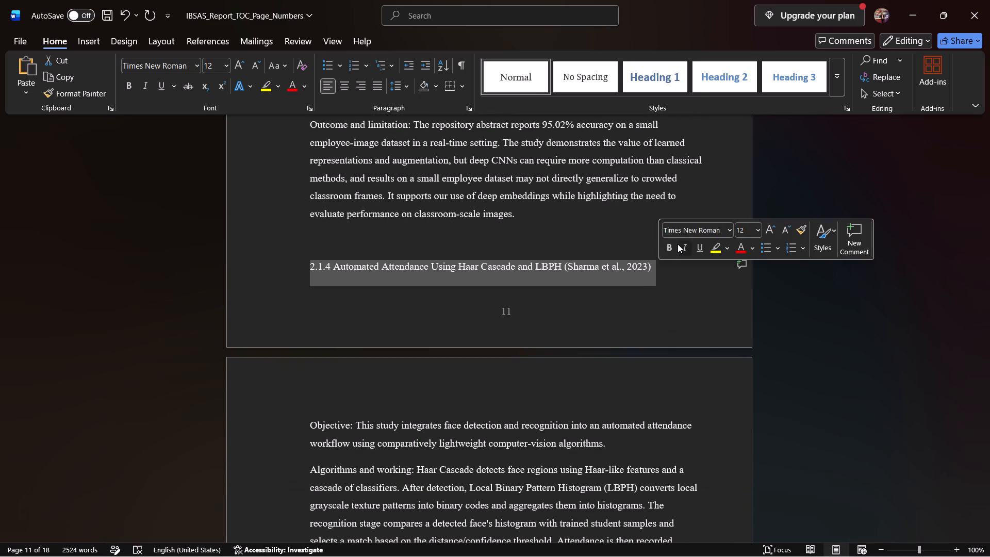
click(673, 245)
click(688, 247)
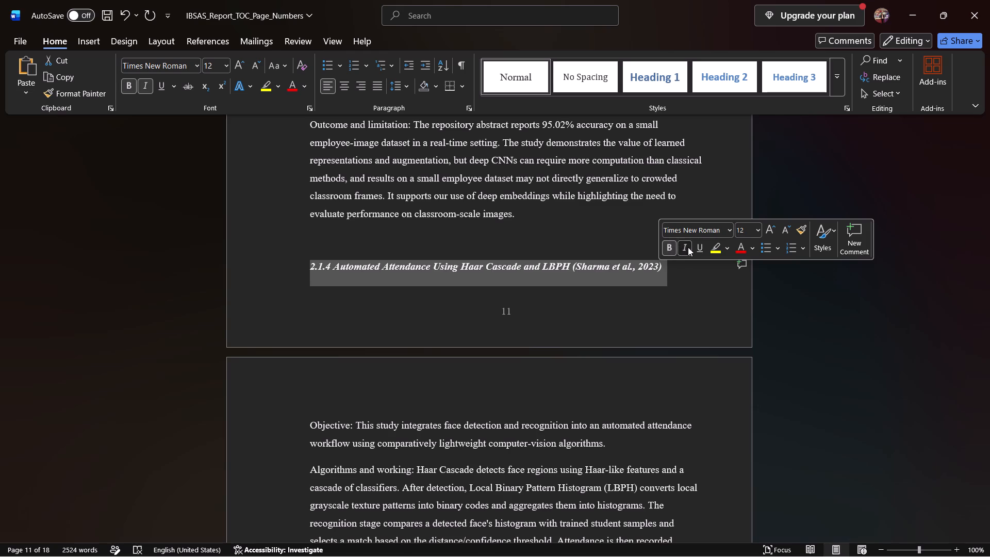
click(703, 249)
click(703, 283)
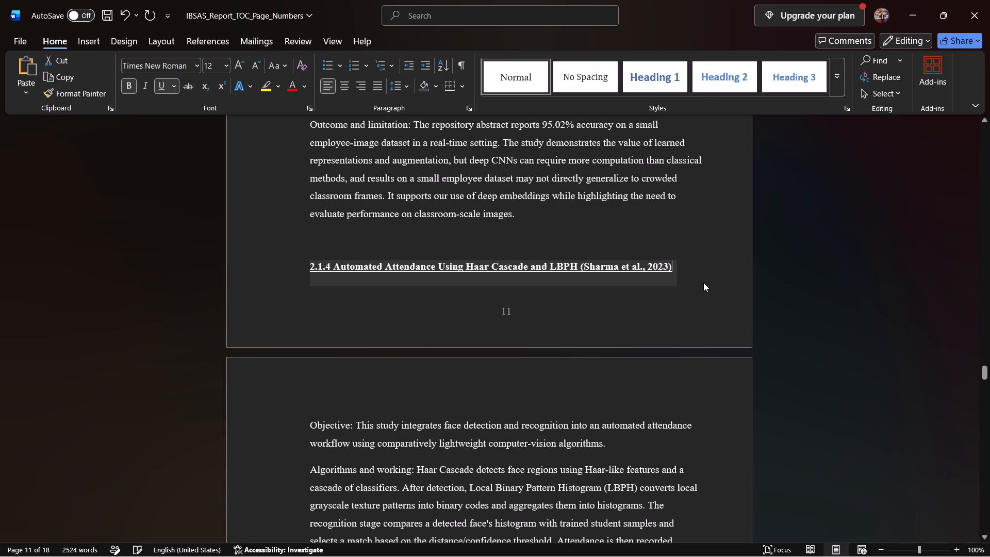
Make the full two-line 2.1.5 Face Recognition via Collaborative Representation heading on page 12 bold and underlined.
scroll(703, 283, down, 2)
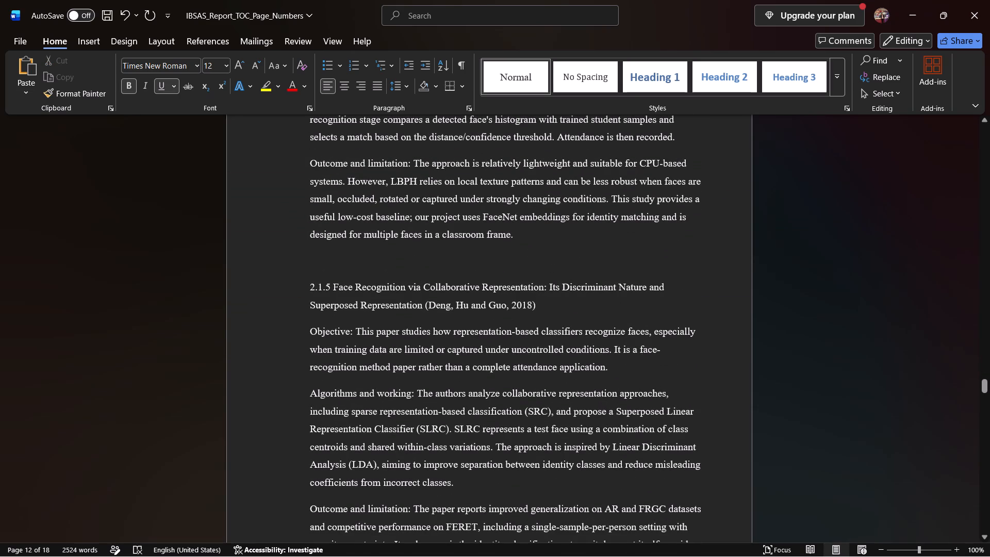
drag(313, 288, 561, 306)
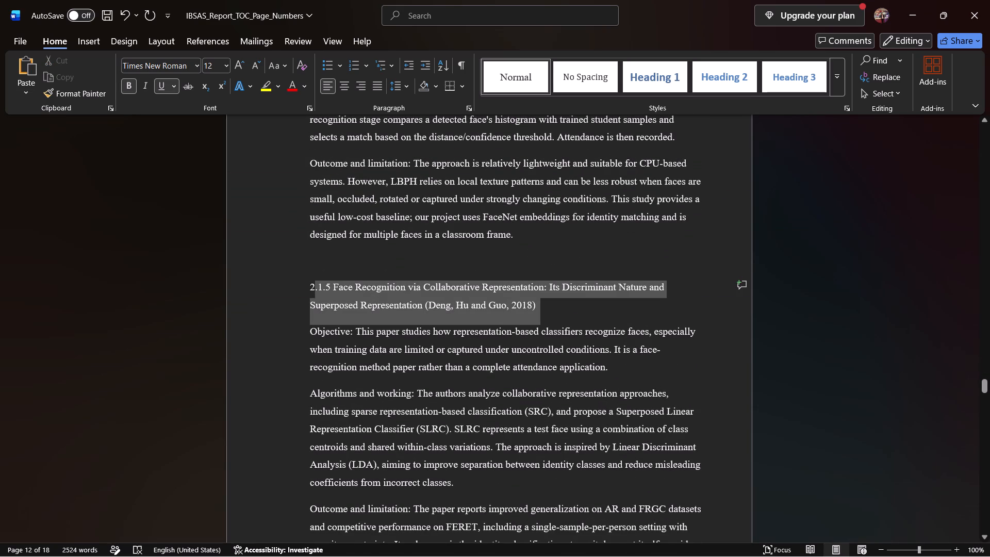
drag(561, 306, 559, 306)
click(559, 306)
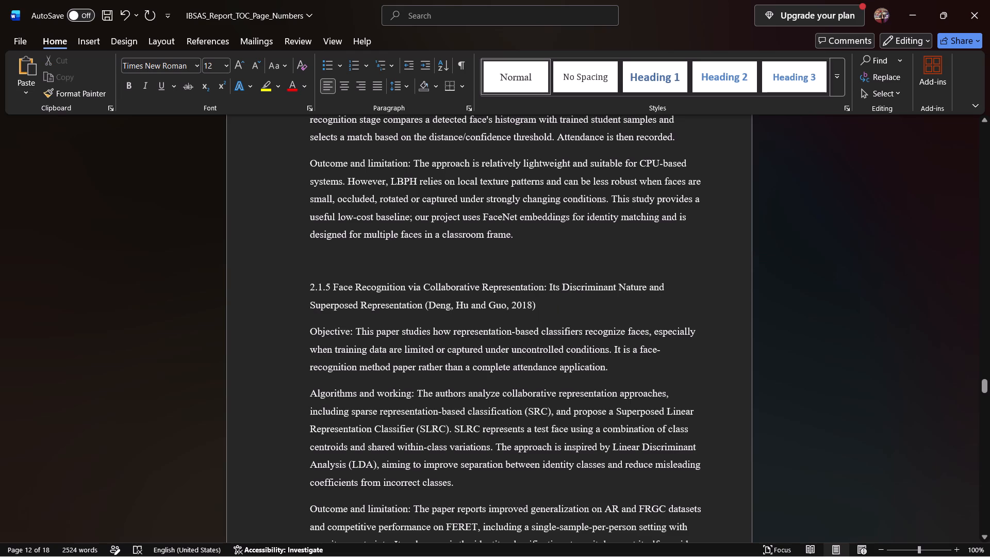
drag(308, 281, 556, 305)
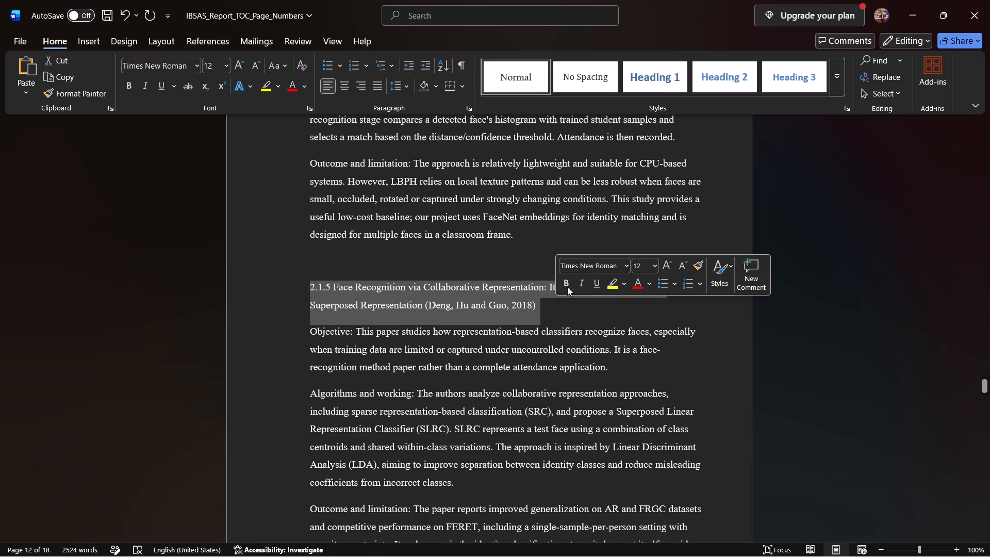
click(569, 282)
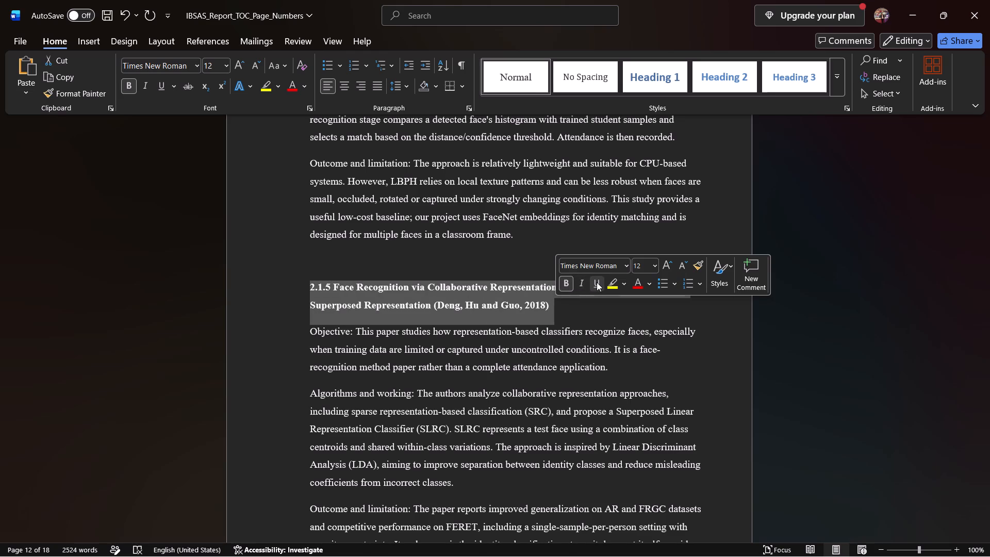
click(597, 282)
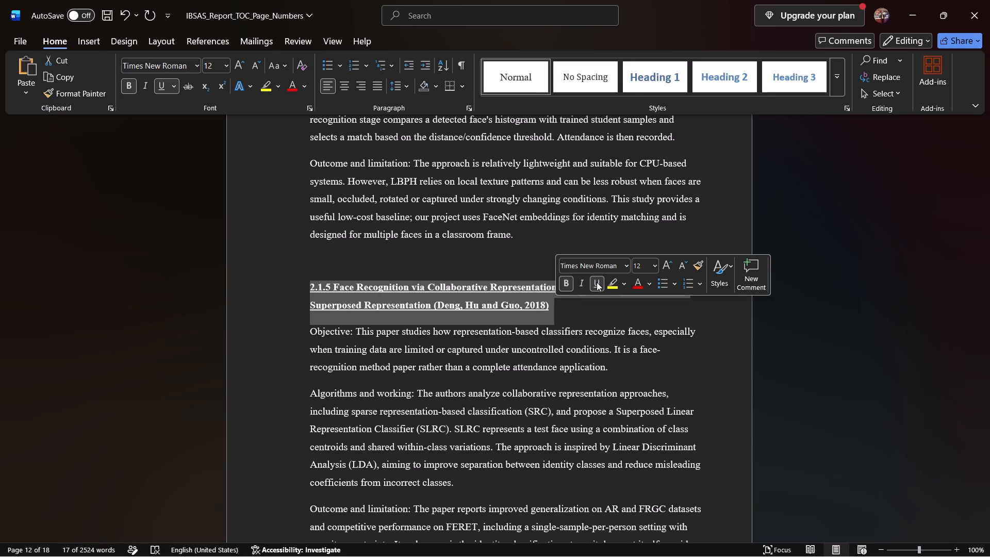
click(692, 373)
Look over the Literature Survey formatting from section 2.1.5 to 2.2 Research Gap and back to section 2.1.2.
scroll(692, 373, down, 1)
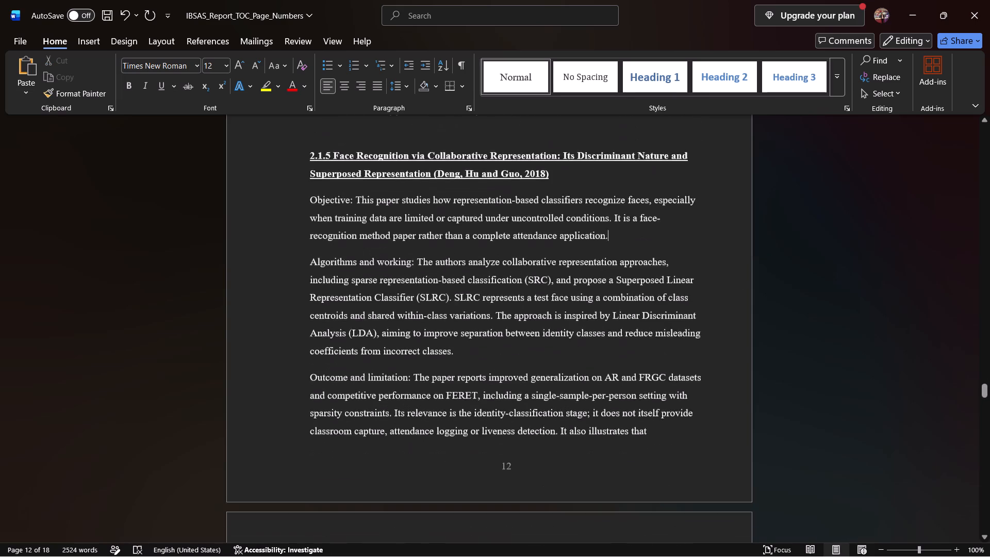
scroll(692, 373, down, 2)
scroll(692, 373, up, 1)
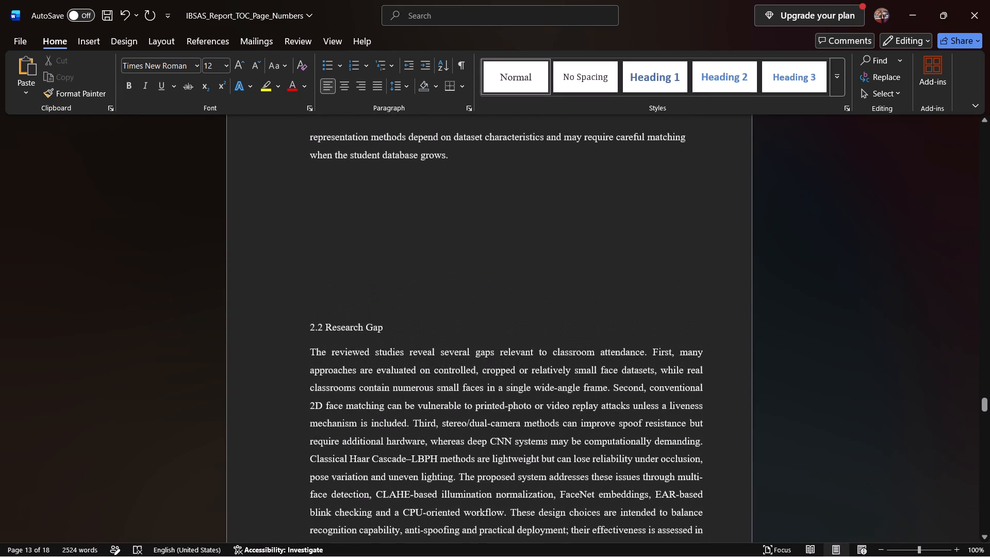
scroll(692, 373, up, 4)
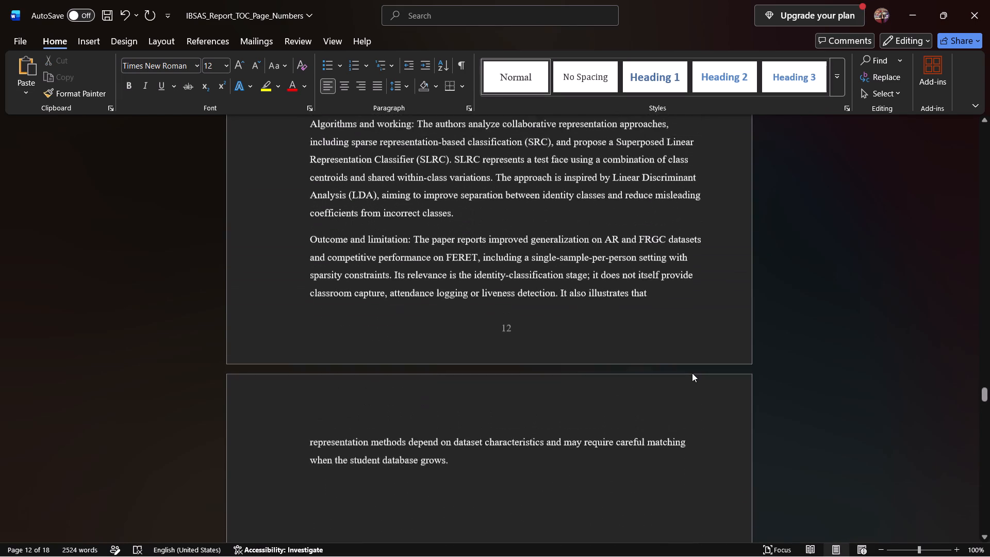
scroll(692, 373, up, 1)
scroll(342, 208, up, 1)
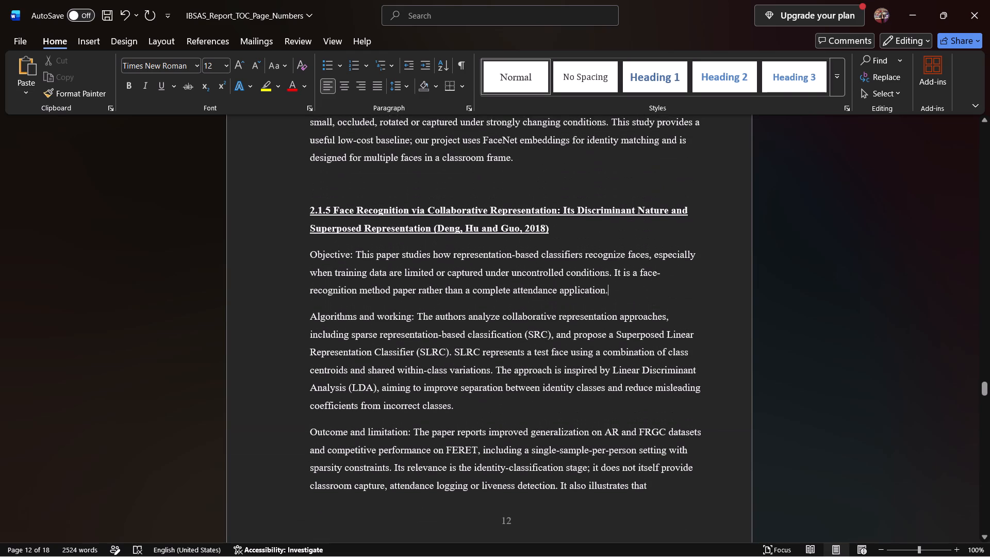
scroll(309, 247, up, 5)
Justify the text from the 2.1.2 Algorithms and working paragraph on page 11 through the 2.1.5 Outcome and limitation paragraph.
scroll(309, 247, down, 2)
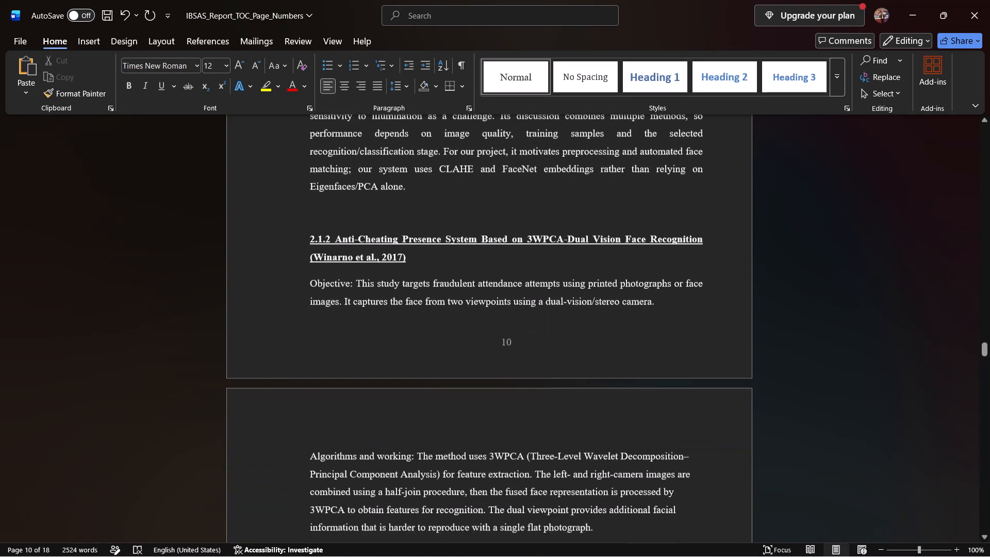
scroll(326, 286, down, 1)
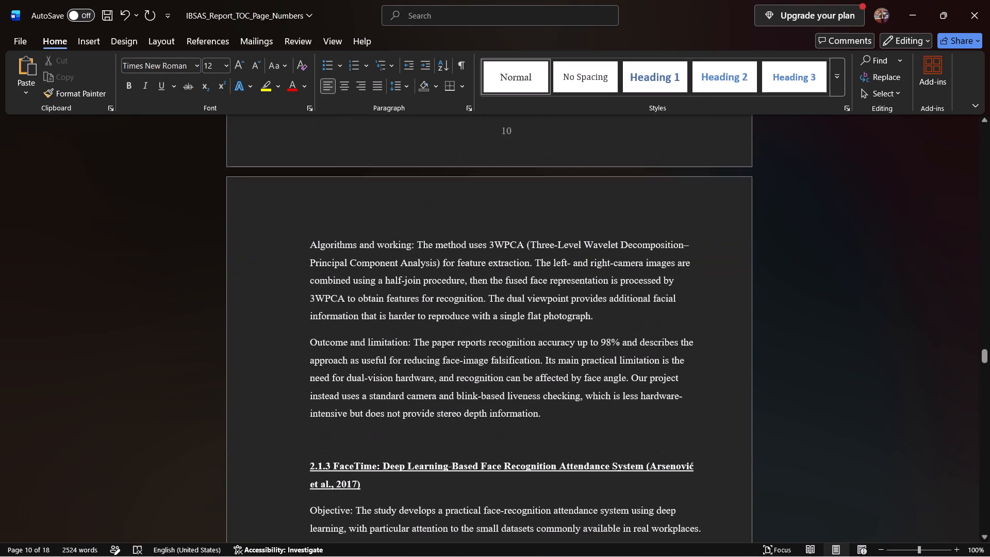
drag(308, 244, 523, 474)
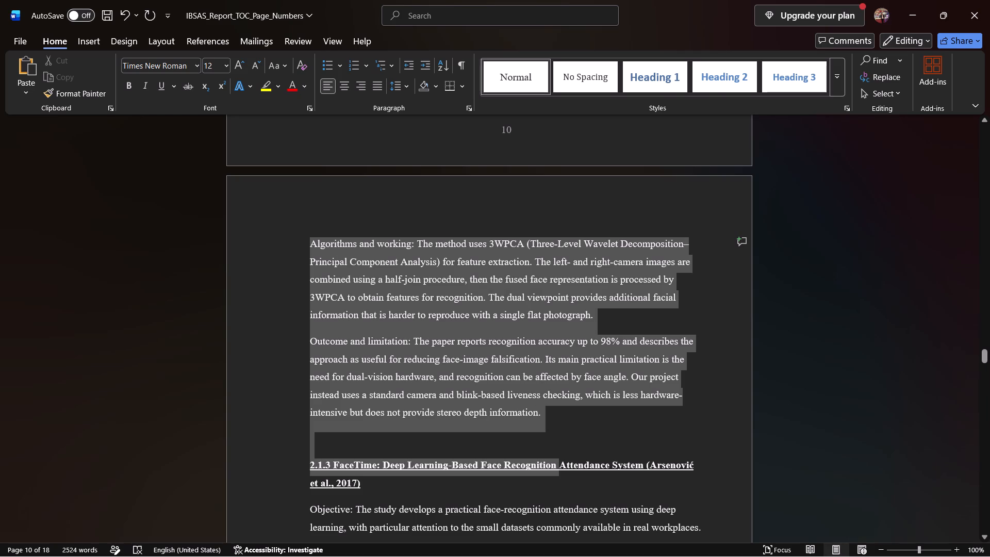
drag(523, 474, 564, 520)
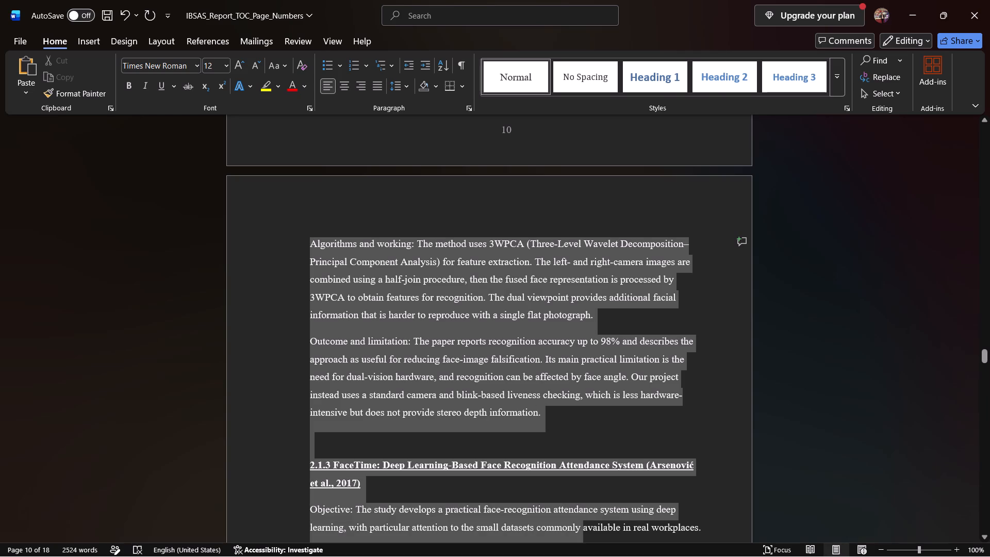
drag(564, 520, 591, 386)
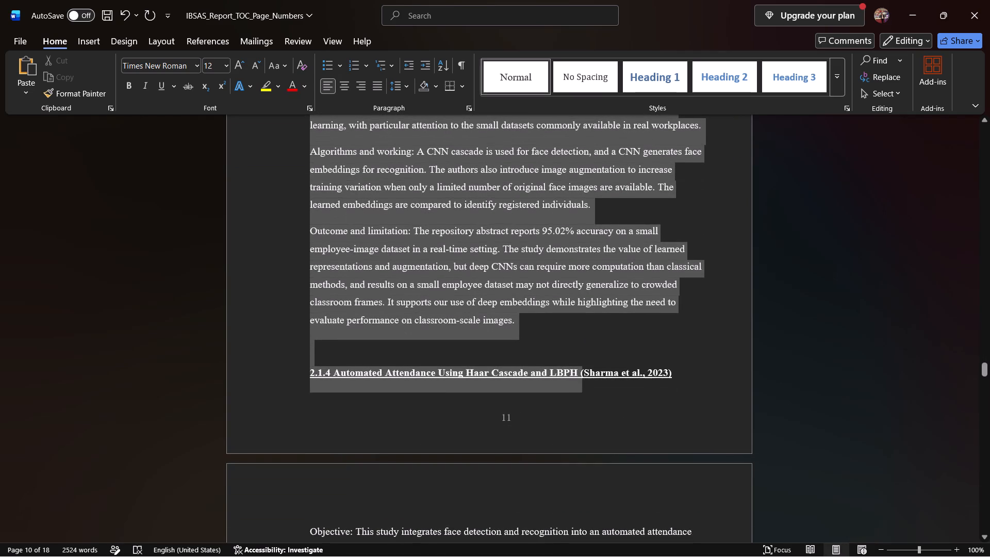
drag(591, 386, 668, 492)
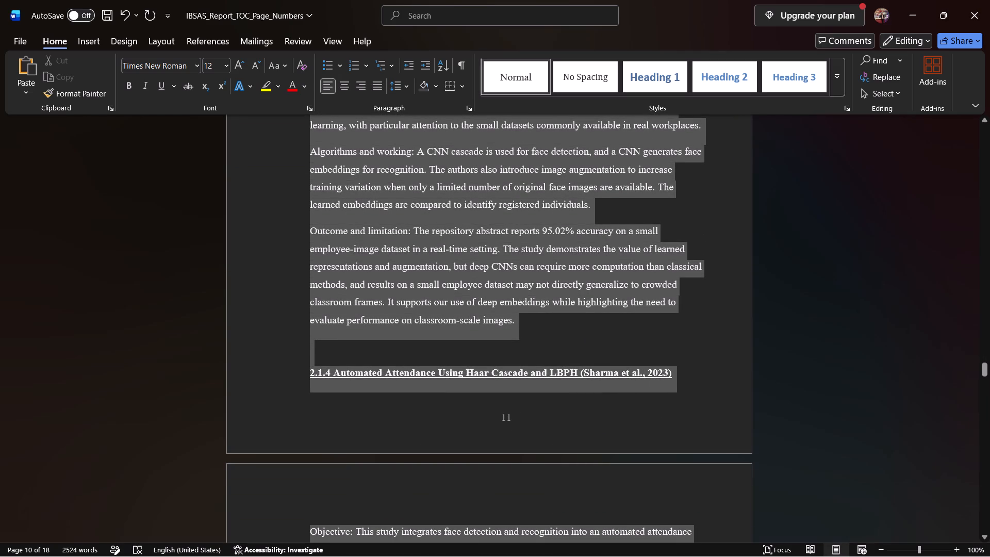
drag(668, 492, 680, 556)
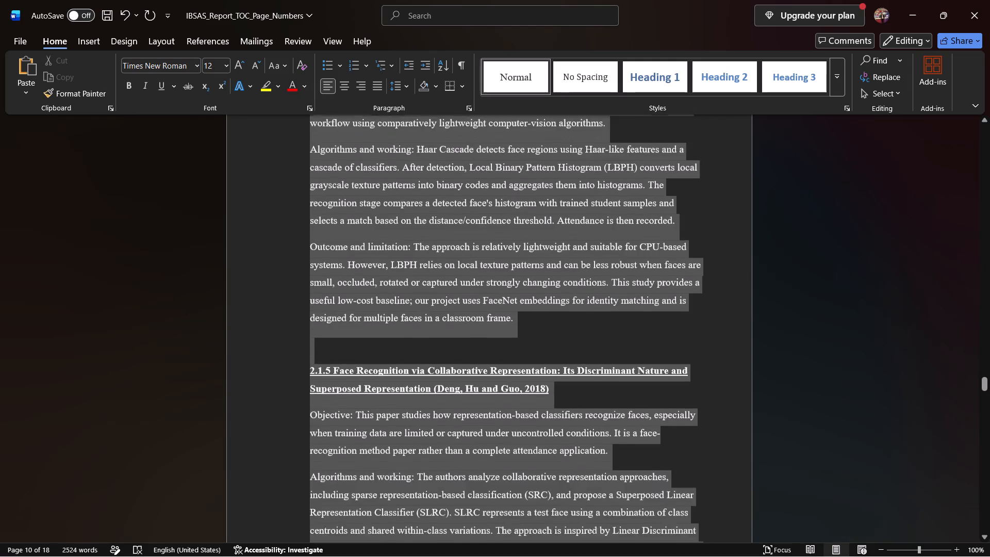
drag(680, 556, 672, 505)
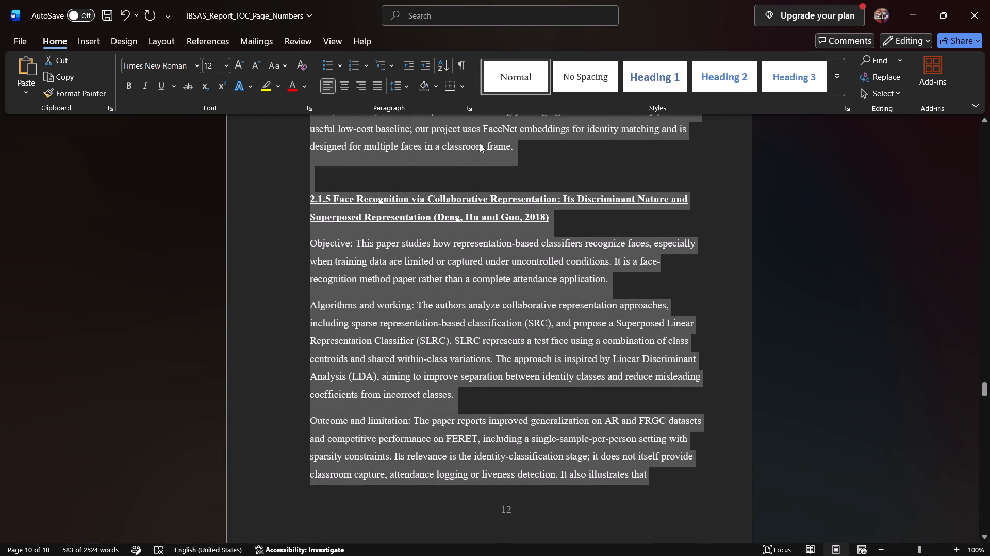
click(374, 85)
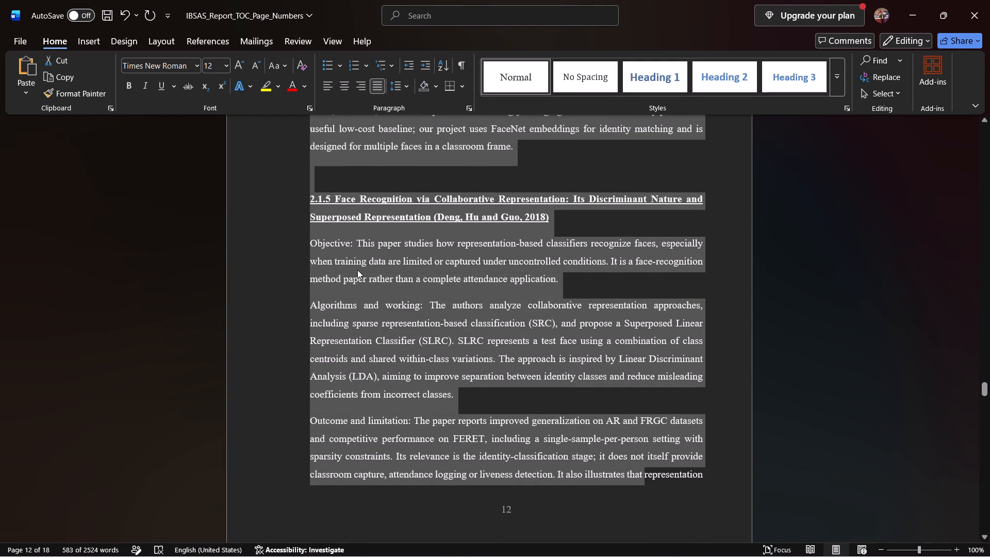
click(269, 300)
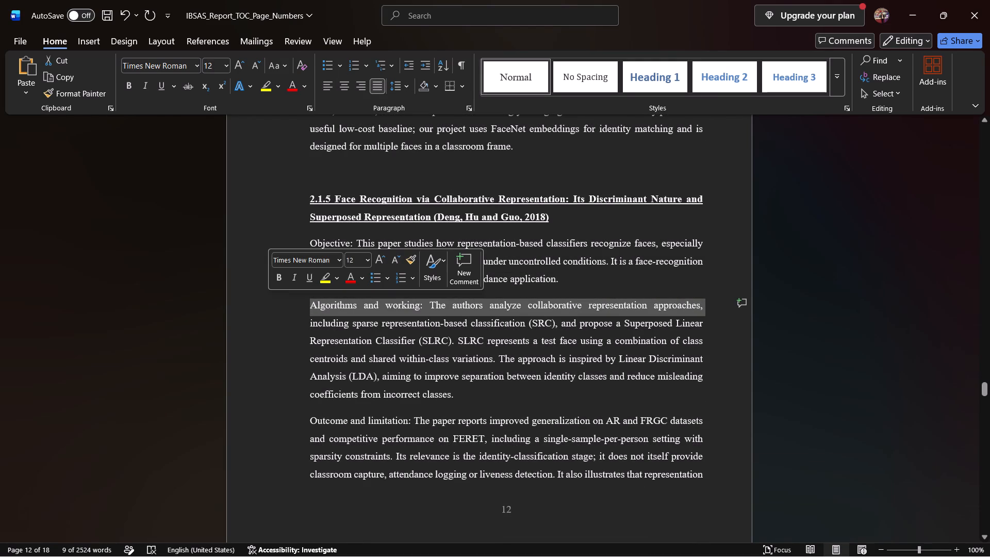
click(688, 272)
Check the text alignment across sections 2.1.3 to 2.2, including the closing lines of section 2.1.5 on page 13.
scroll(688, 272, up, 5)
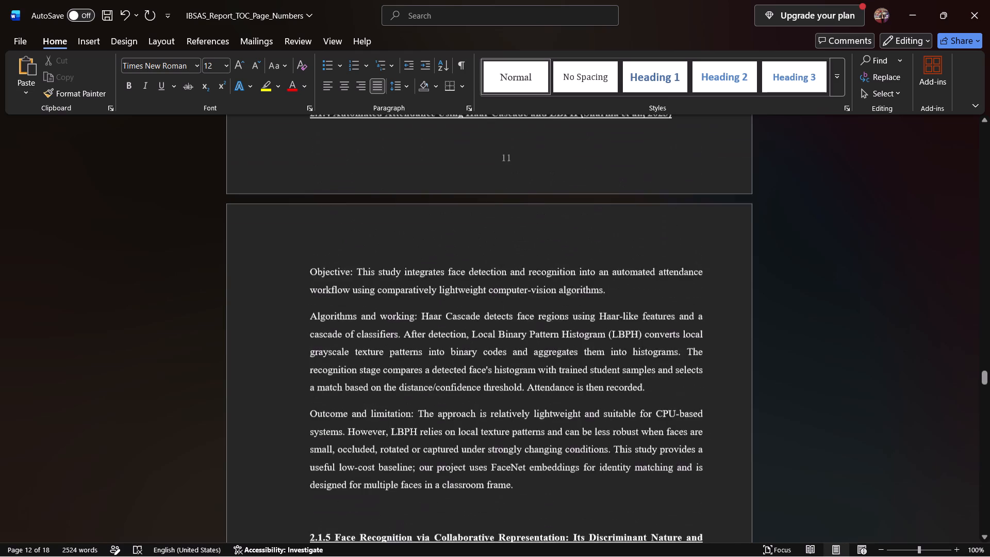
scroll(688, 272, right, 1)
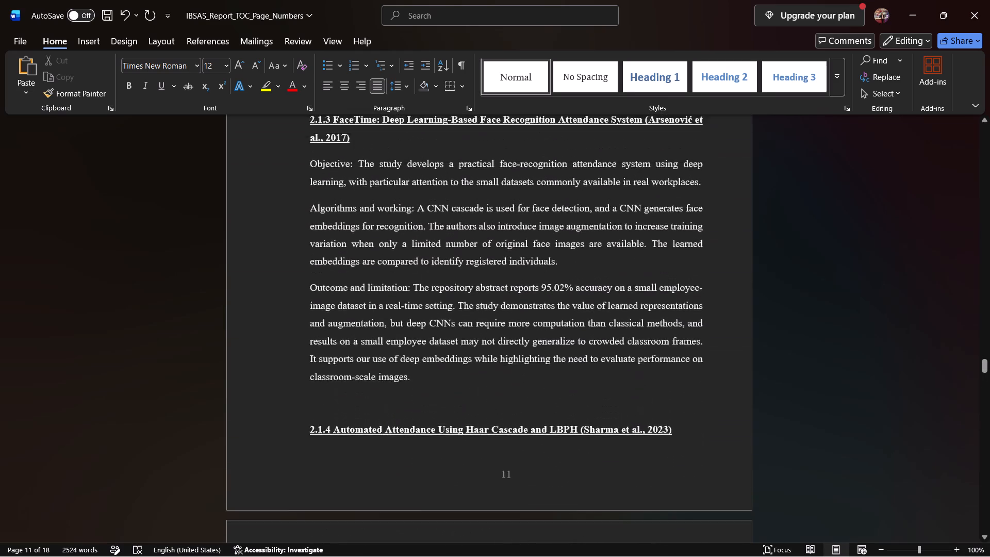
scroll(688, 272, right, 2)
scroll(688, 272, down, 1)
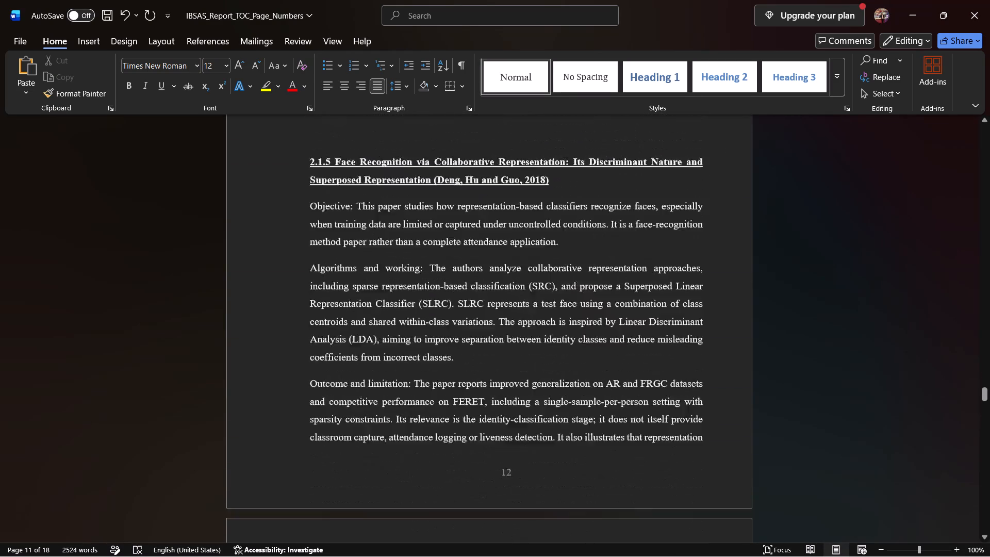
scroll(688, 272, down, 2)
scroll(688, 272, up, 1)
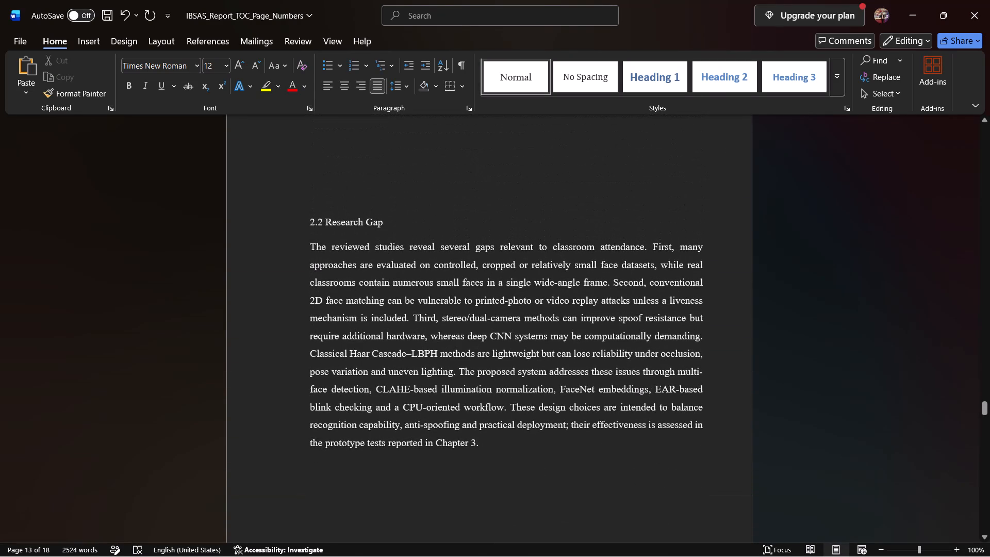
scroll(642, 394, up, 2)
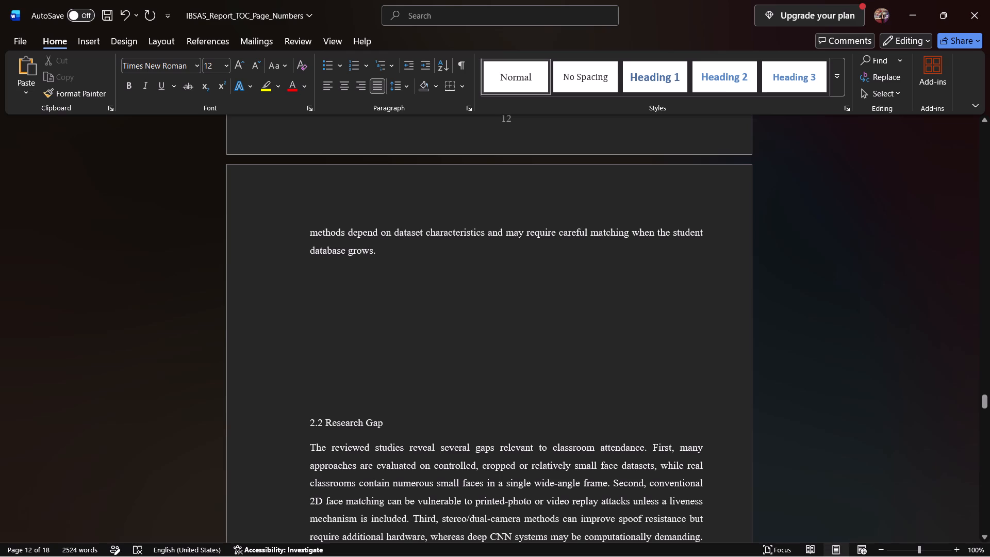
drag(305, 230, 379, 258)
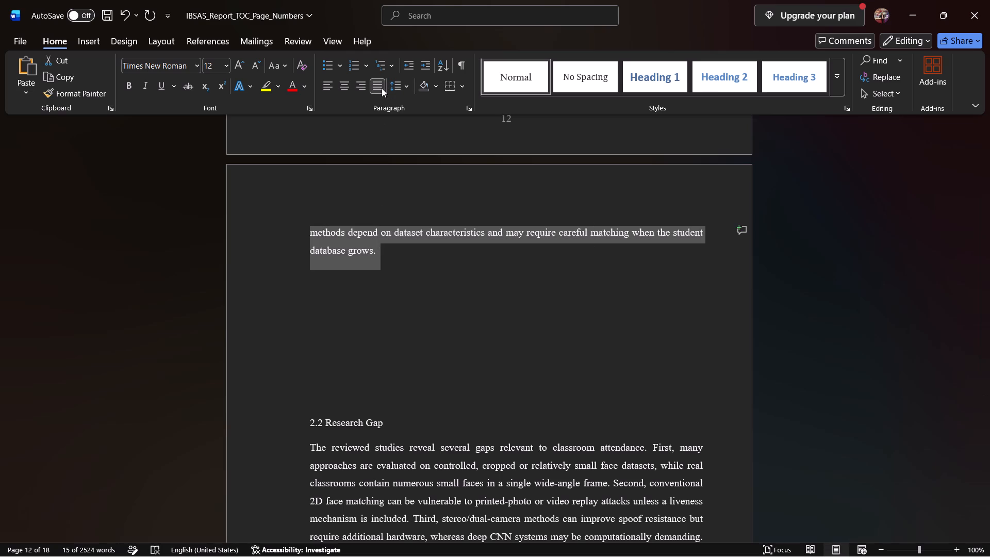
click(499, 384)
Make the 2.2 Research Gap heading on page 13 bold and set its font size to 14.
scroll(499, 384, down, 1)
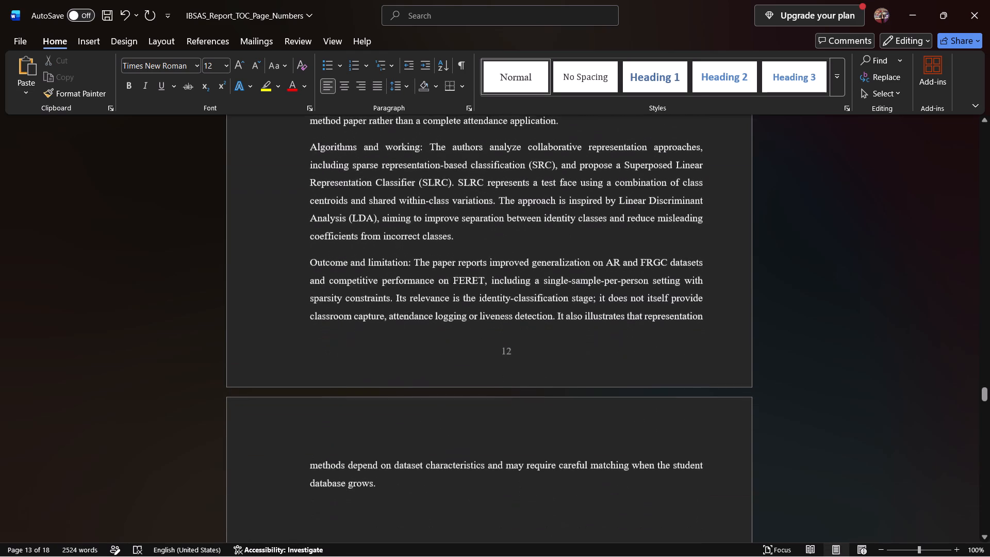
scroll(499, 384, down, 2)
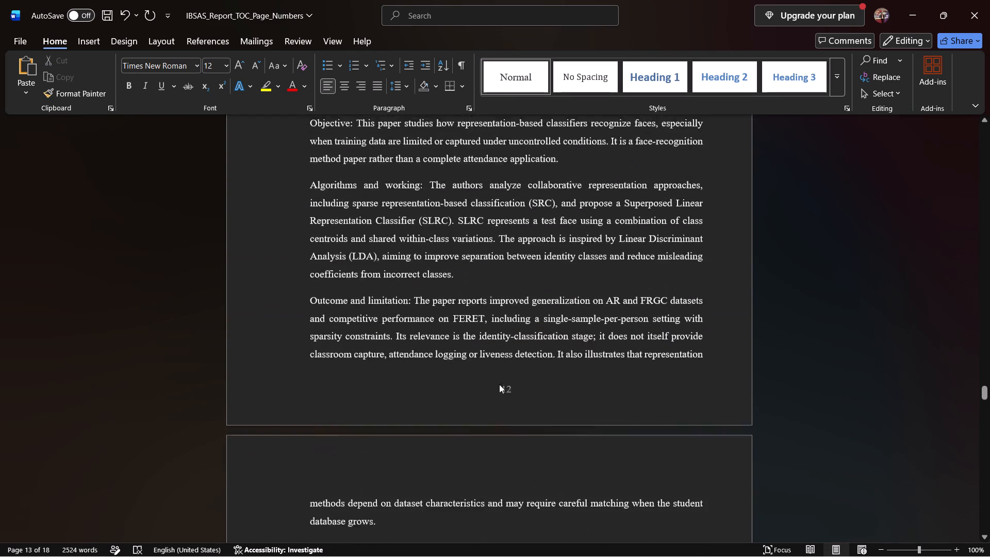
scroll(499, 384, down, 1)
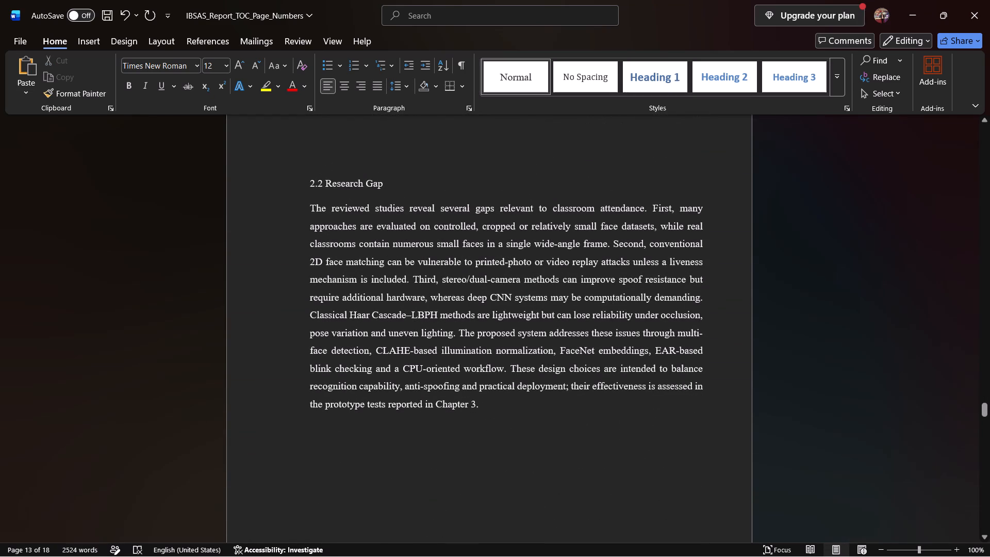
drag(305, 177, 390, 182)
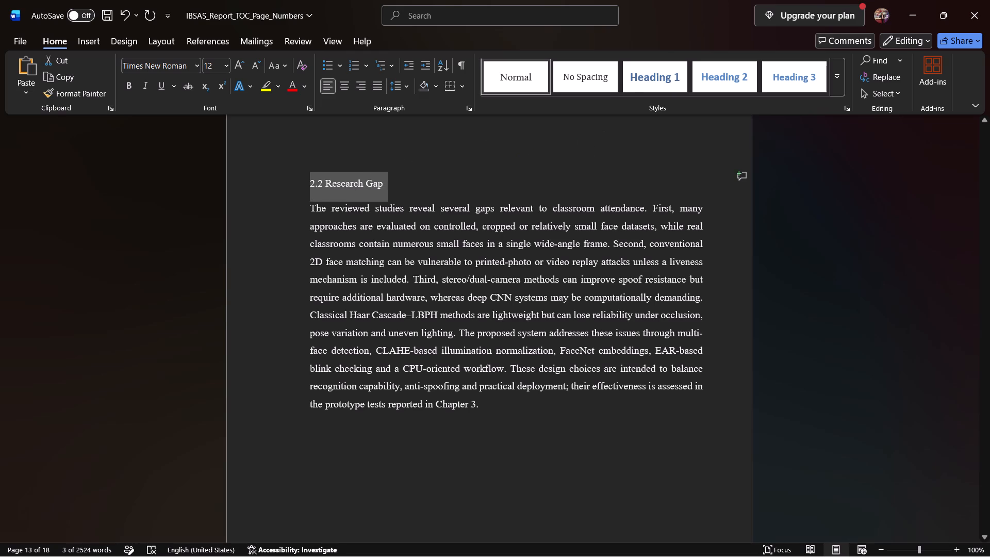
click(131, 87)
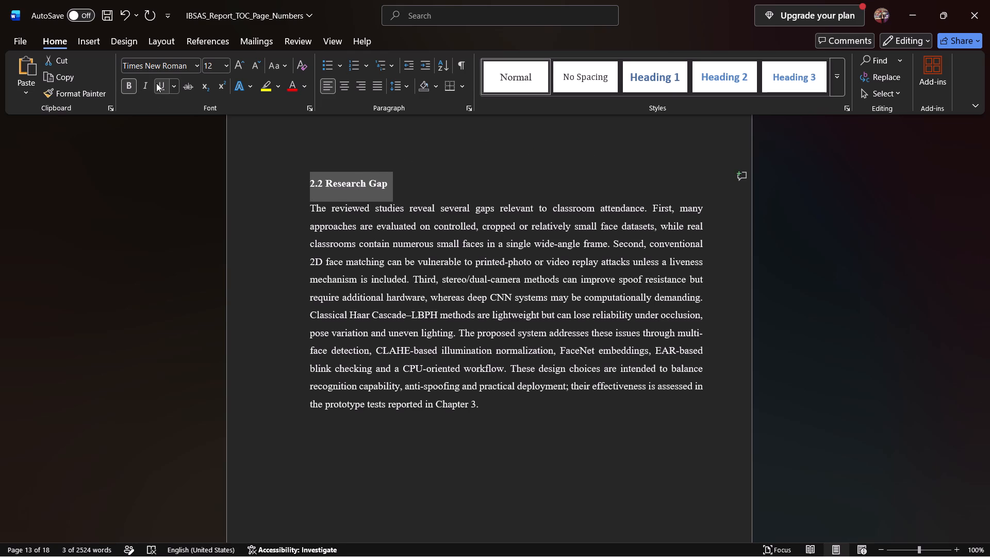
click(224, 61)
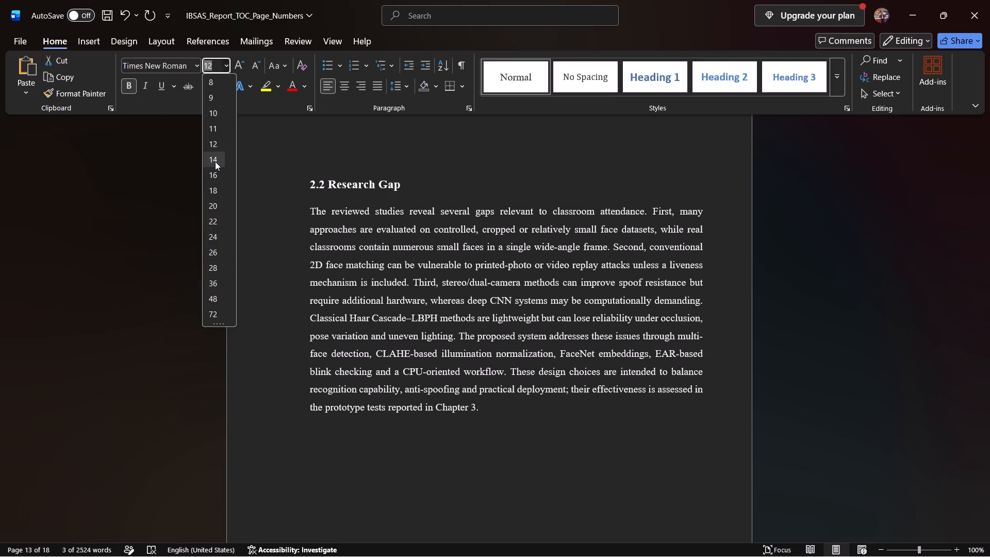
click(213, 164)
click(444, 161)
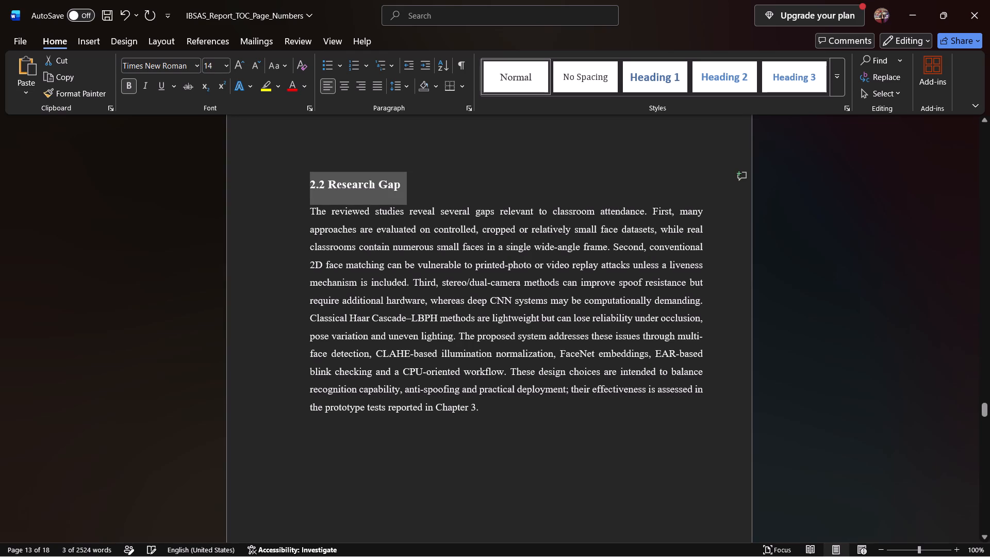
Compare the 2.2 Research Gap heading with the Chapter 2 title, the 2.1.x subsection headings and the Chapter 3 headings.
scroll(444, 161, up, 8)
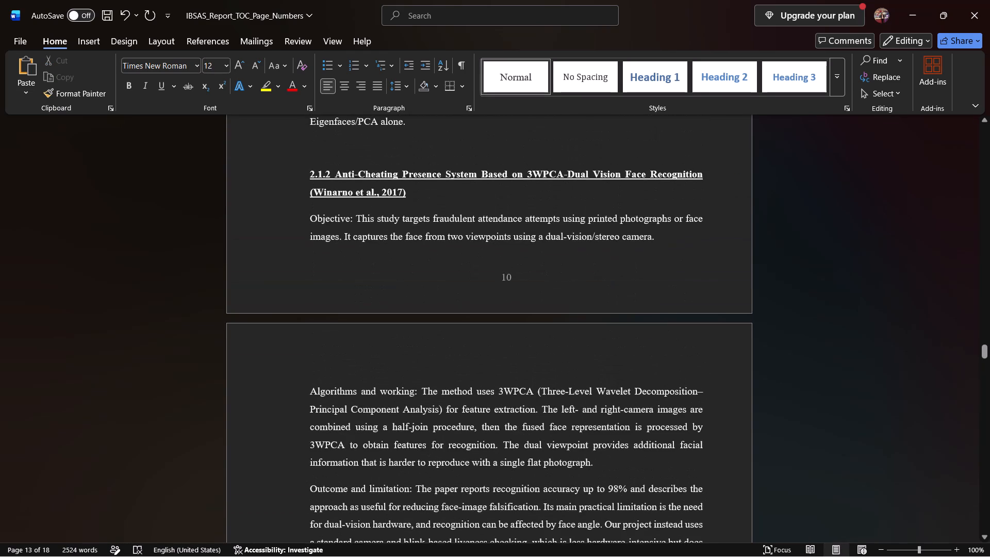
scroll(444, 161, up, 4)
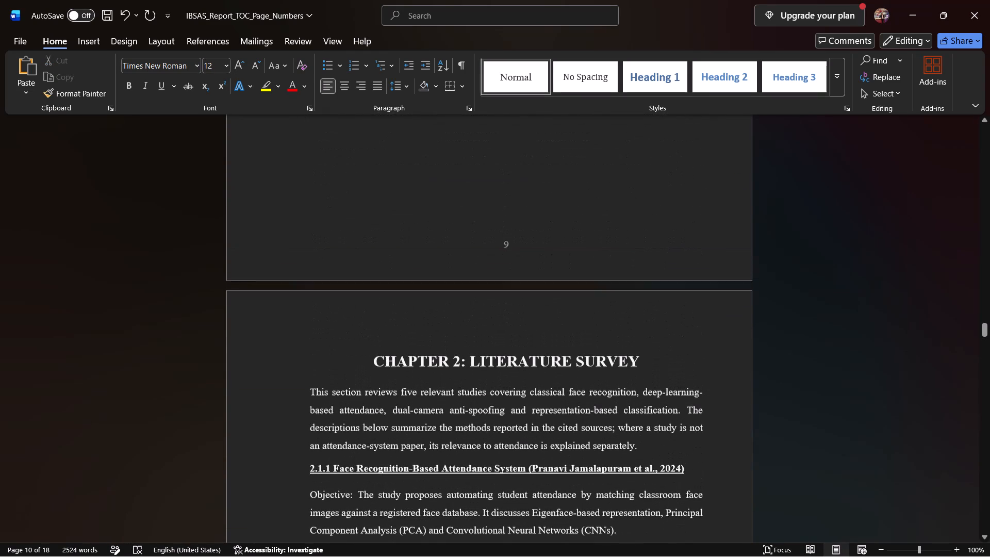
scroll(444, 161, up, 2)
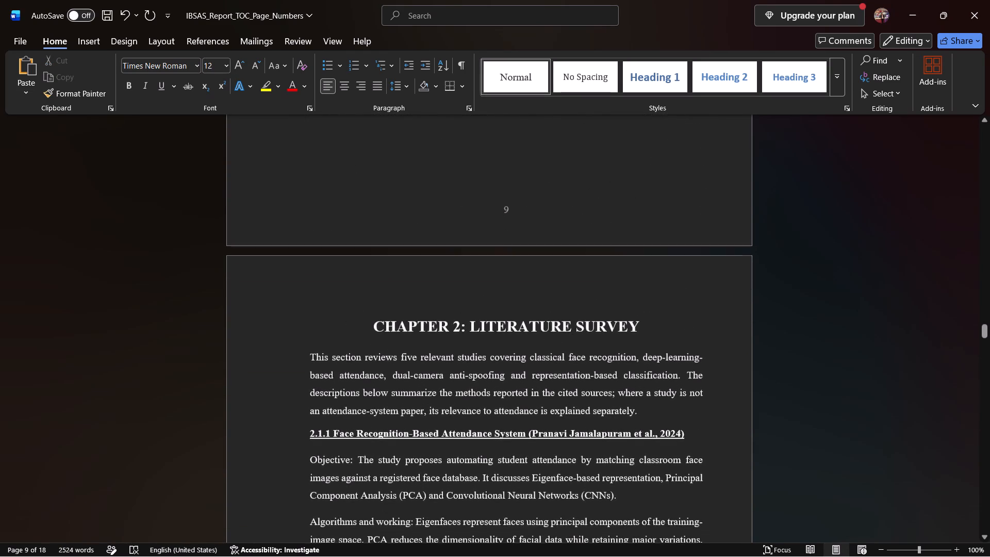
scroll(444, 161, up, 1)
scroll(444, 161, down, 7)
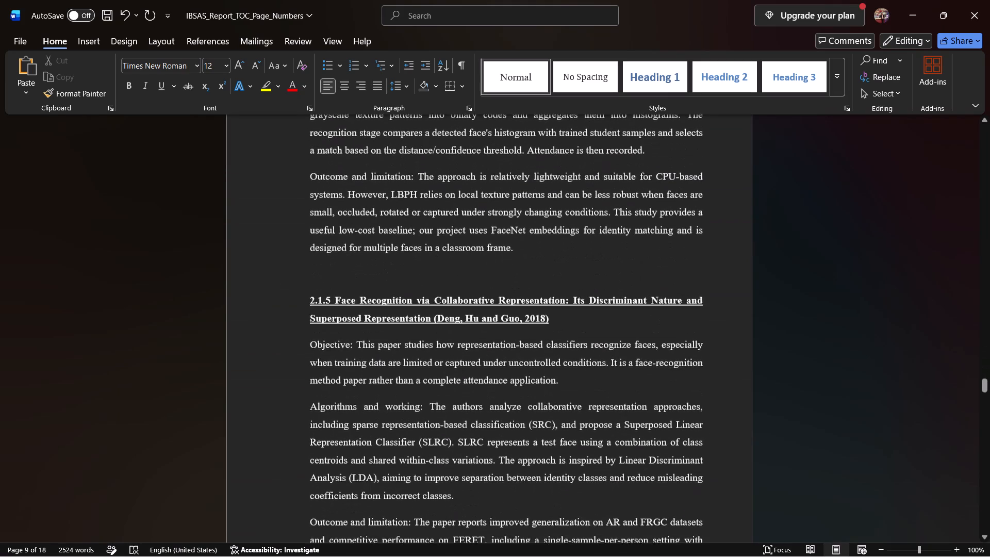
scroll(444, 161, down, 4)
scroll(444, 161, up, 1)
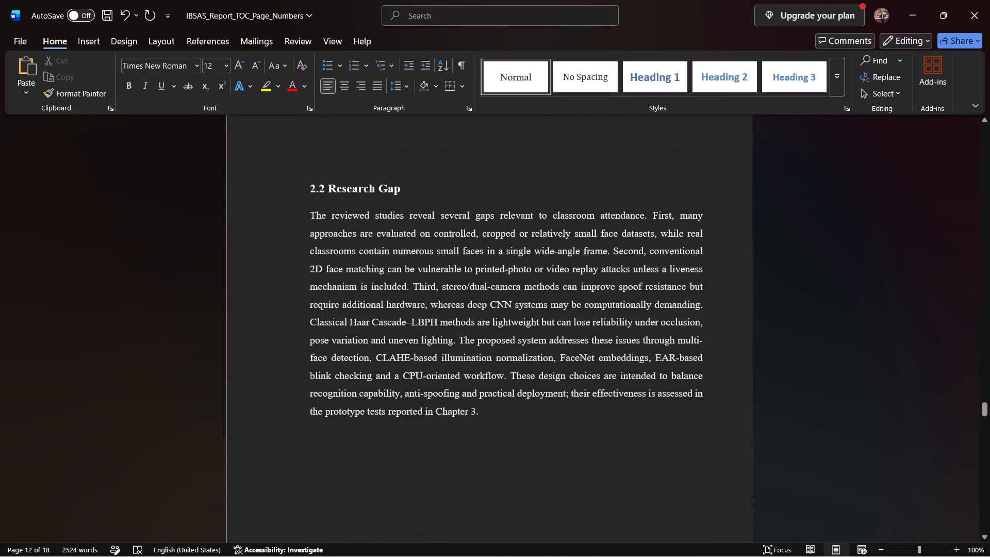
scroll(444, 161, up, 1)
scroll(444, 161, down, 2)
scroll(444, 161, up, 1)
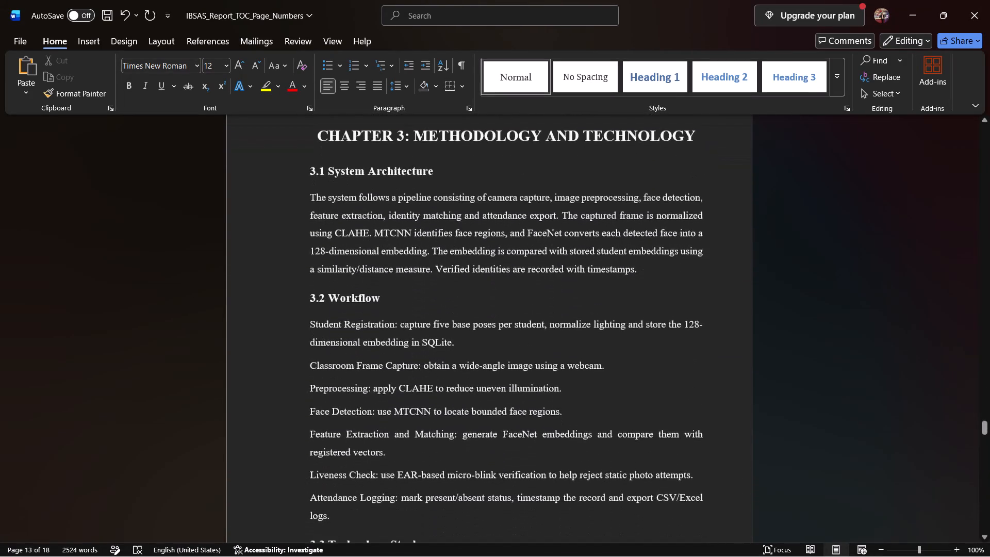
scroll(444, 161, up, 3)
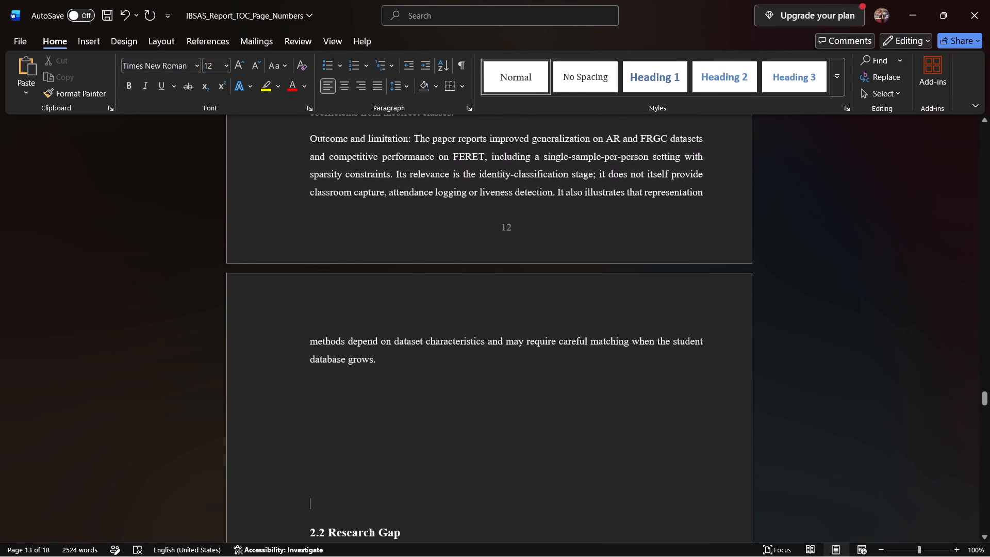
Set the font size of the 2.2 Research Gap heading to 16.
scroll(435, 277, down, 1)
drag(305, 479, 364, 477)
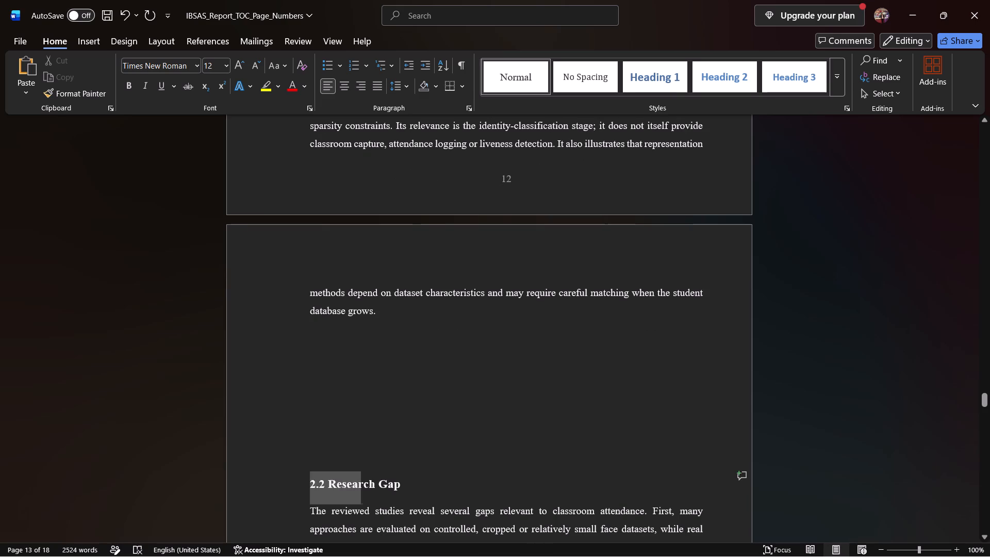
drag(364, 477, 400, 479)
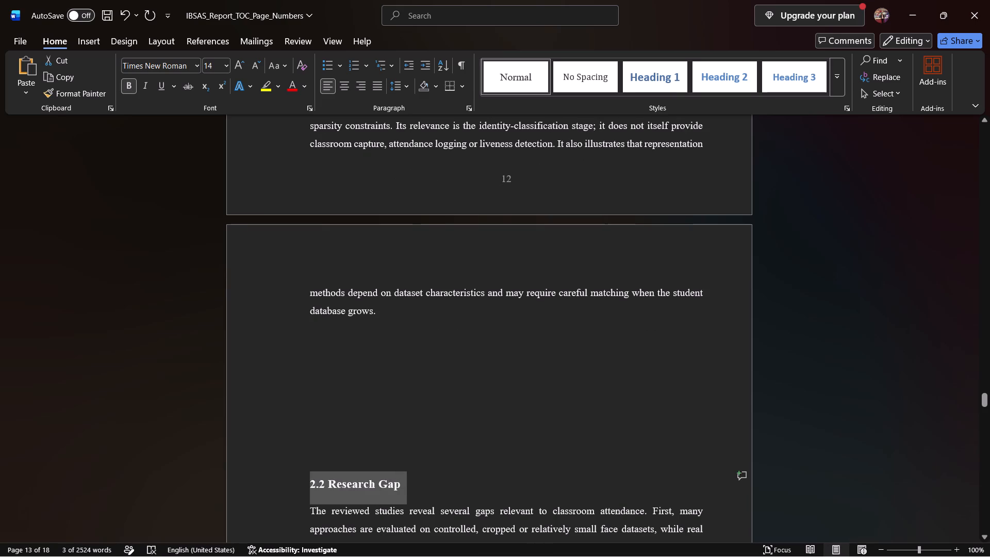
click(222, 63)
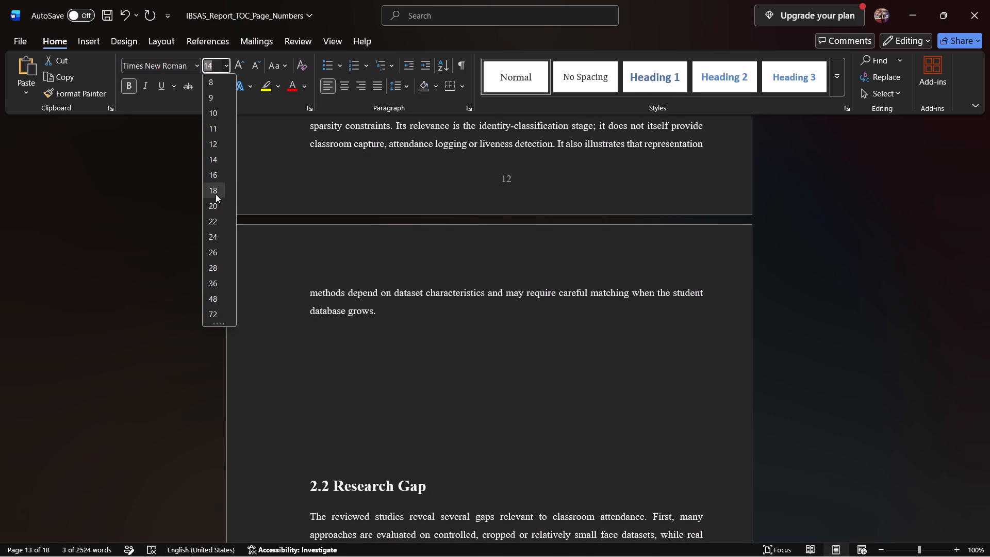
click(214, 172)
click(640, 418)
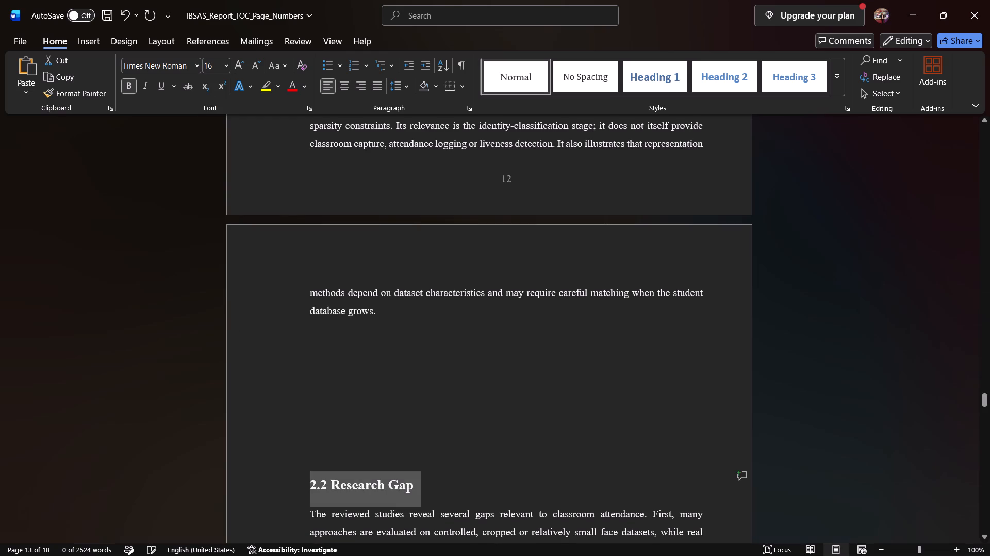
Review the headings and body text of Chapter 3, sections 3.1 System Architecture to 3.3 Technology Stack, for consistent formatting.
scroll(640, 418, down, 3)
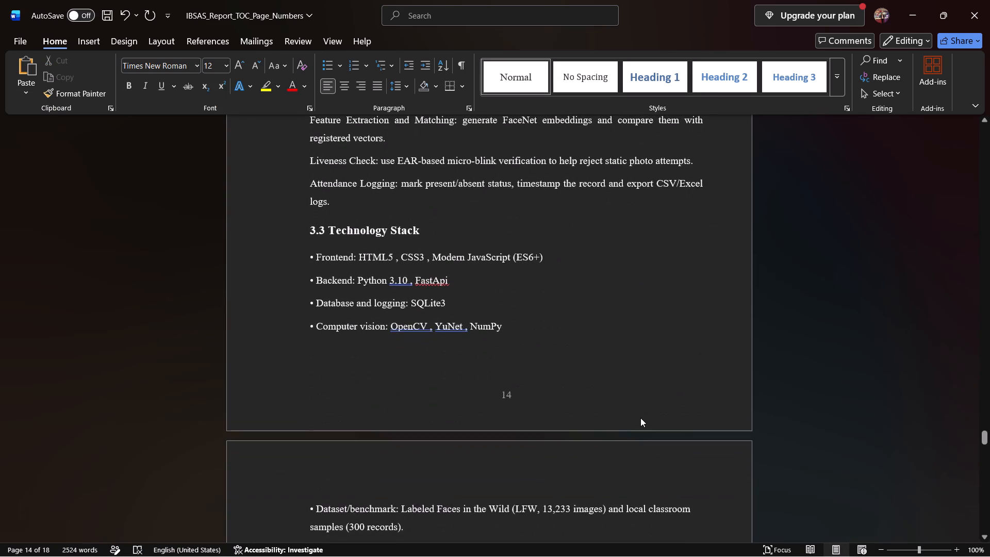
scroll(640, 418, up, 3)
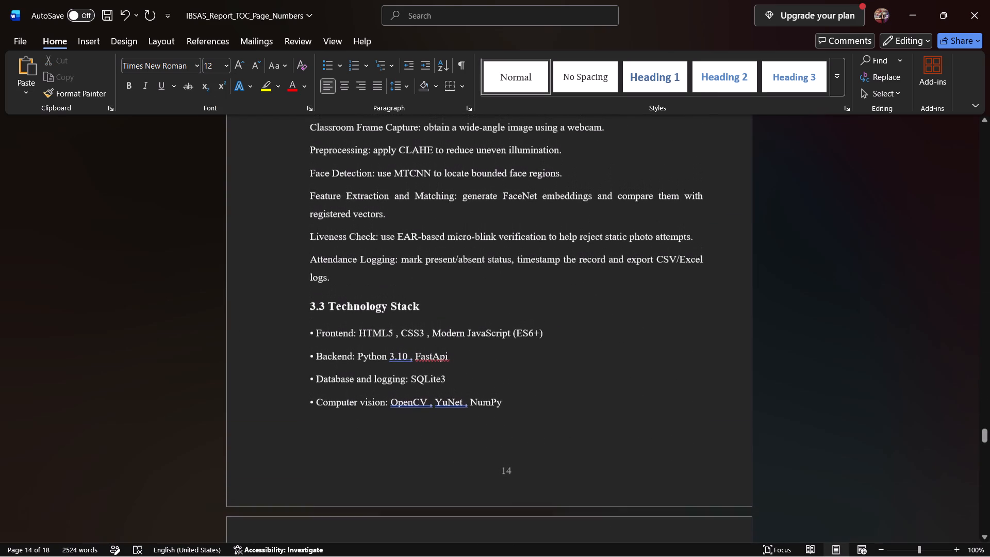
scroll(640, 418, up, 2)
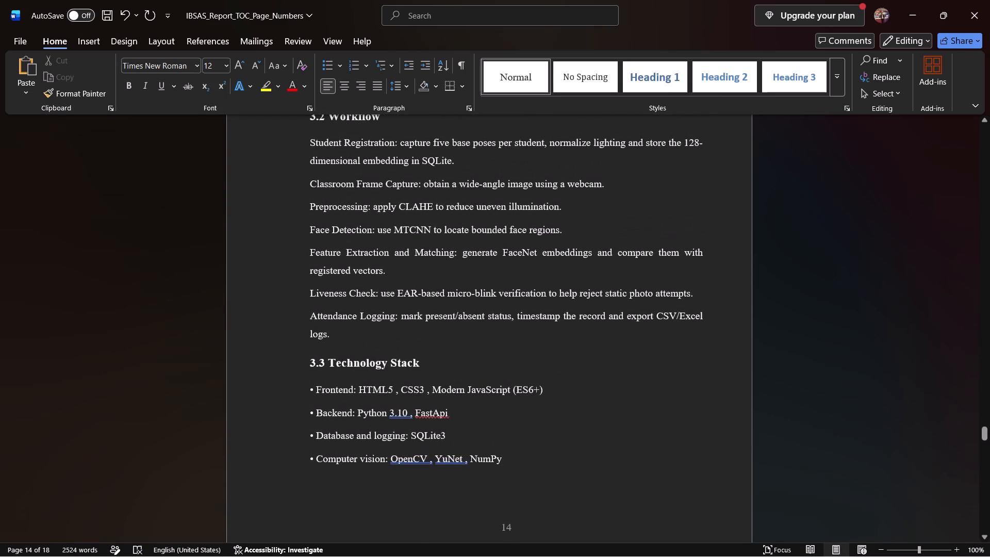
scroll(640, 418, up, 3)
scroll(640, 418, down, 1)
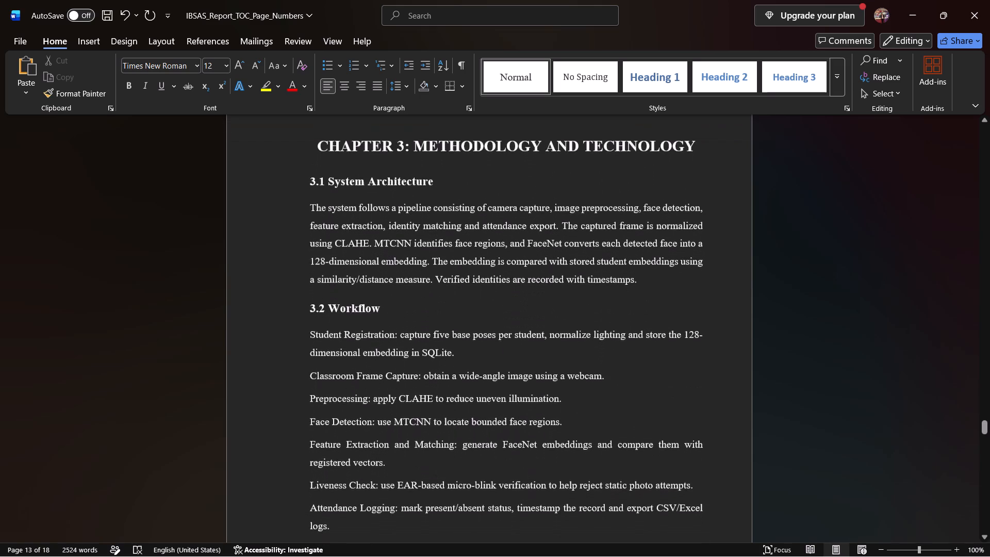
scroll(640, 418, down, 2)
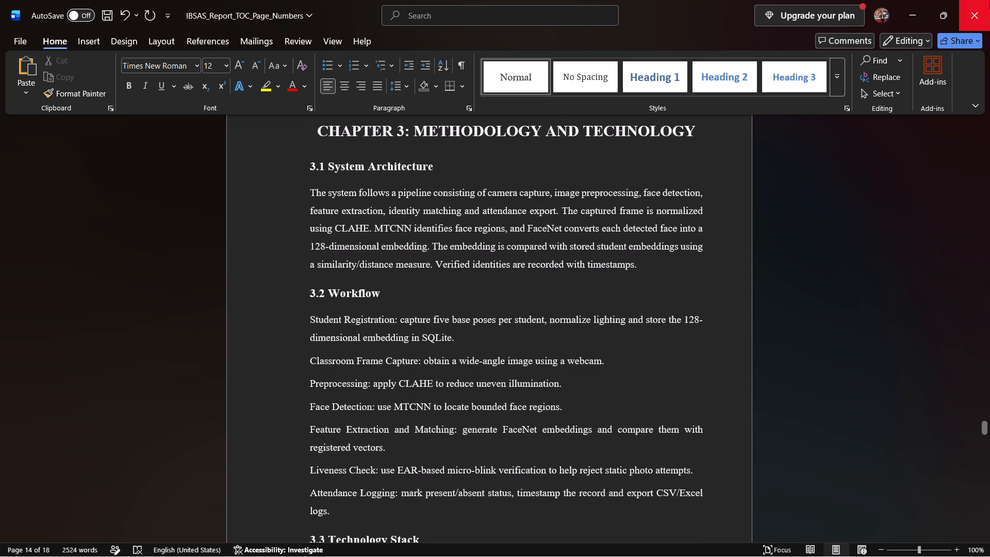
Close the IBSAS_Report_TOC_Page_Numbers document, saving its changes in the Downloads folder.
click(989, 0)
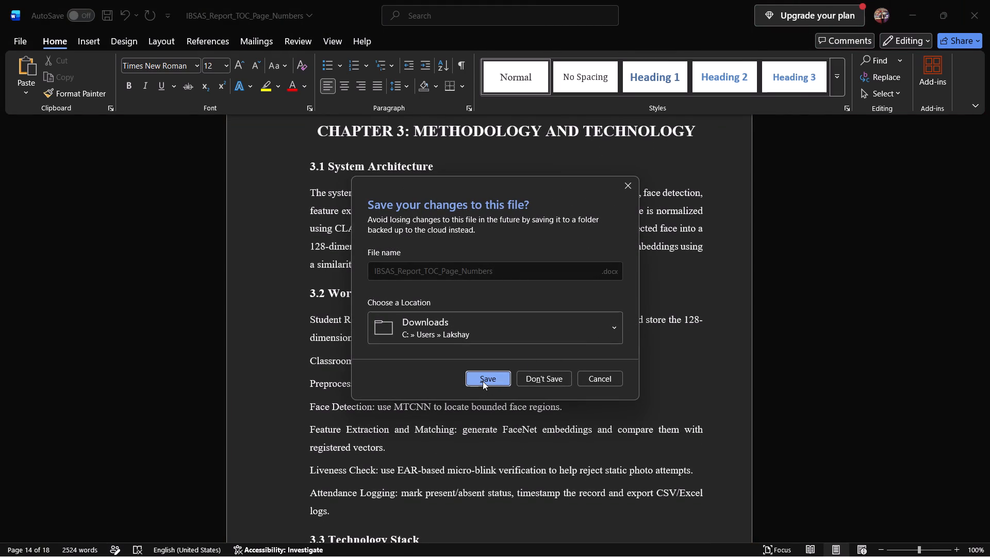